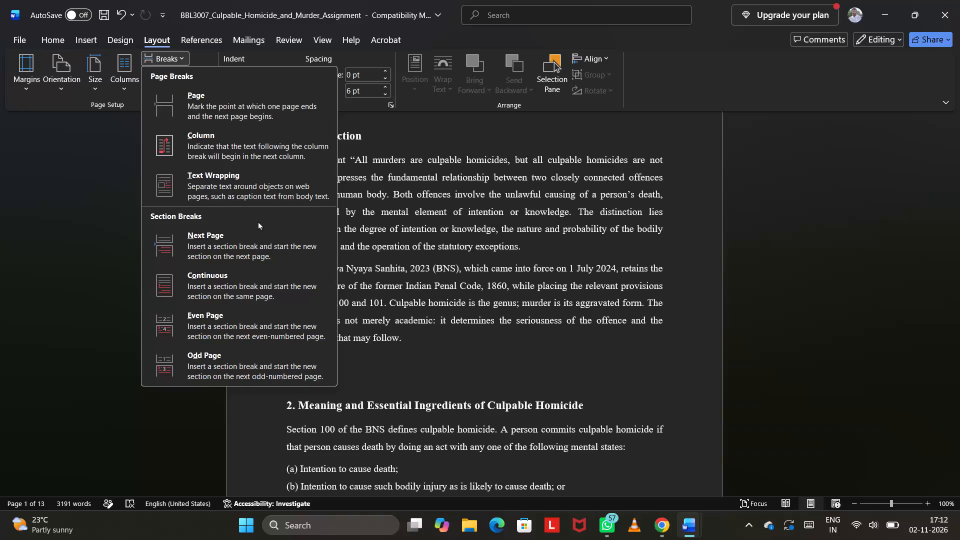
Insert a Next Page section break at the empty line between the Introduction and section 2.
{"action": "left_click", "coordinate": [272, 245]}
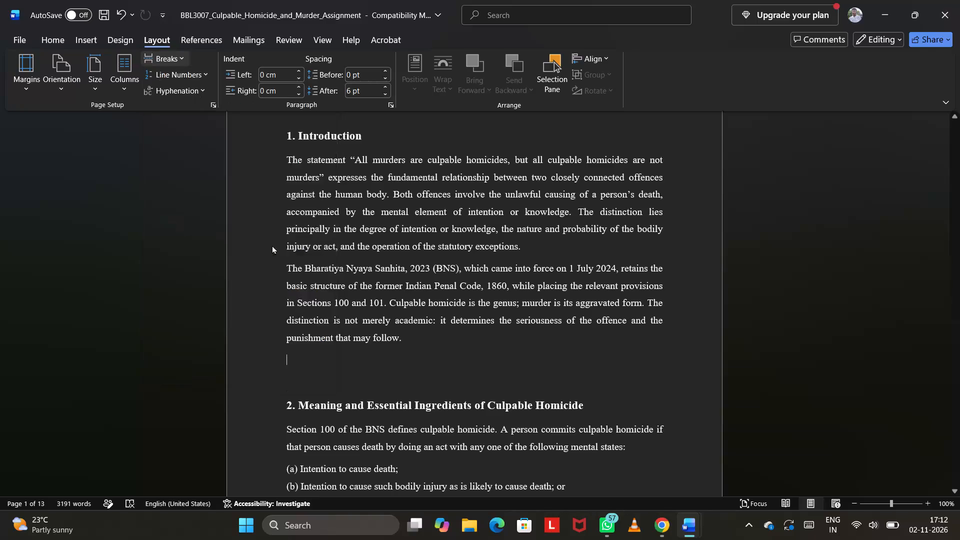
Delete the empty lines above the "2. Meaning and Essential Ingredients of Culpable Homicide" heading, keeping a paragraph break after the Introduction text.
{"action": "scroll", "coordinate": [418, 196], "scroll_direction": "up", "scroll_amount": 1}
{"action": "scroll", "coordinate": [418, 196], "scroll_direction": "down", "scroll_amount": 1}
{"action": "scroll", "coordinate": [418, 196], "scroll_direction": "up", "scroll_amount": 2}
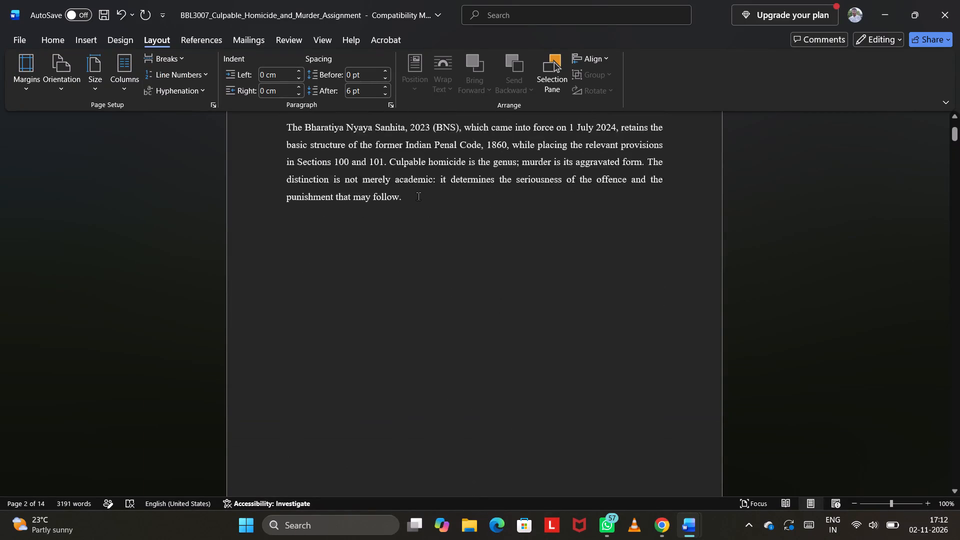
{"action": "scroll", "coordinate": [418, 196], "scroll_direction": "up", "scroll_amount": 1}
{"action": "scroll", "coordinate": [418, 196], "scroll_direction": "down", "scroll_amount": 6}
{"action": "scroll", "coordinate": [418, 196], "scroll_direction": "up", "scroll_amount": 2}
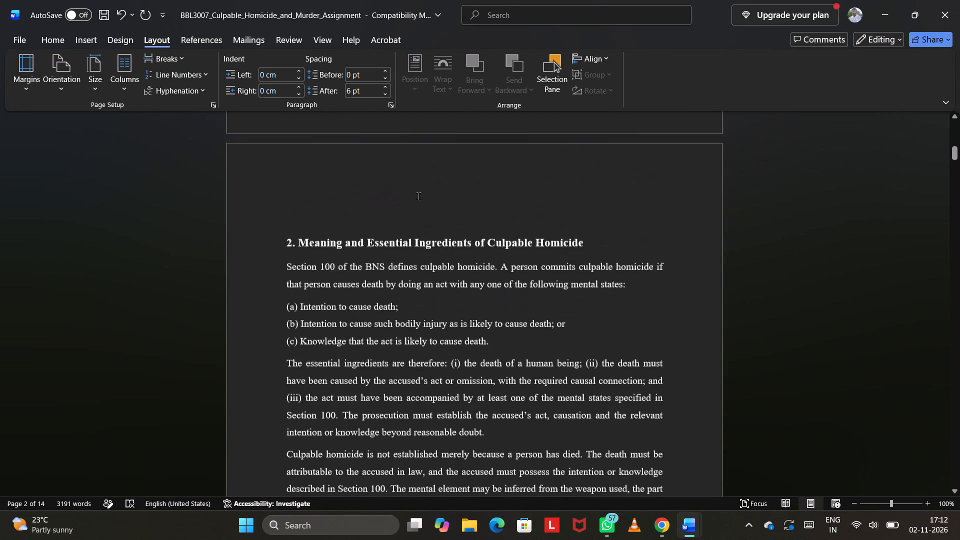
{"action": "scroll", "coordinate": [418, 196], "scroll_direction": "down", "scroll_amount": 6}
{"action": "scroll", "coordinate": [418, 196], "scroll_direction": "up", "scroll_amount": 2}
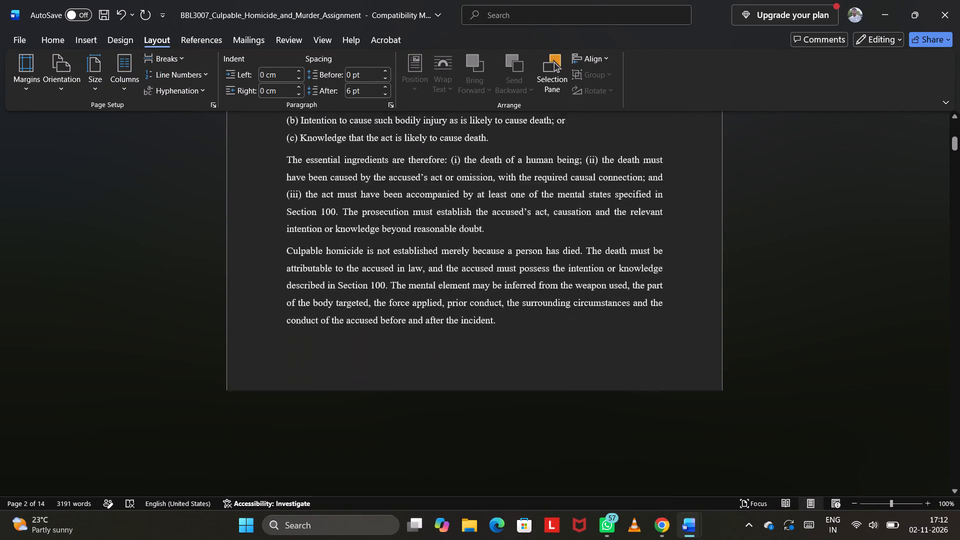
{"action": "scroll", "coordinate": [418, 196], "scroll_direction": "up", "scroll_amount": 1}
{"action": "scroll", "coordinate": [418, 196], "scroll_direction": "down", "scroll_amount": 4}
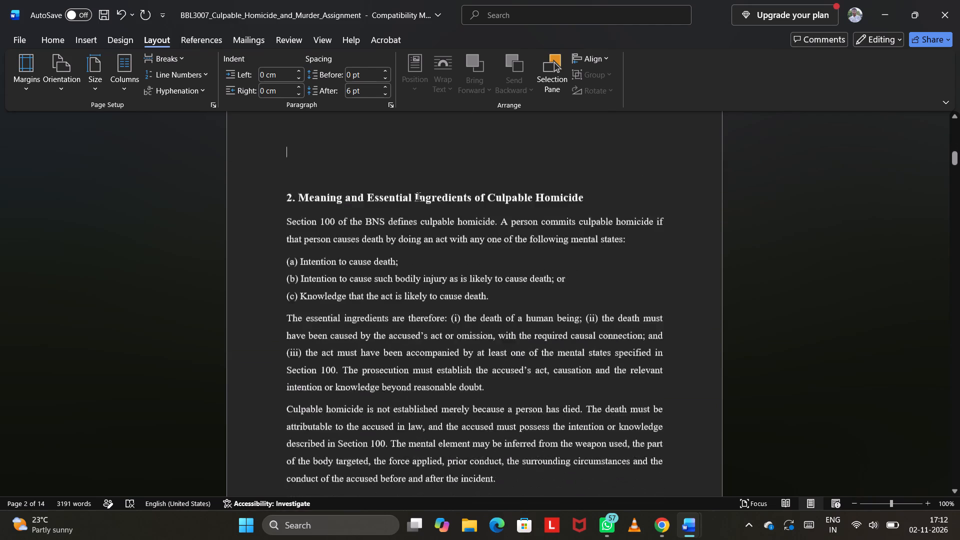
{"action": "scroll", "coordinate": [418, 196], "scroll_direction": "down", "scroll_amount": 3}
{"action": "scroll", "coordinate": [418, 196], "scroll_direction": "up", "scroll_amount": 1}
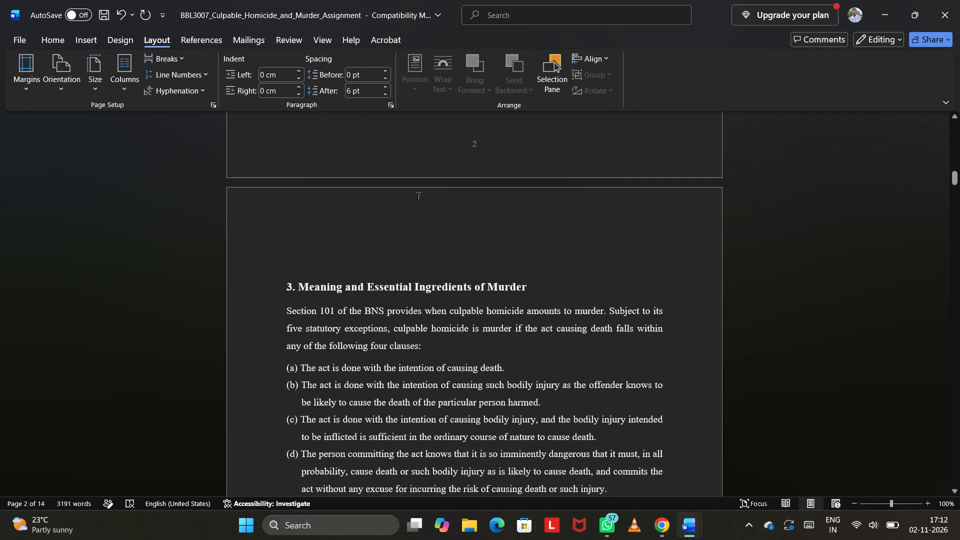
{"action": "scroll", "coordinate": [418, 196], "scroll_direction": "up", "scroll_amount": 3}
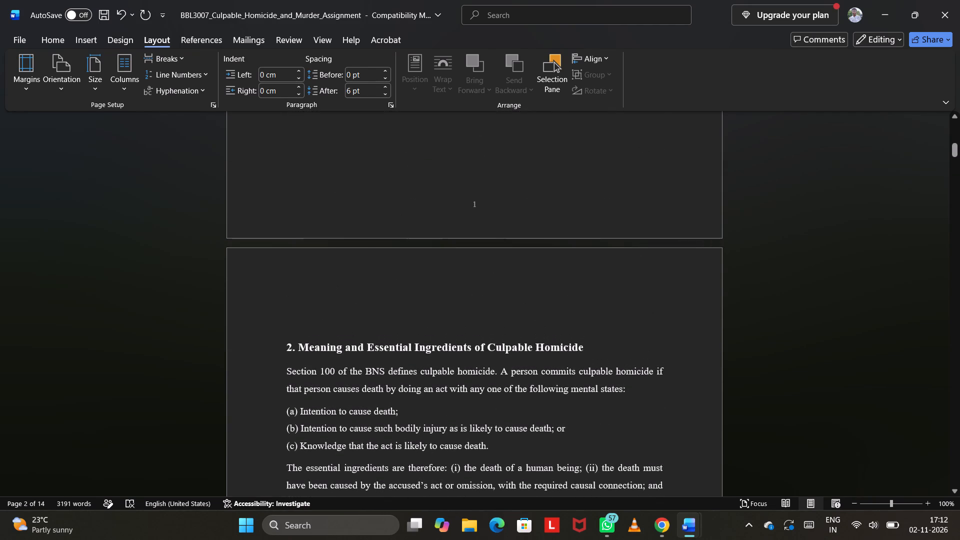
{"action": "left_click", "coordinate": [281, 352]}
{"action": "key", "text": "BackSpace"}
{"action": "key", "text": "BackSpace"}
{"action": "key", "text": "BackSpace"}
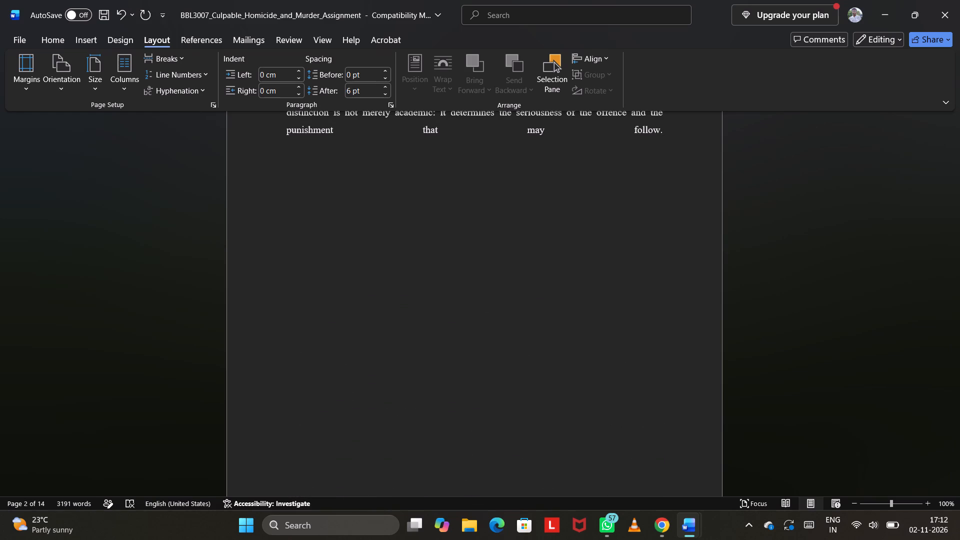
{"action": "key", "text": "Return"}
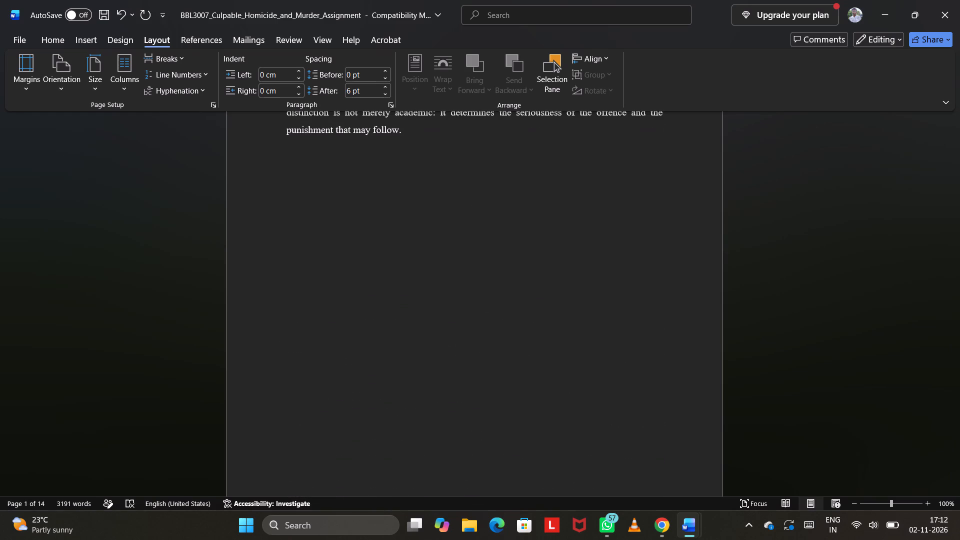
Examine the page layout from the Introduction through the following sections of the assignment.
{"action": "scroll", "coordinate": [261, 408], "scroll_direction": "down", "scroll_amount": 4}
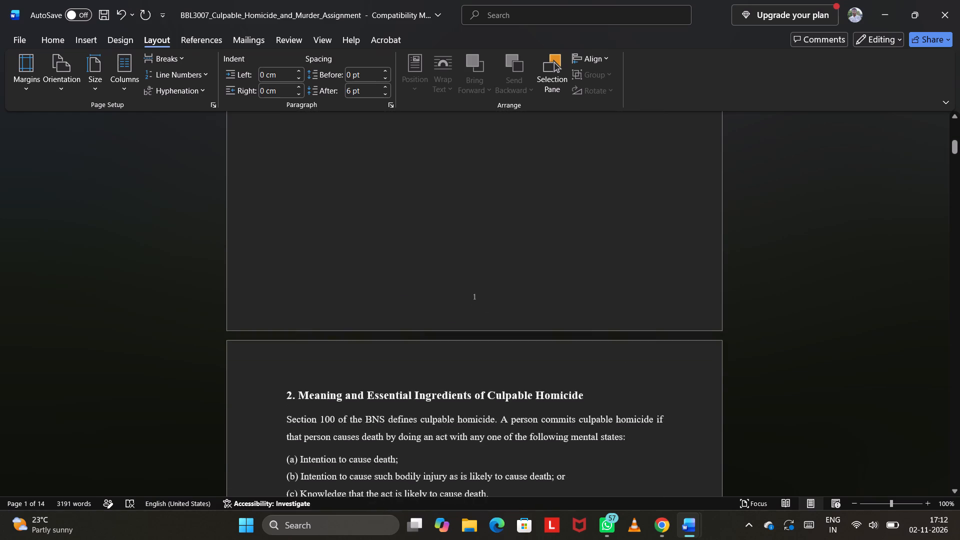
{"action": "scroll", "coordinate": [261, 408], "scroll_direction": "up", "scroll_amount": 4}
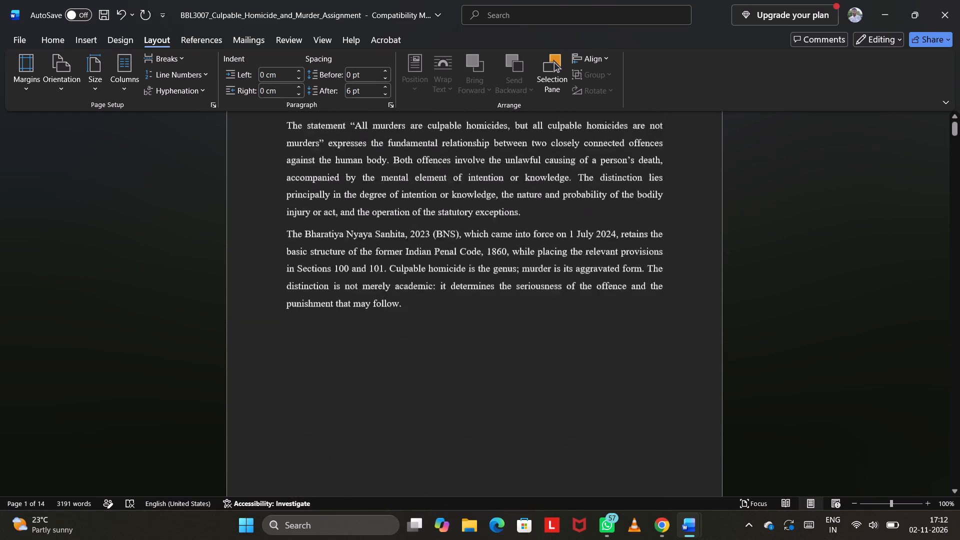
{"action": "scroll", "coordinate": [261, 408], "scroll_direction": "up", "scroll_amount": 3}
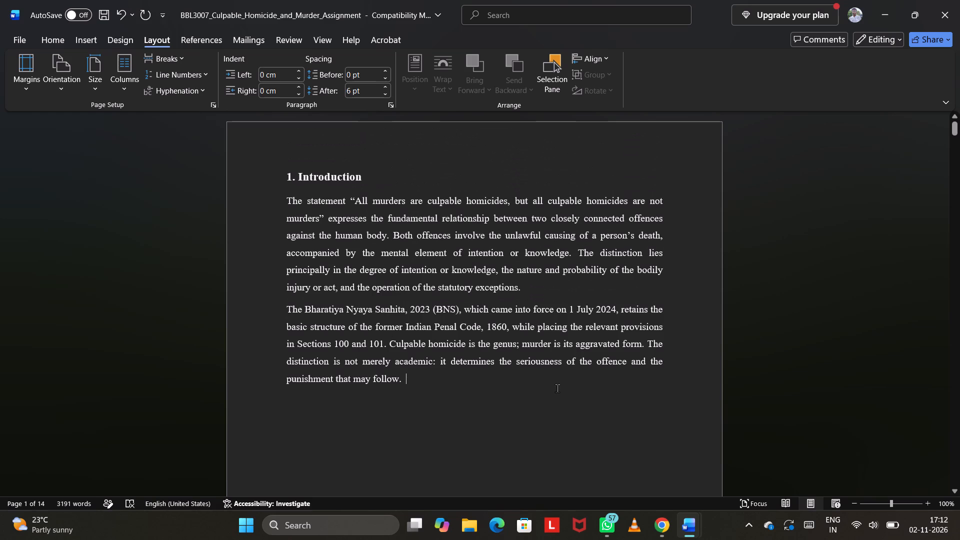
{"action": "scroll", "coordinate": [712, 392], "scroll_direction": "down", "scroll_amount": 20}
{"action": "scroll", "coordinate": [712, 392], "scroll_direction": "down", "scroll_amount": 4}
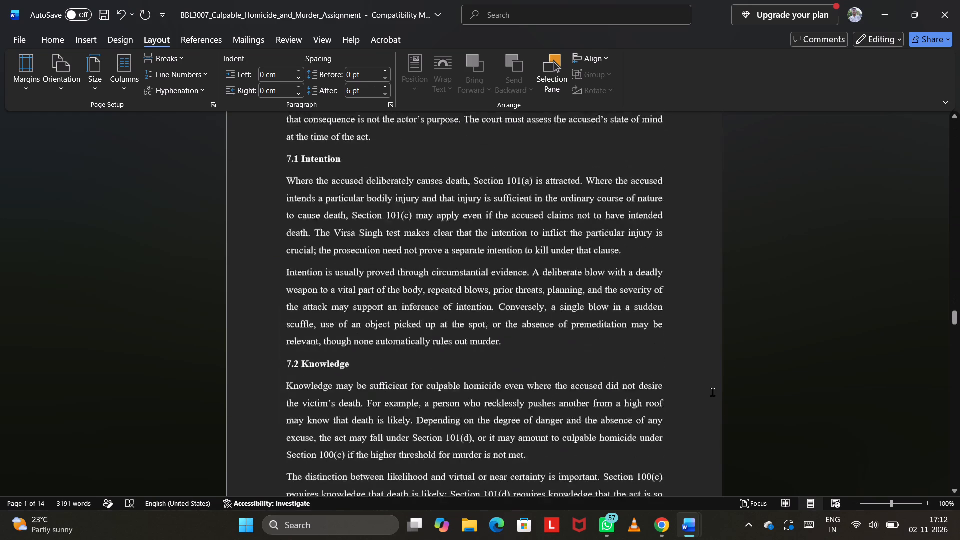
{"action": "scroll", "coordinate": [712, 392], "scroll_direction": "down", "scroll_amount": 3}
{"action": "scroll", "coordinate": [712, 392], "scroll_direction": "up", "scroll_amount": 1}
{"action": "scroll", "coordinate": [712, 392], "scroll_direction": "down", "scroll_amount": 4}
{"action": "scroll", "coordinate": [712, 392], "scroll_direction": "up", "scroll_amount": 20}
{"action": "scroll", "coordinate": [712, 392], "scroll_direction": "up", "scroll_amount": 20}
{"action": "scroll", "coordinate": [712, 392], "scroll_direction": "up", "scroll_amount": 6}
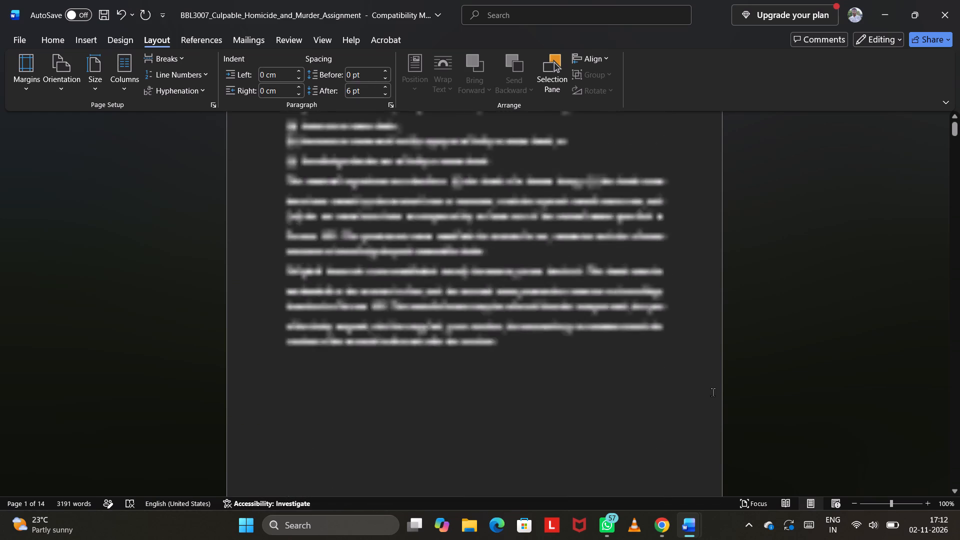
{"action": "scroll", "coordinate": [712, 392], "scroll_direction": "up", "scroll_amount": 12}
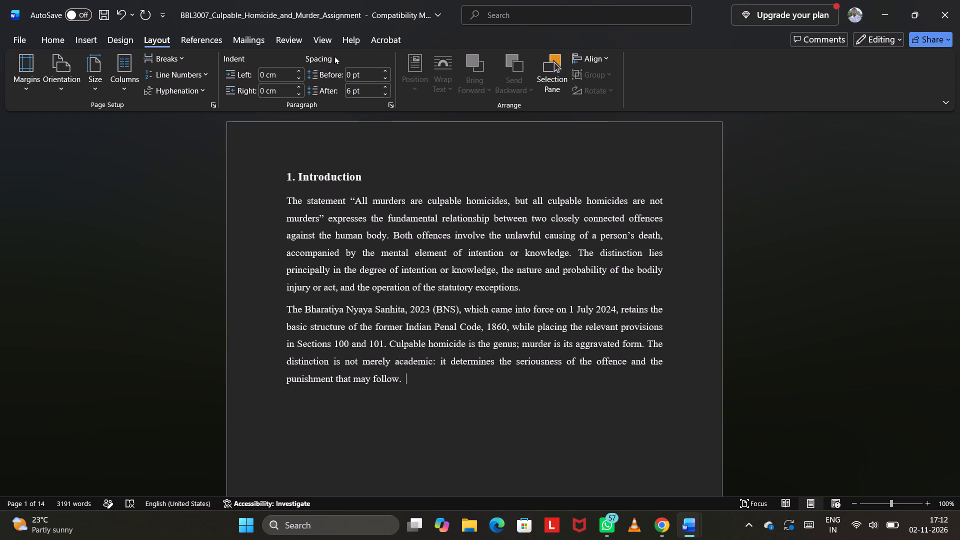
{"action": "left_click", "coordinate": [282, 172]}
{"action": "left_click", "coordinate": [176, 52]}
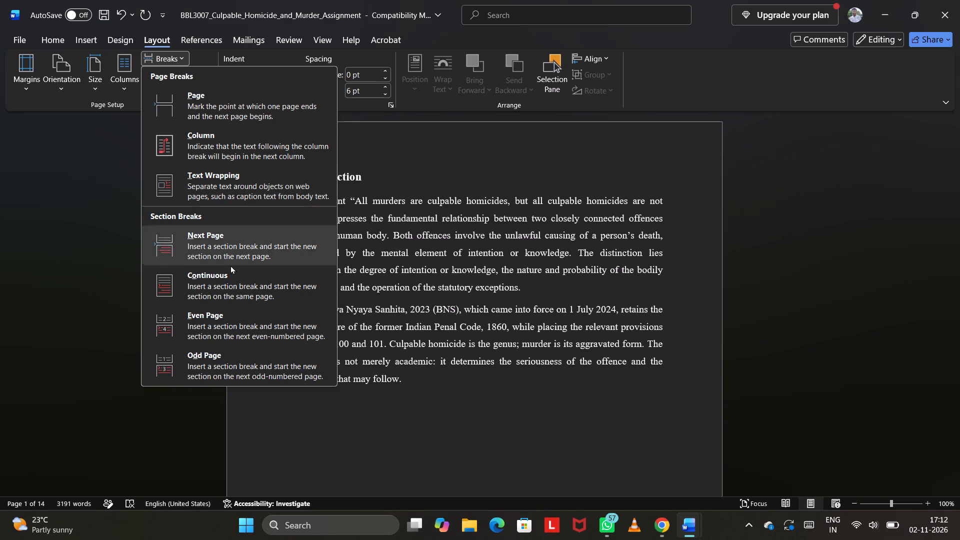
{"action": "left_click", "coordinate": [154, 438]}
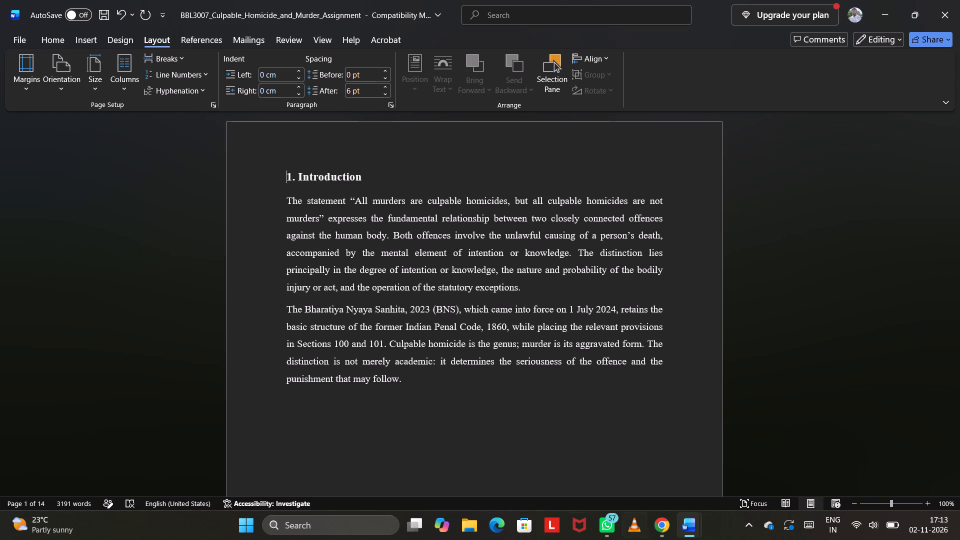
{"action": "left_click", "coordinate": [698, 532]}
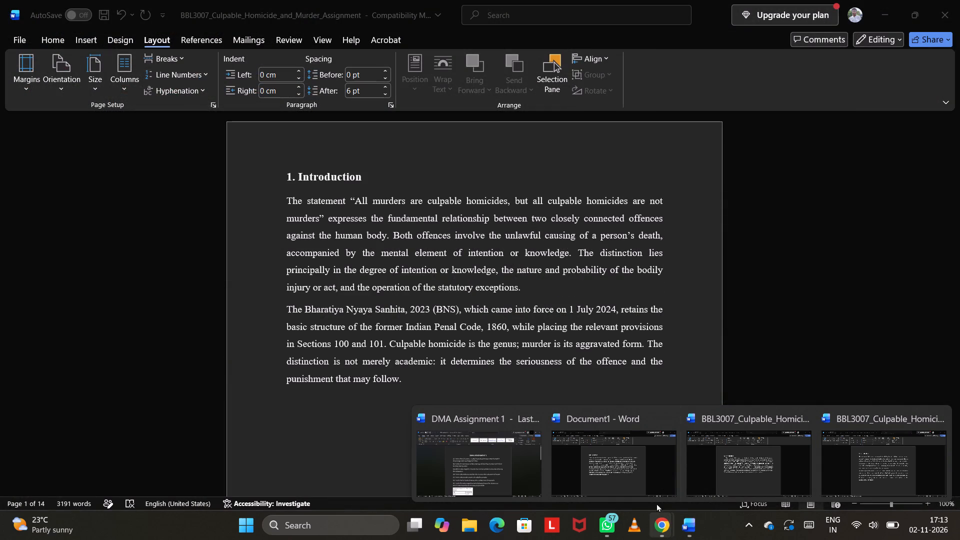
{"action": "left_click", "coordinate": [773, 347]}
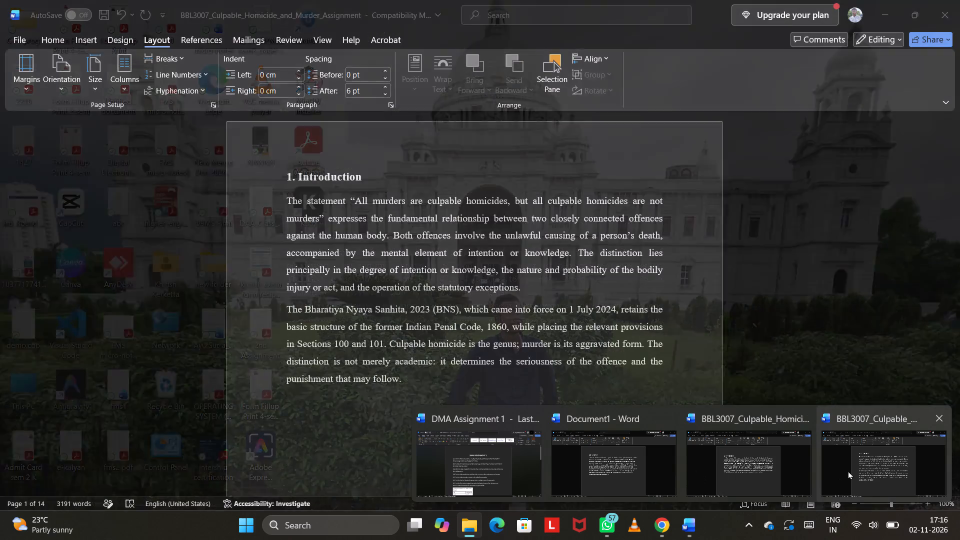
Switch to Document1 in Word and close it without saving.
{"action": "left_click", "coordinate": [620, 469]}
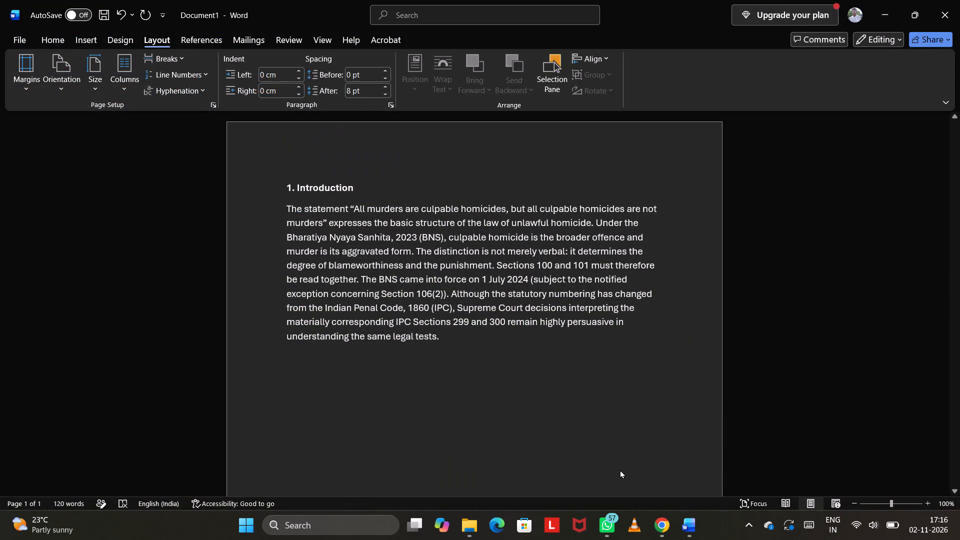
{"action": "scroll", "coordinate": [666, 215], "scroll_direction": "down", "scroll_amount": 7}
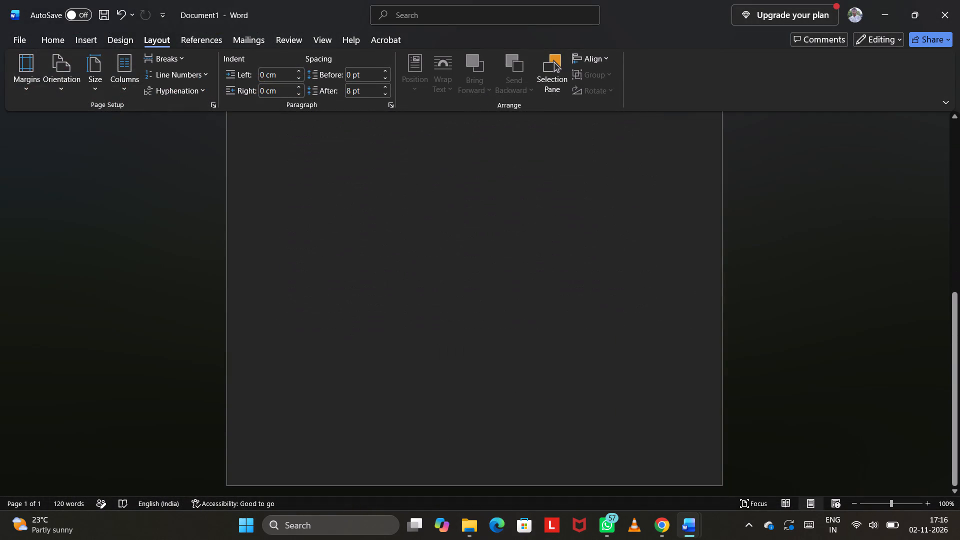
{"action": "scroll", "coordinate": [666, 215], "scroll_direction": "down", "scroll_amount": 4}
{"action": "scroll", "coordinate": [666, 215], "scroll_direction": "up", "scroll_amount": 10}
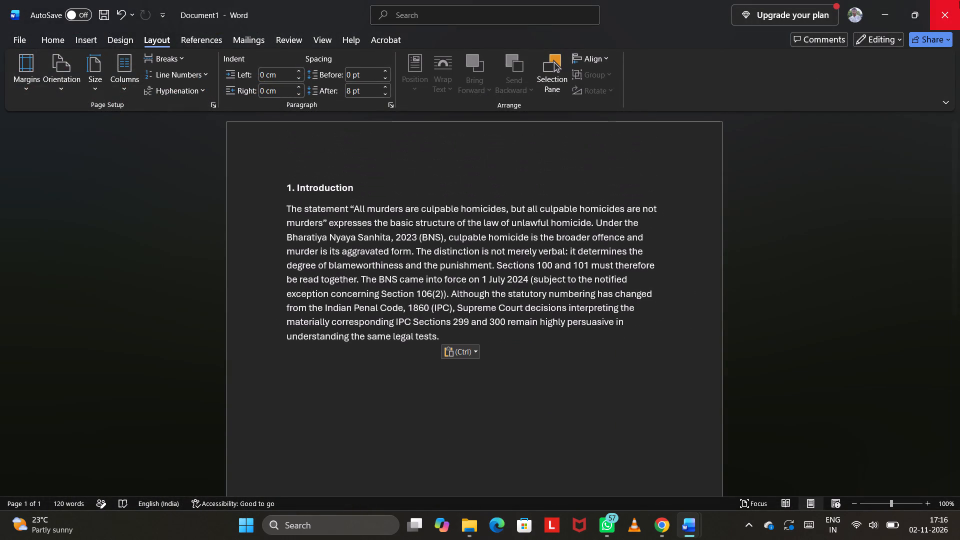
{"action": "left_click", "coordinate": [959, 0]}
{"action": "left_click", "coordinate": [535, 331]}
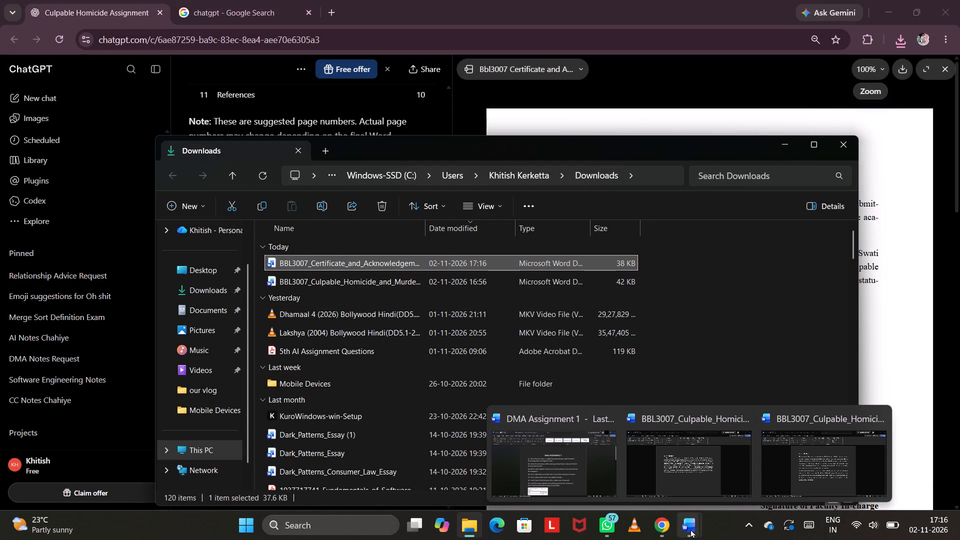
Compare the contents of the two open BBL3007_Culpable_Homicide_and_Murder_Assignment documents in Word.
{"action": "left_click", "coordinate": [692, 462]}
{"action": "scroll", "coordinate": [601, 367], "scroll_direction": "down", "scroll_amount": 3}
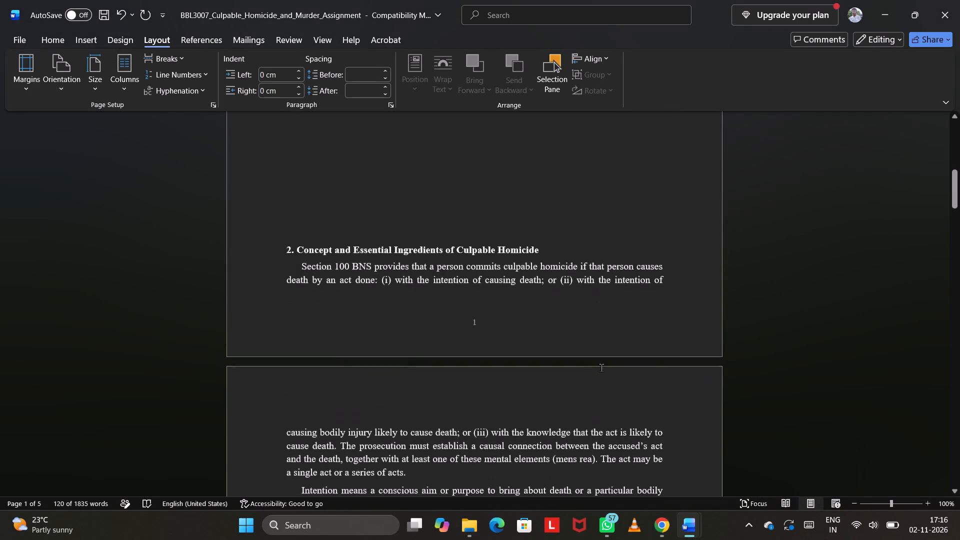
{"action": "left_click", "coordinate": [711, 236]}
{"action": "scroll", "coordinate": [711, 236], "scroll_direction": "down", "scroll_amount": 2}
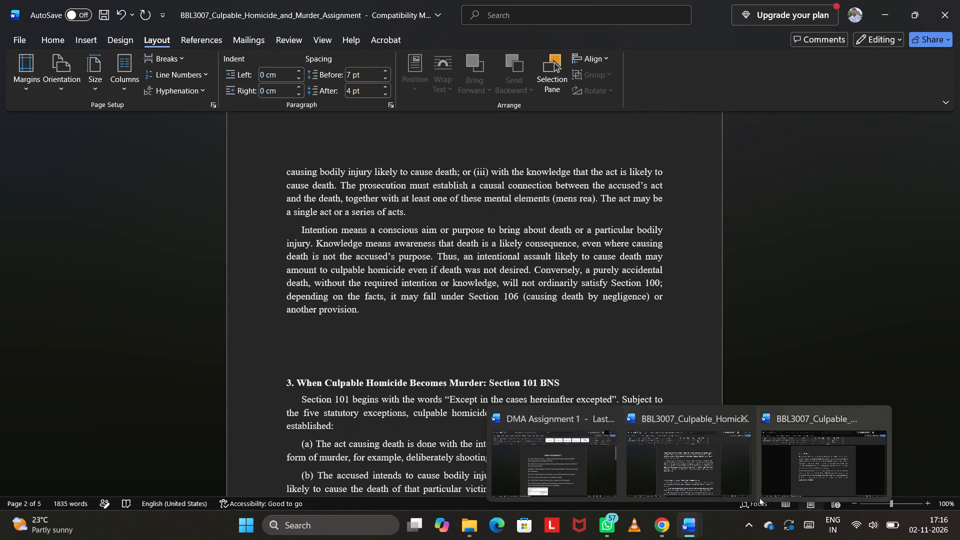
{"action": "left_click", "coordinate": [799, 478]}
{"action": "scroll", "coordinate": [542, 465], "scroll_direction": "down", "scroll_amount": 8}
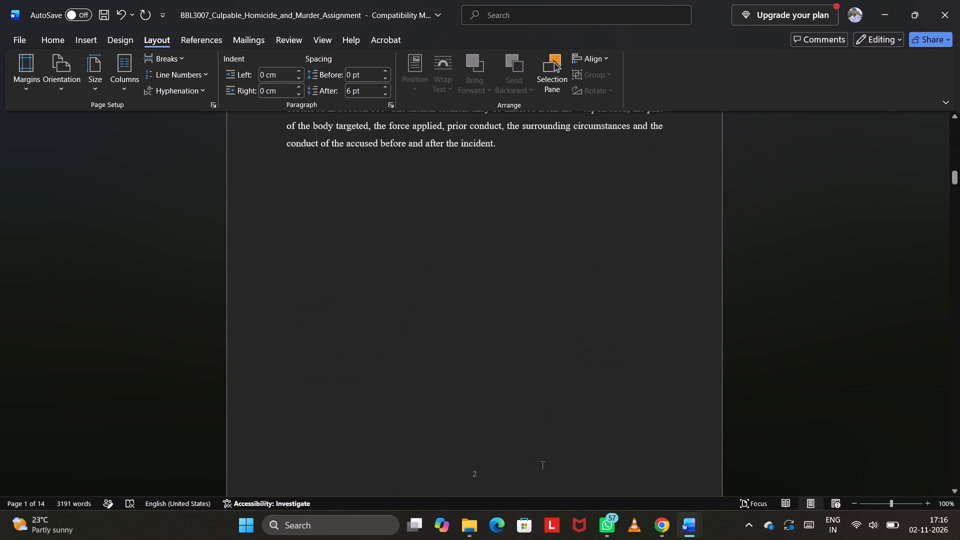
{"action": "scroll", "coordinate": [542, 465], "scroll_direction": "up", "scroll_amount": 4}
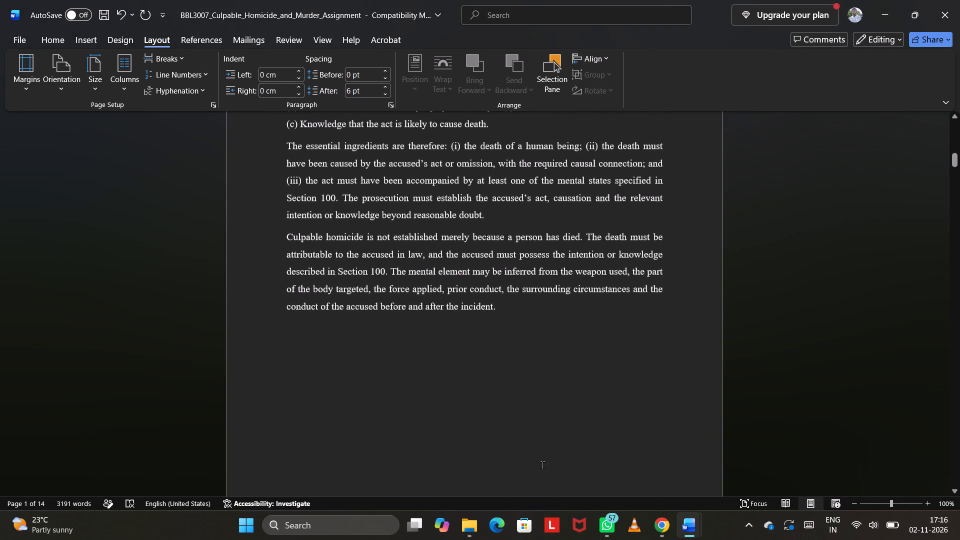
{"action": "scroll", "coordinate": [542, 465], "scroll_direction": "up", "scroll_amount": 3}
{"action": "scroll", "coordinate": [542, 465], "scroll_direction": "right", "scroll_amount": 1}
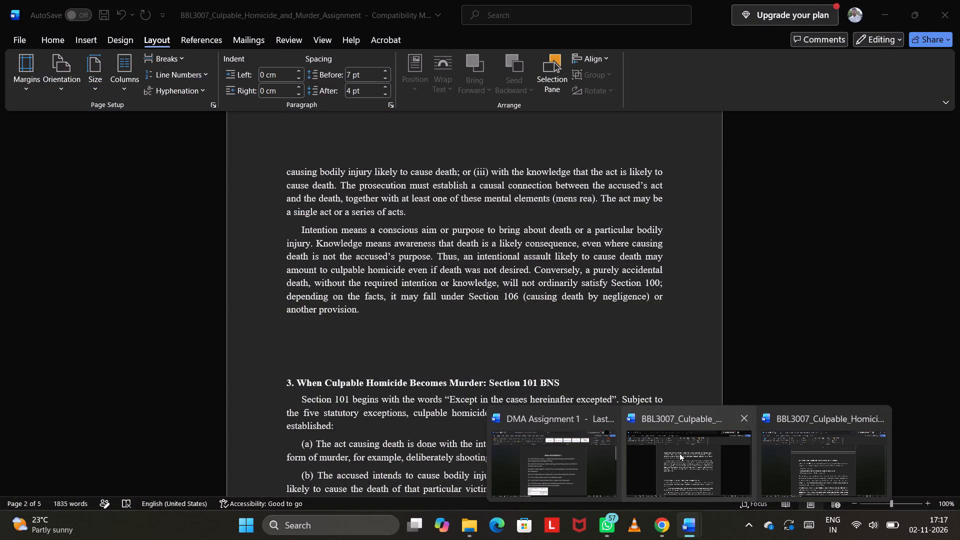
Close the five-page version of the Culpable Homicide and Murder assignment without saving its changes.
{"action": "left_click", "coordinate": [740, 414]}
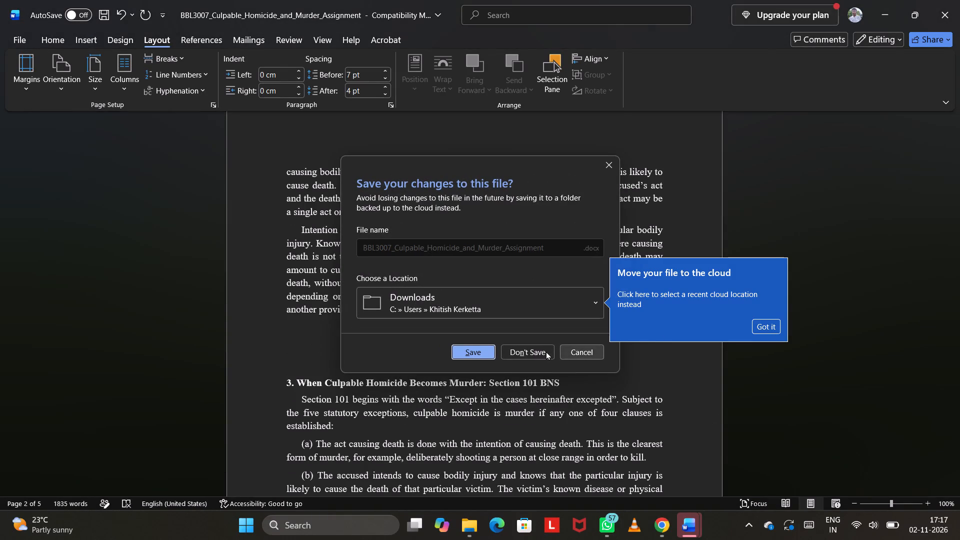
{"action": "left_click", "coordinate": [540, 350]}
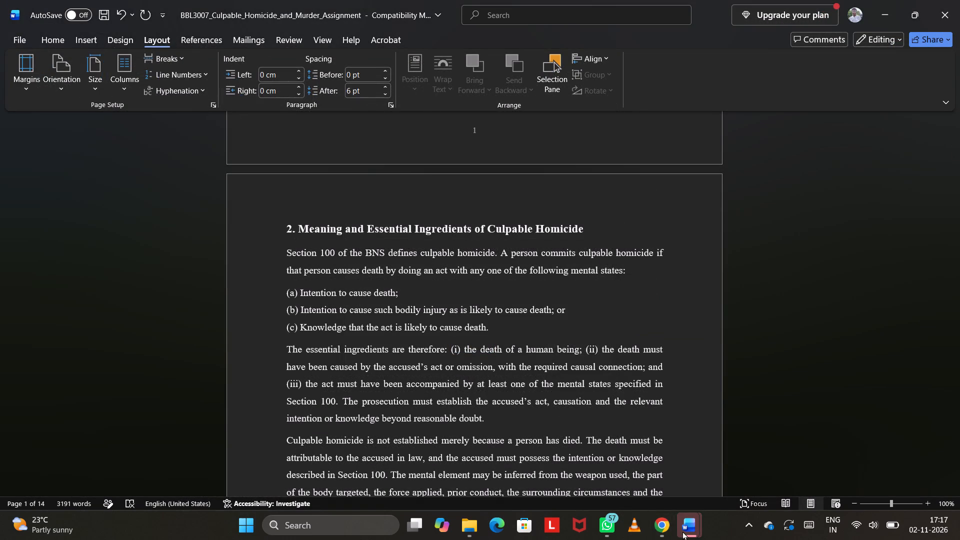
Look through the built-in cover page designs available for the Culpable Homicide and Murder assignment.
{"action": "left_click", "coordinate": [734, 475]}
{"action": "scroll", "coordinate": [668, 275], "scroll_direction": "up", "scroll_amount": 13}
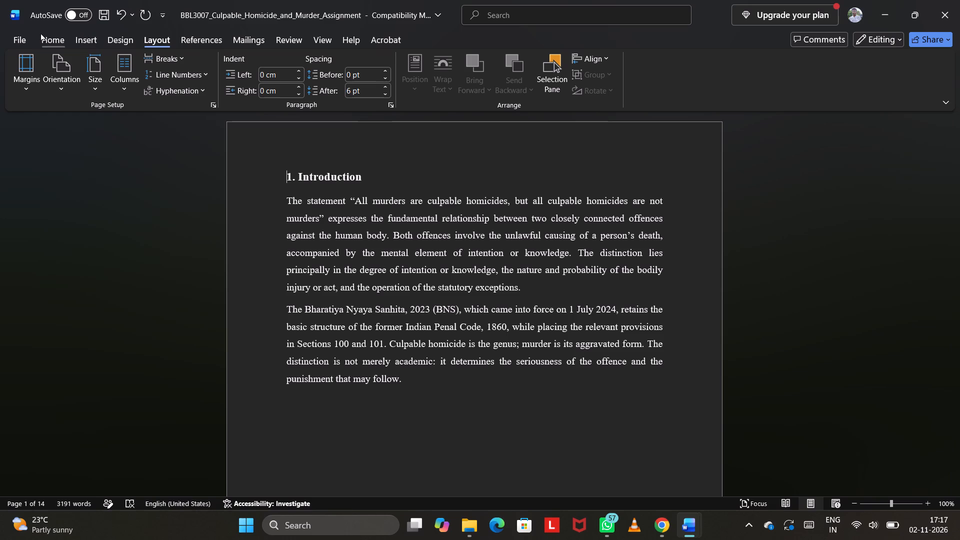
{"action": "left_click", "coordinate": [23, 32]}
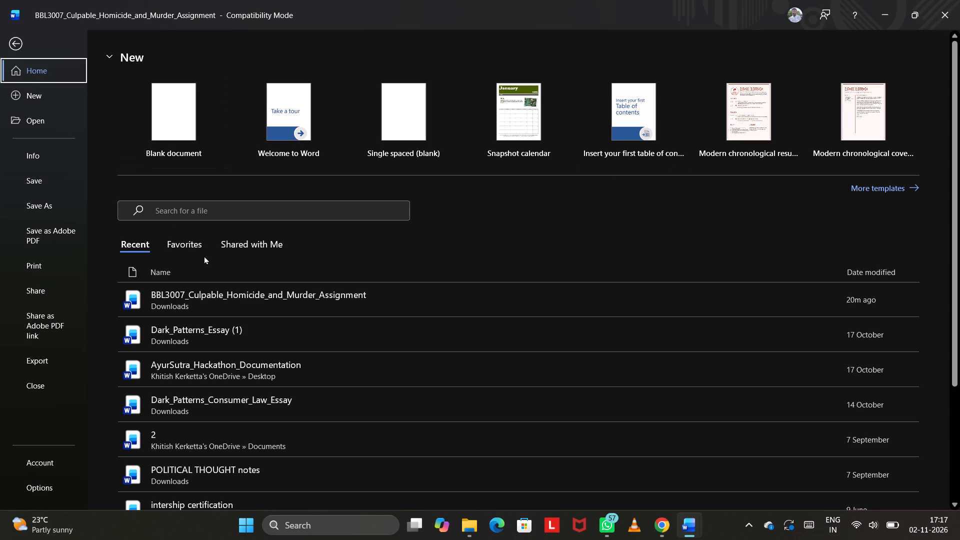
{"action": "left_click", "coordinate": [16, 40]}
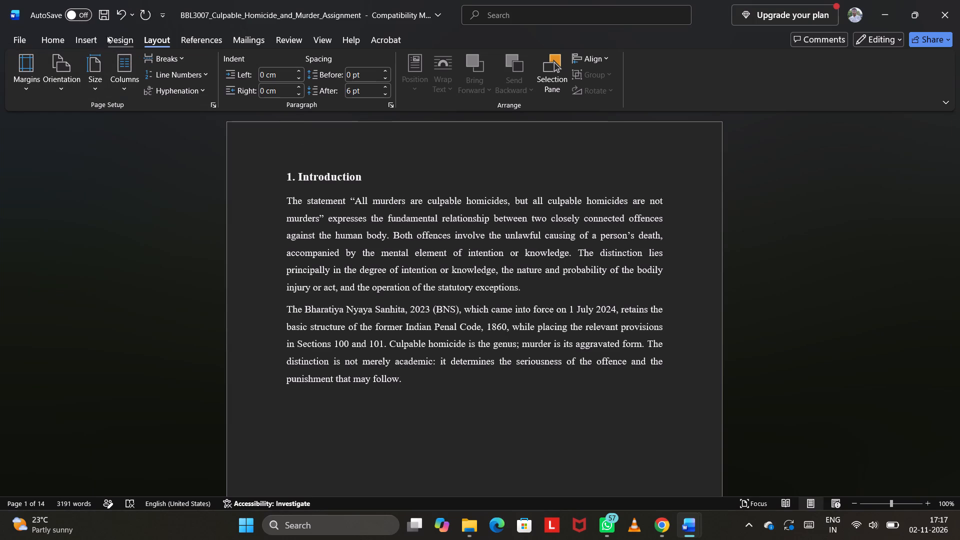
{"action": "left_click", "coordinate": [80, 33]}
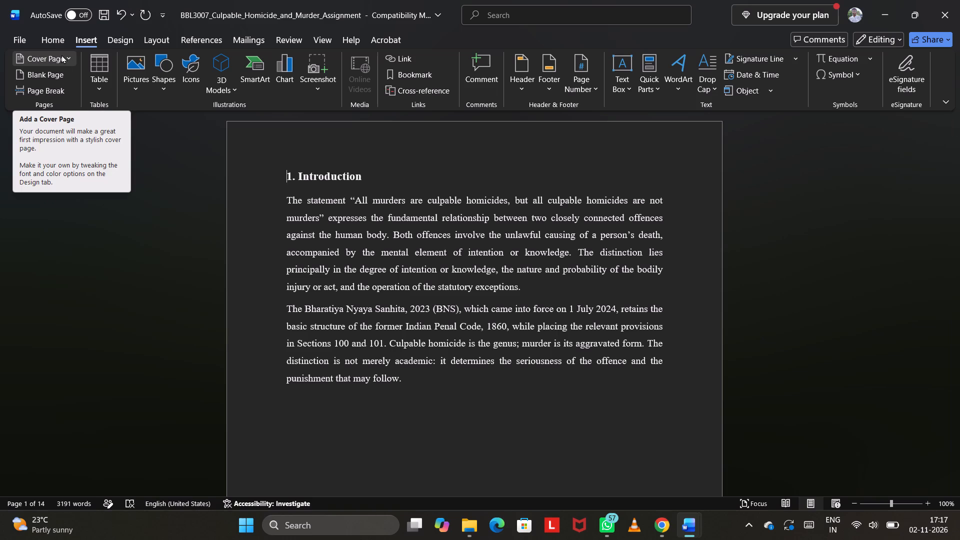
{"action": "left_click", "coordinate": [61, 54]}
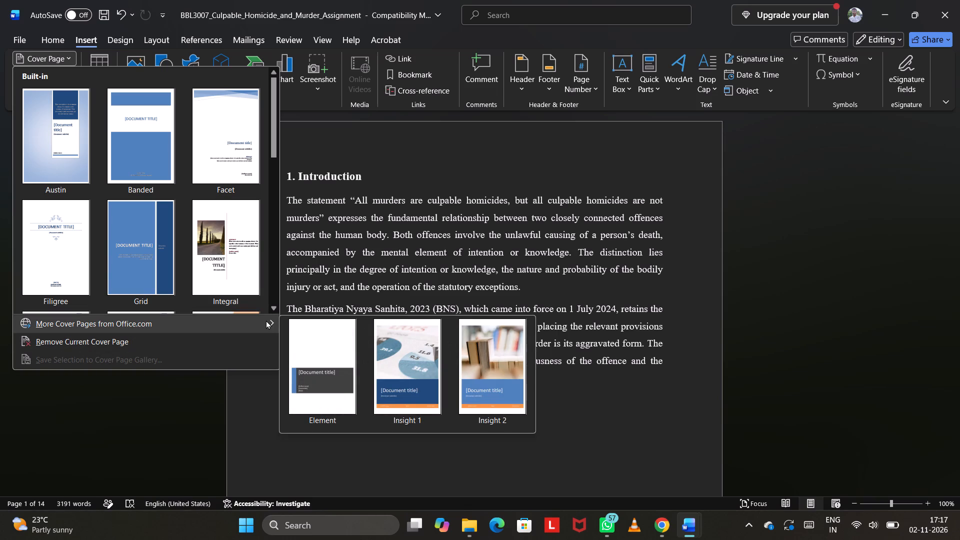
{"action": "left_click", "coordinate": [153, 383]}
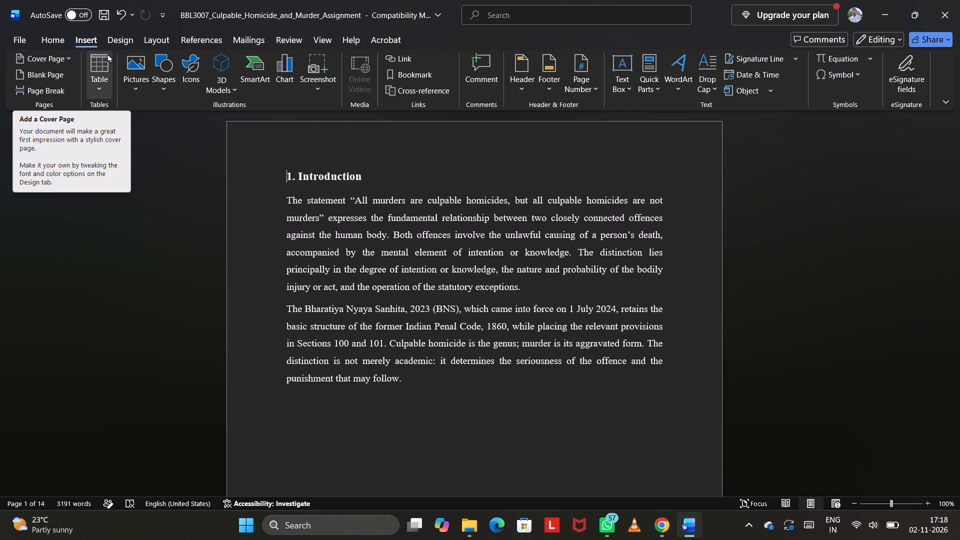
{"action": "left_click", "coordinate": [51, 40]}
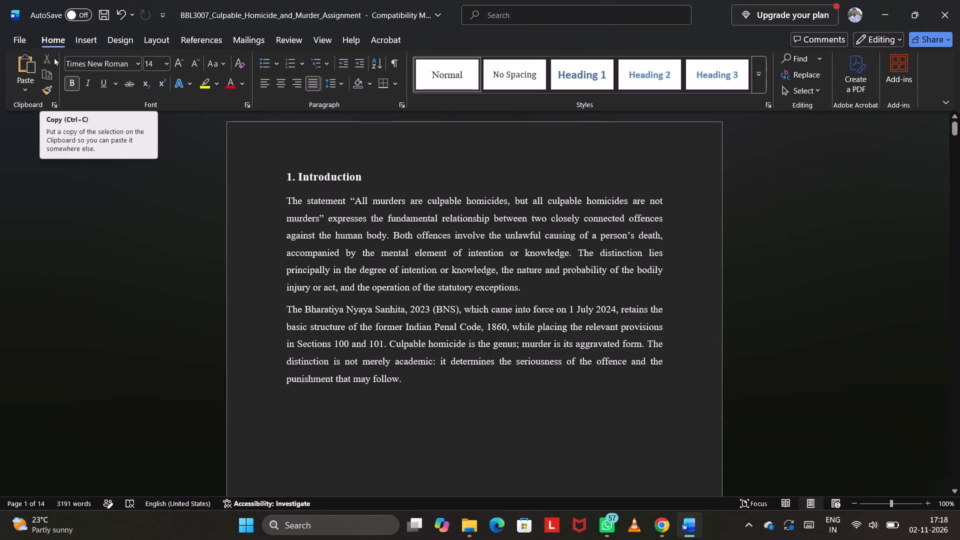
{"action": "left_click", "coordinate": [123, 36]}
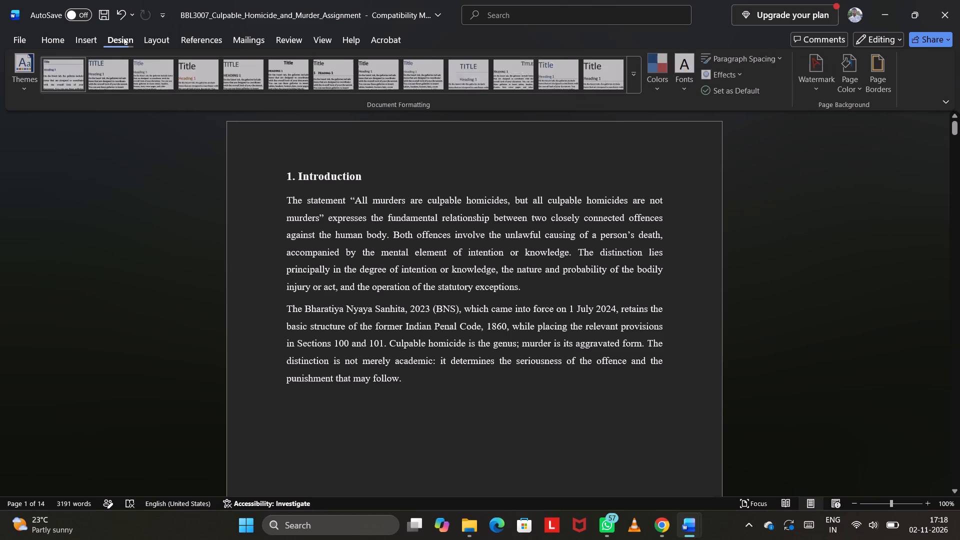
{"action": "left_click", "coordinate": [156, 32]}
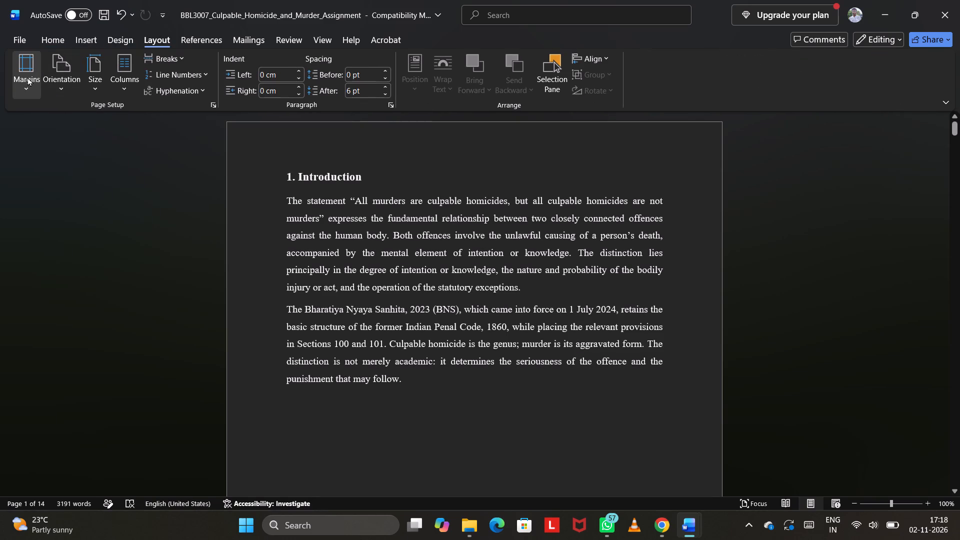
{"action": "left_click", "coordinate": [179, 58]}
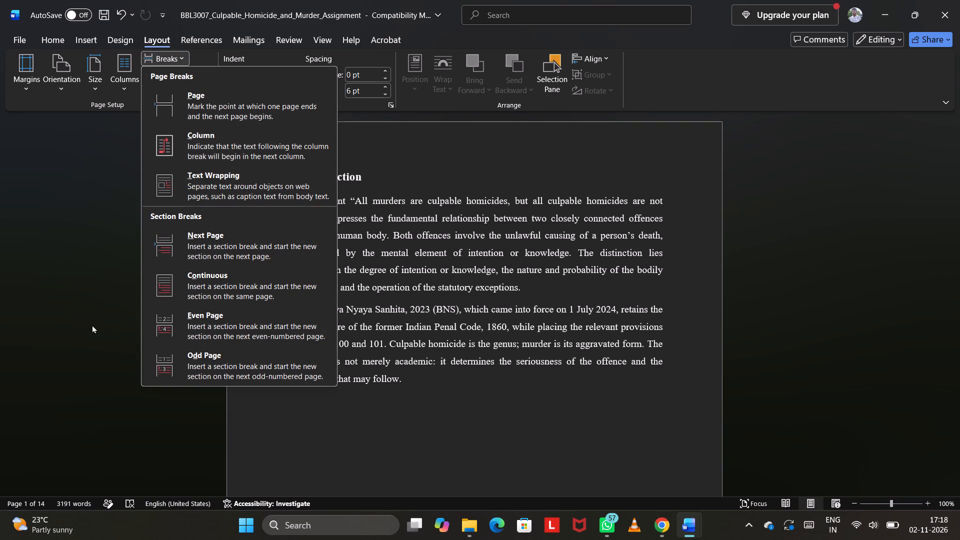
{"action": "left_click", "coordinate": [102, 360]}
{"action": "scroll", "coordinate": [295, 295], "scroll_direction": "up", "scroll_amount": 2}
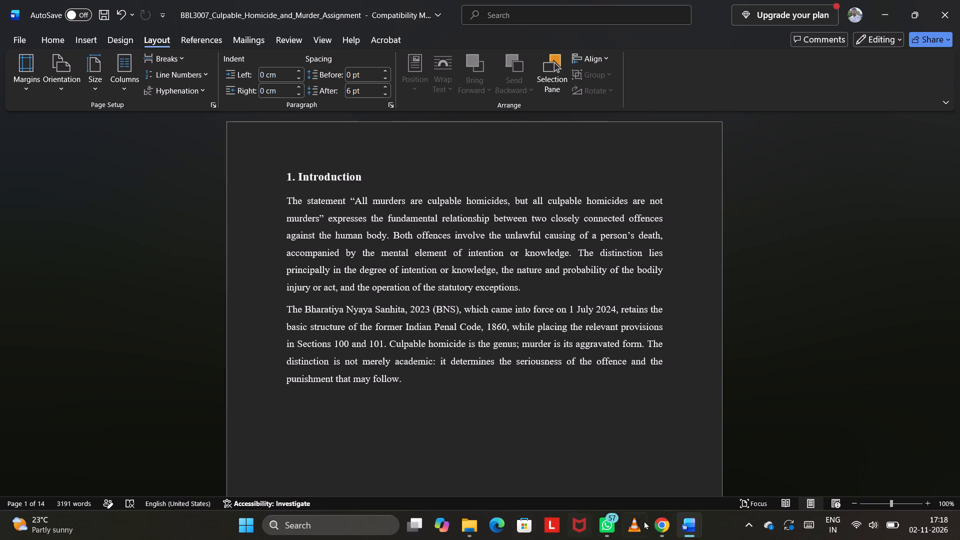
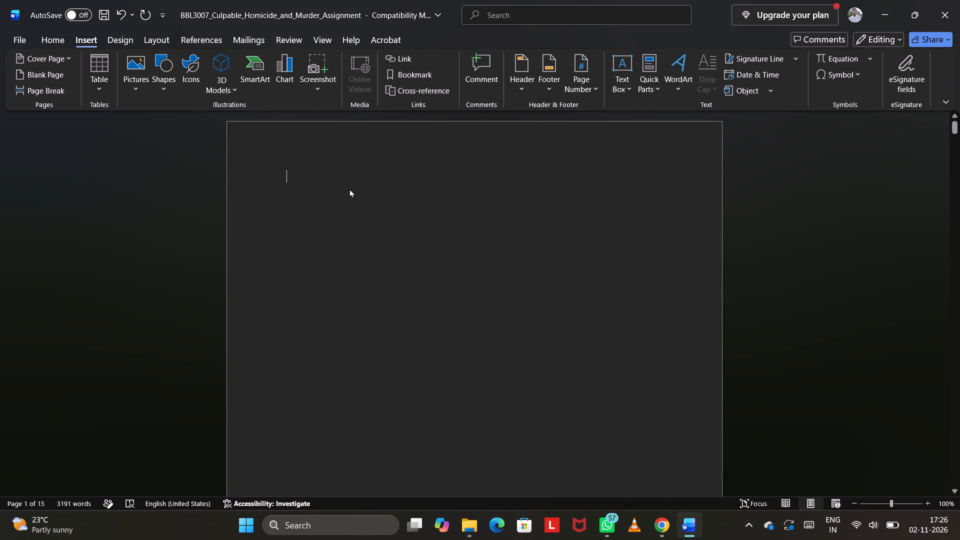
{"action": "key", "text": "ctrl+v"}
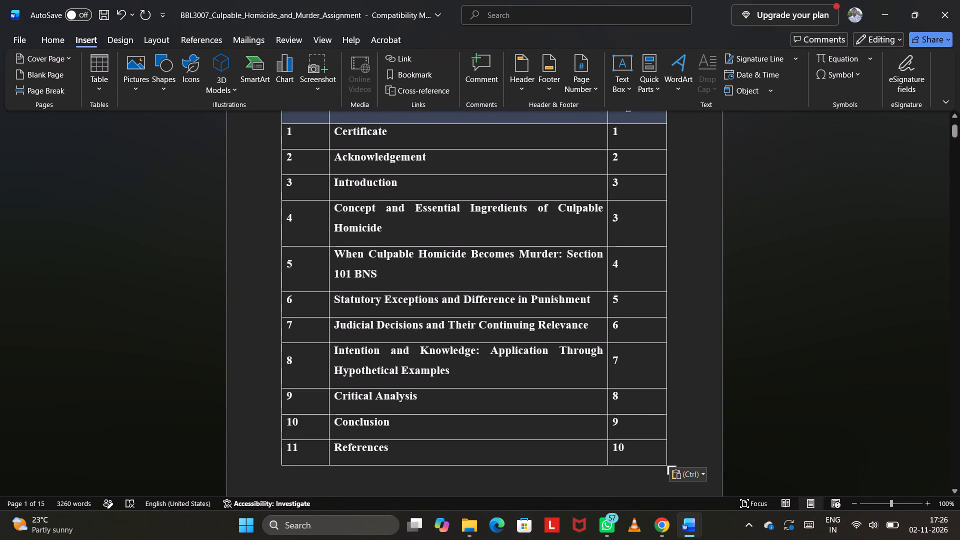
{"action": "left_click", "coordinate": [257, 199]}
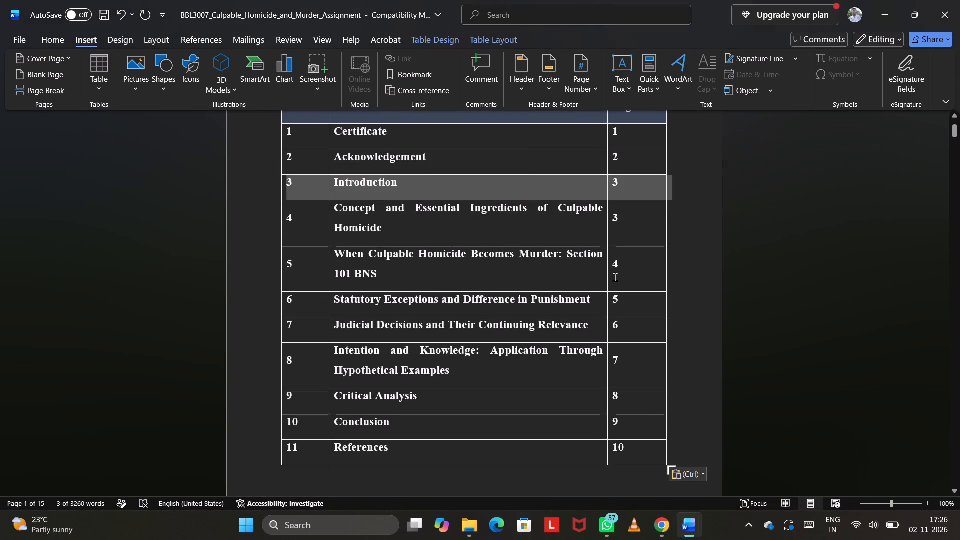
{"action": "left_click", "coordinate": [688, 280]}
{"action": "scroll", "coordinate": [700, 193], "scroll_direction": "up", "scroll_amount": 2}
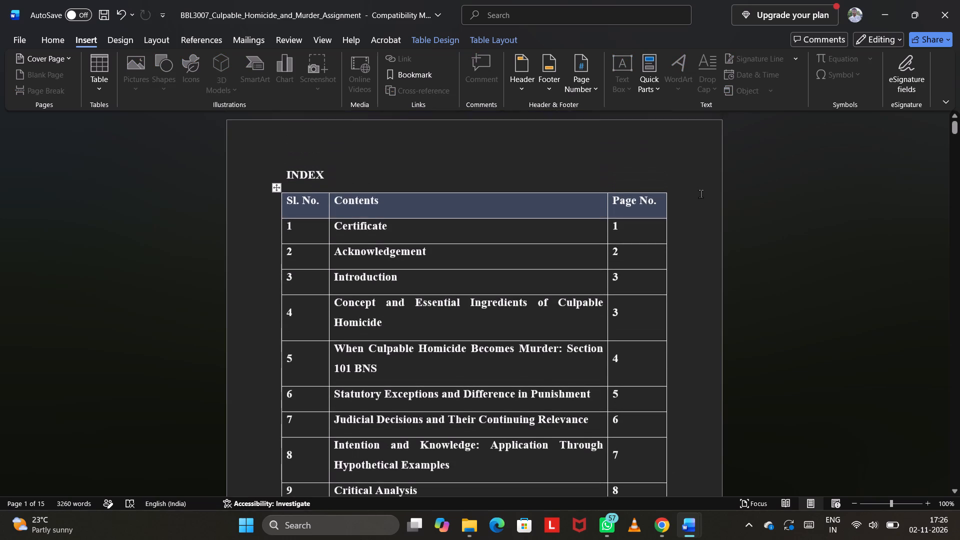
Set the font size of the INDEX heading above the table to 16.
{"action": "left_click", "coordinate": [542, 140]}
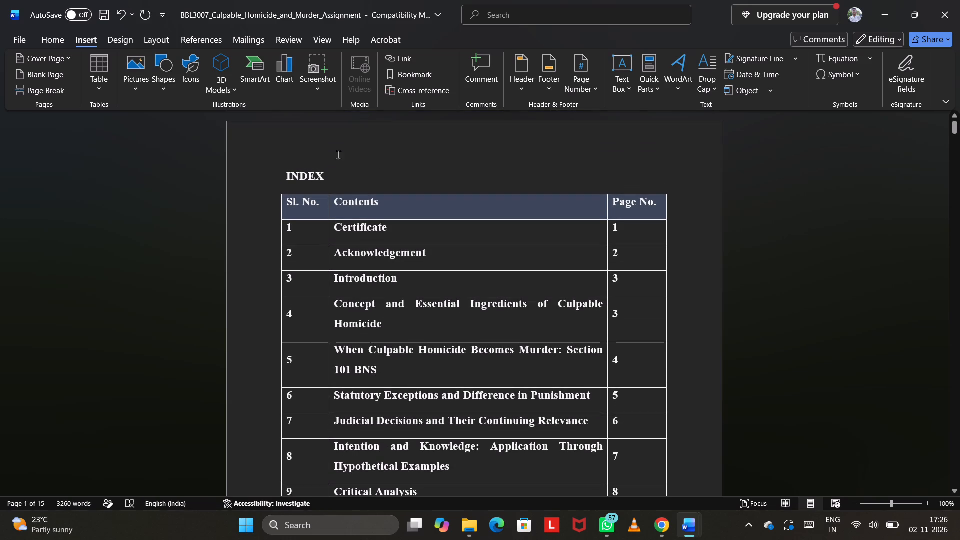
{"action": "left_click_drag", "start_coordinate": [287, 173], "coordinate": [359, 160]}
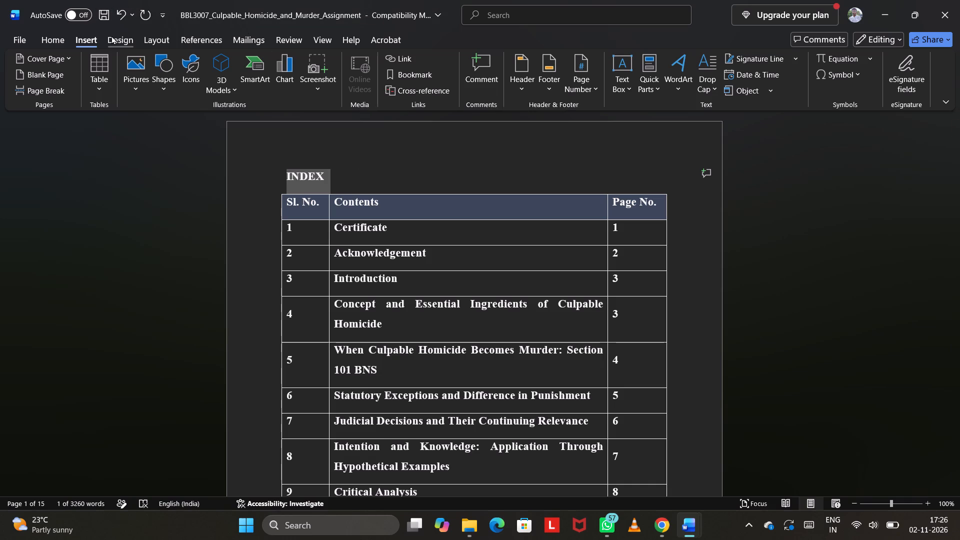
{"action": "left_click", "coordinate": [55, 37]}
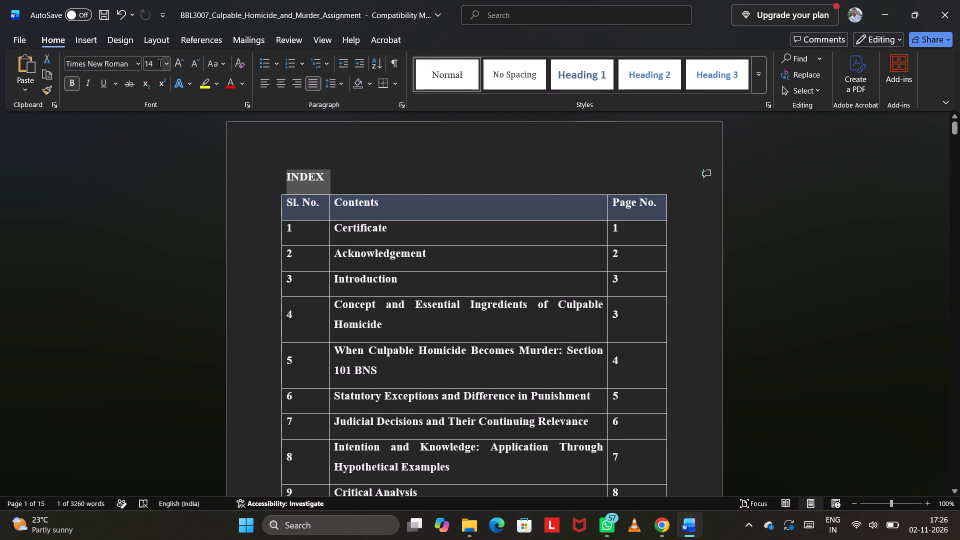
{"action": "left_click", "coordinate": [169, 67]}
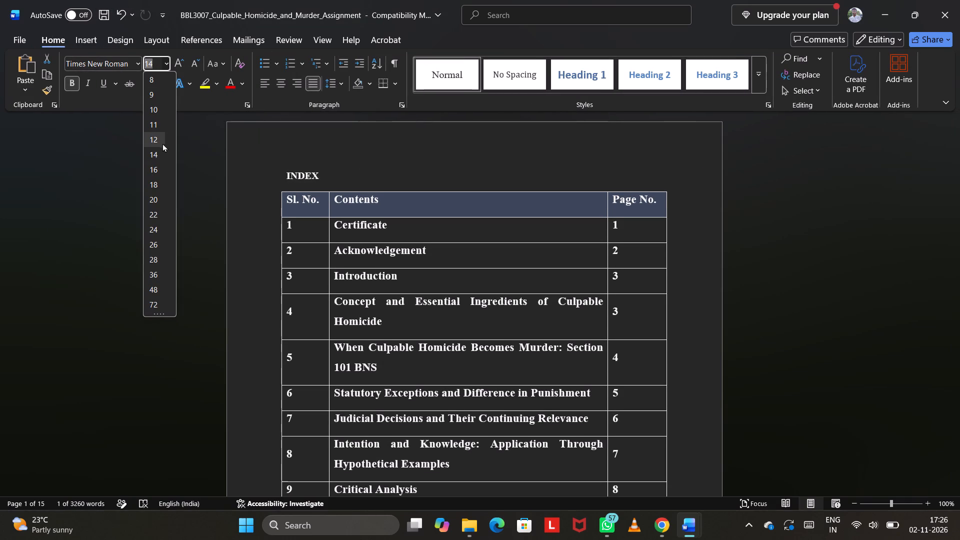
{"action": "left_click", "coordinate": [159, 167]}
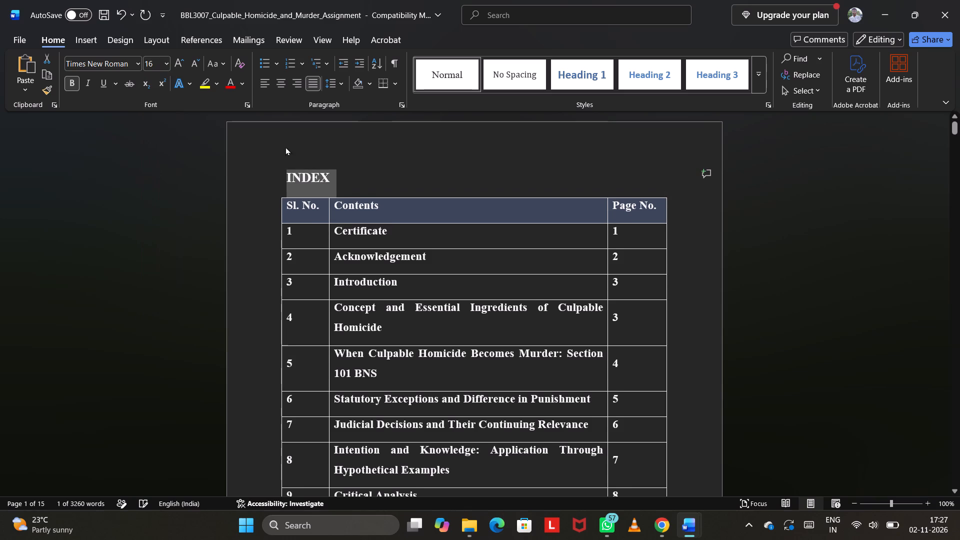
Shift the INDEX heading to roughly the middle above the contents table by adding spaces before it.
{"action": "left_click", "coordinate": [269, 159]}
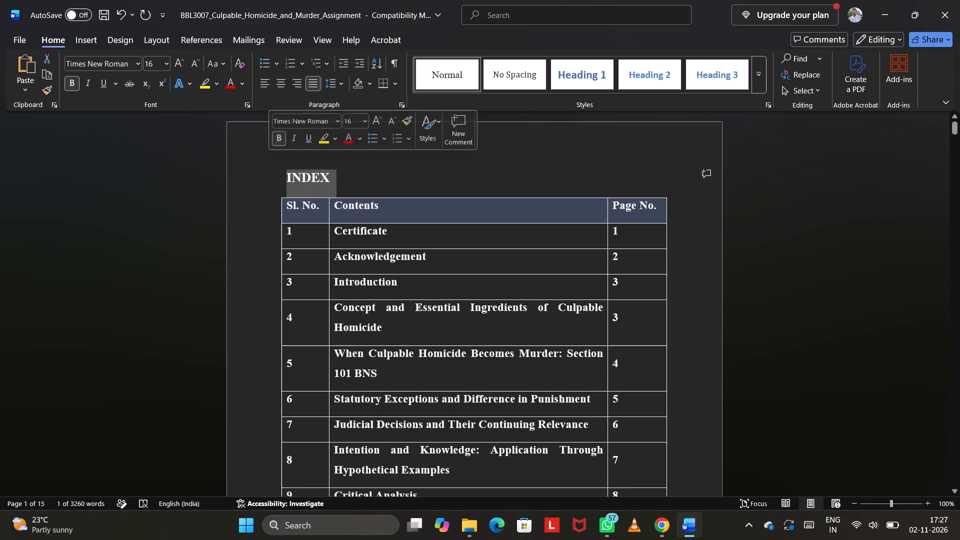
{"action": "left_click", "coordinate": [271, 166]}
{"action": "left_click_drag", "start_coordinate": [306, 174], "coordinate": [413, 162]}
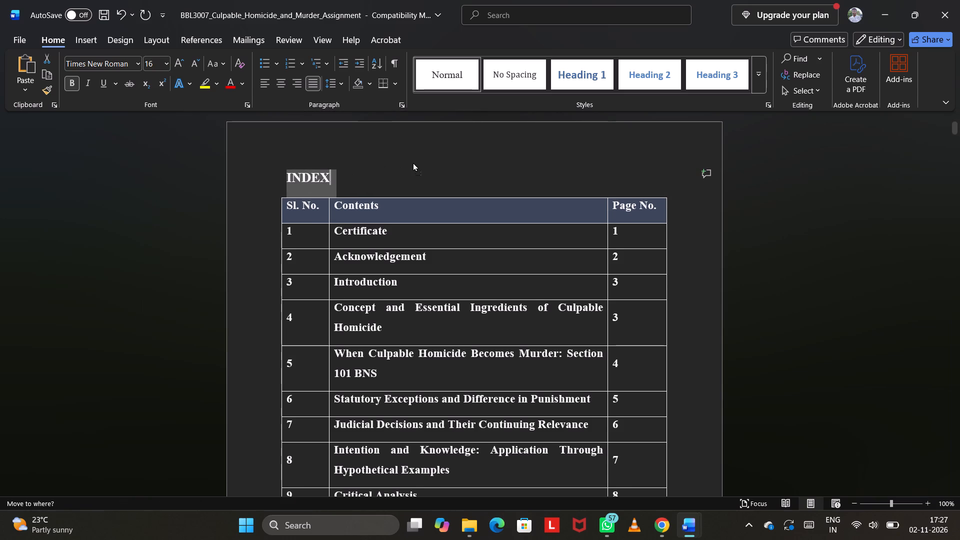
{"action": "left_click_drag", "start_coordinate": [413, 162], "coordinate": [414, 162]}
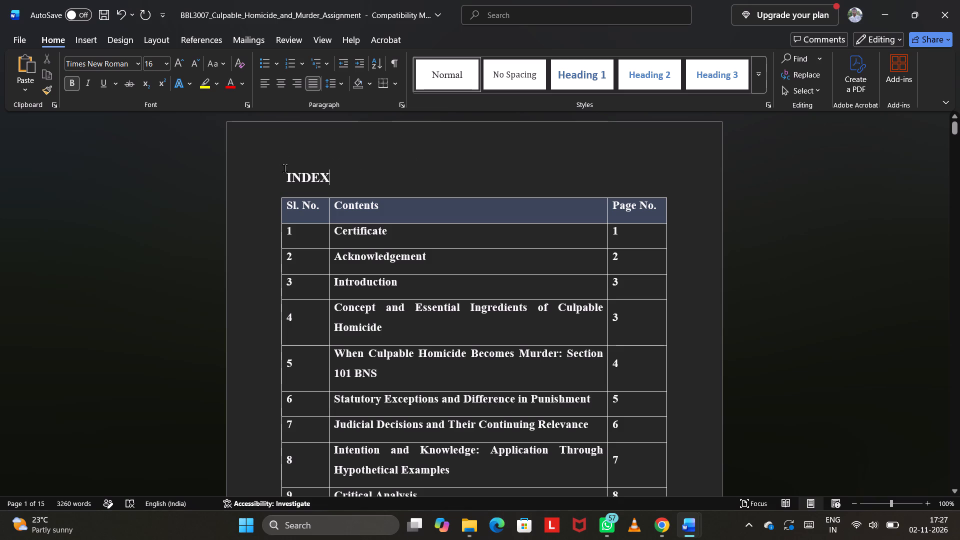
{"action": "left_click", "coordinate": [287, 170]}
{"action": "key", "text": "space"}
{"action": "key", "text": "space"}
{"action": "key", "text": "space"}
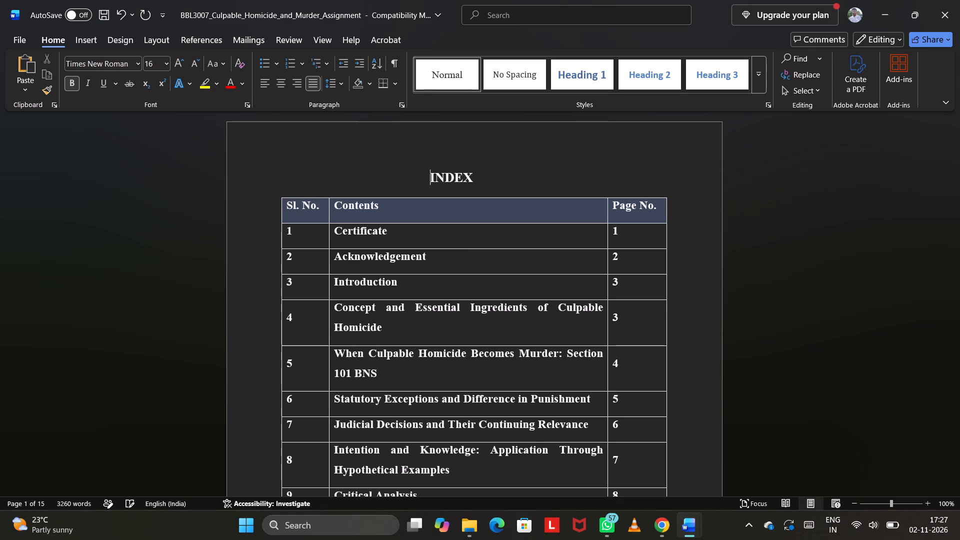
{"action": "key", "text": "space"}
{"action": "key", "text": "space"}
{"action": "key", "text": "space"}
Add two blank lines between the INDEX heading and the contents table.
{"action": "left_click", "coordinate": [696, 197]}
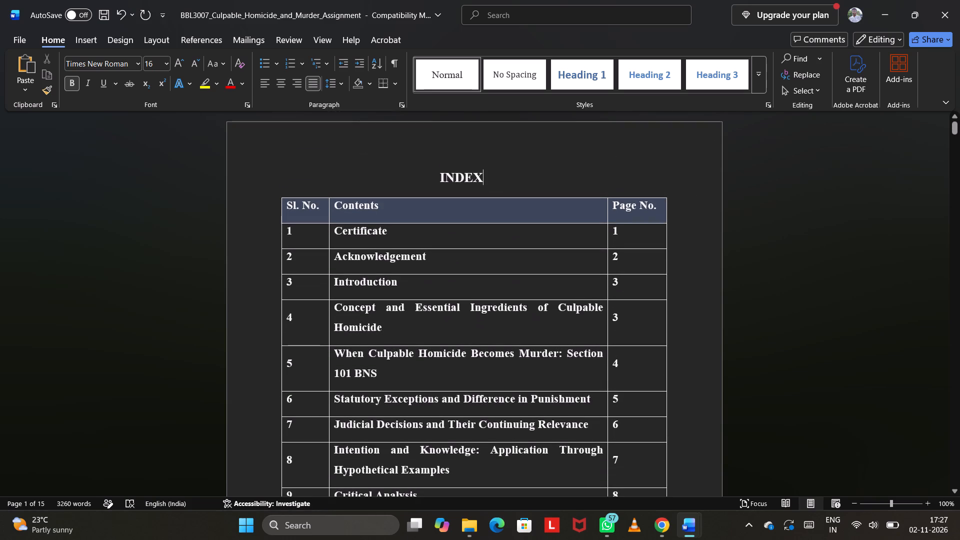
{"action": "left_click", "coordinate": [279, 194]}
{"action": "left_click", "coordinate": [543, 178]}
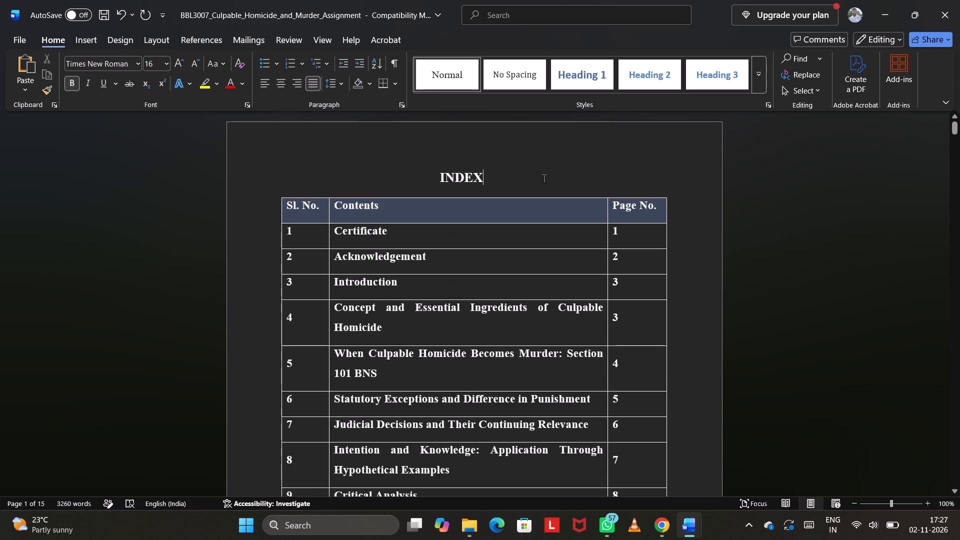
{"action": "key", "text": "Return"}
{"action": "key", "text": "Return"}
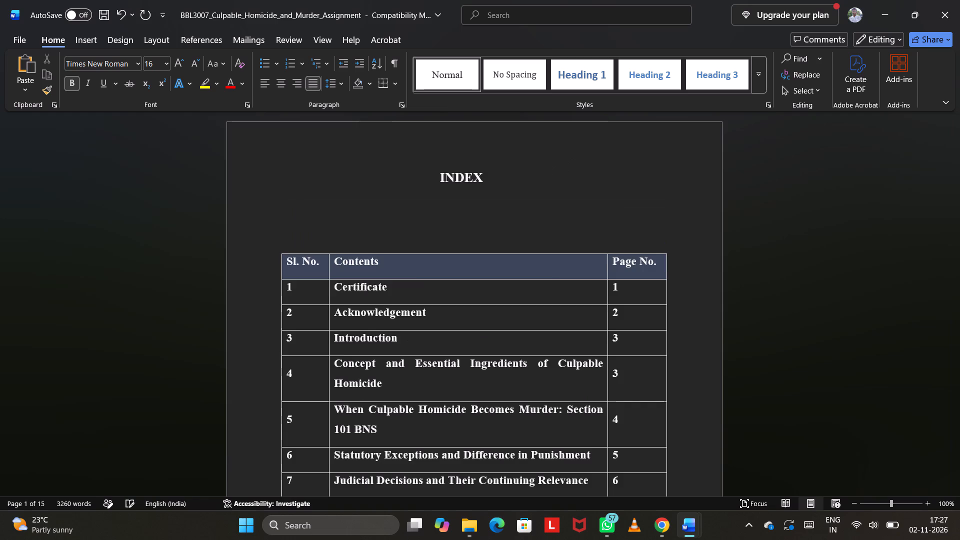
Insert a blank page from the empty line below the index table's References row.
{"action": "scroll", "coordinate": [543, 178], "scroll_direction": "right", "scroll_amount": 1}
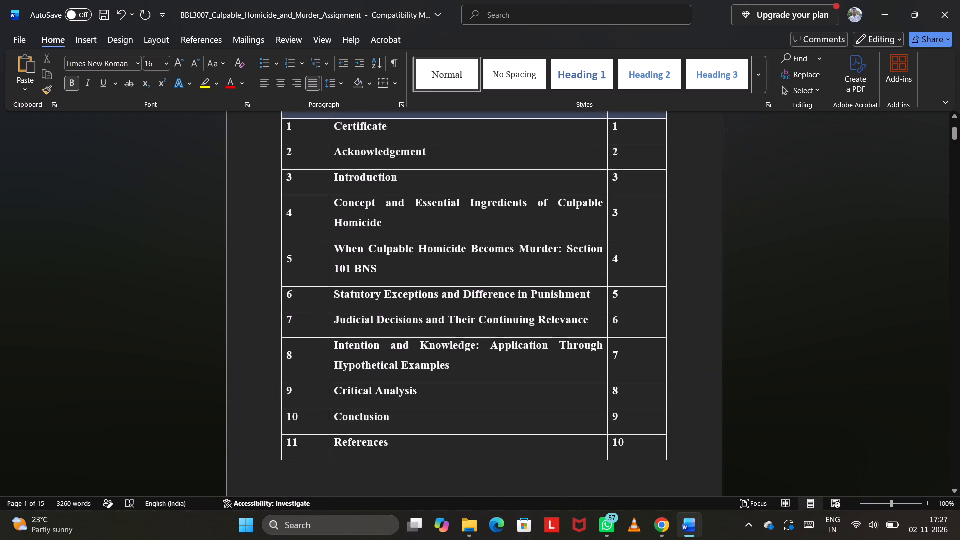
{"action": "scroll", "coordinate": [543, 178], "scroll_direction": "up", "scroll_amount": 1}
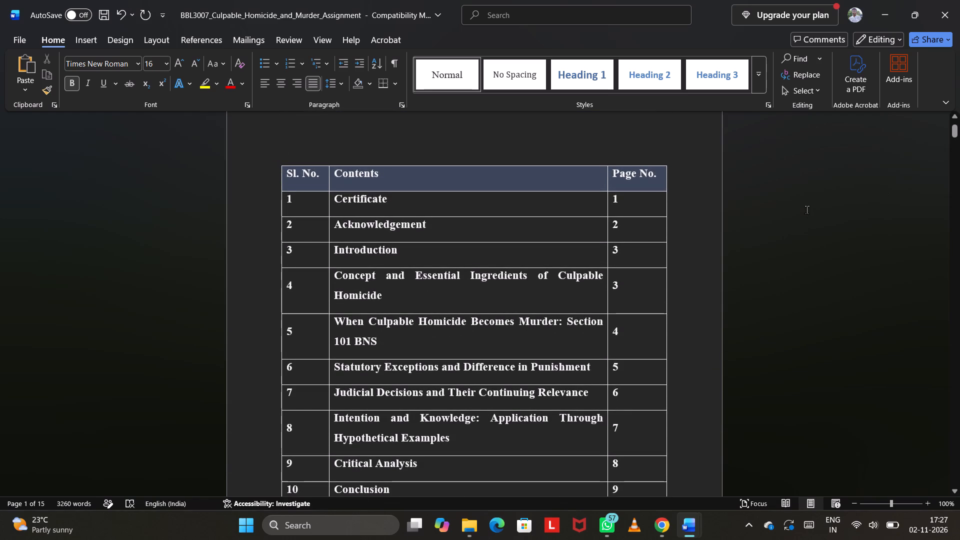
{"action": "scroll", "coordinate": [806, 209], "scroll_direction": "down", "scroll_amount": 3}
{"action": "scroll", "coordinate": [752, 364], "scroll_direction": "down", "scroll_amount": 1}
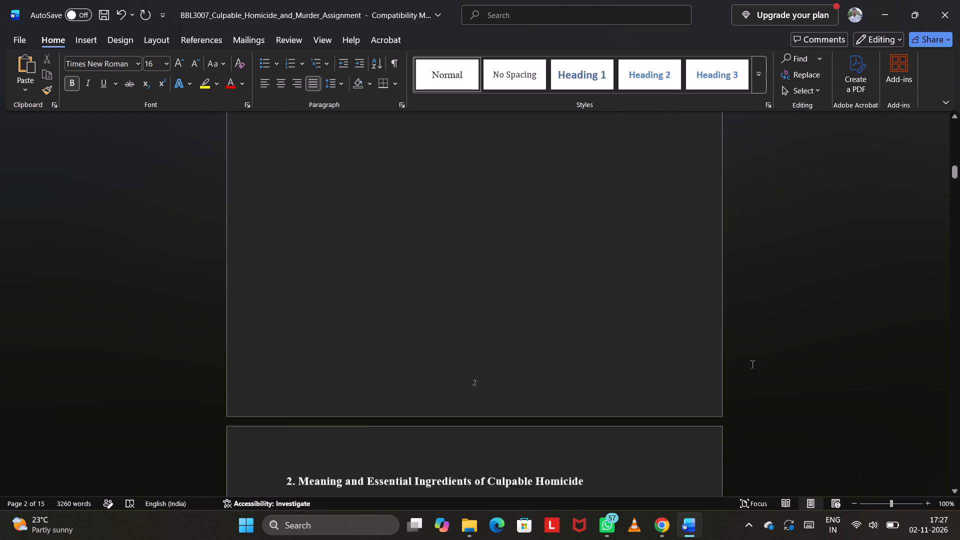
{"action": "scroll", "coordinate": [752, 364], "scroll_direction": "down", "scroll_amount": 1}
{"action": "scroll", "coordinate": [752, 364], "scroll_direction": "up", "scroll_amount": 9}
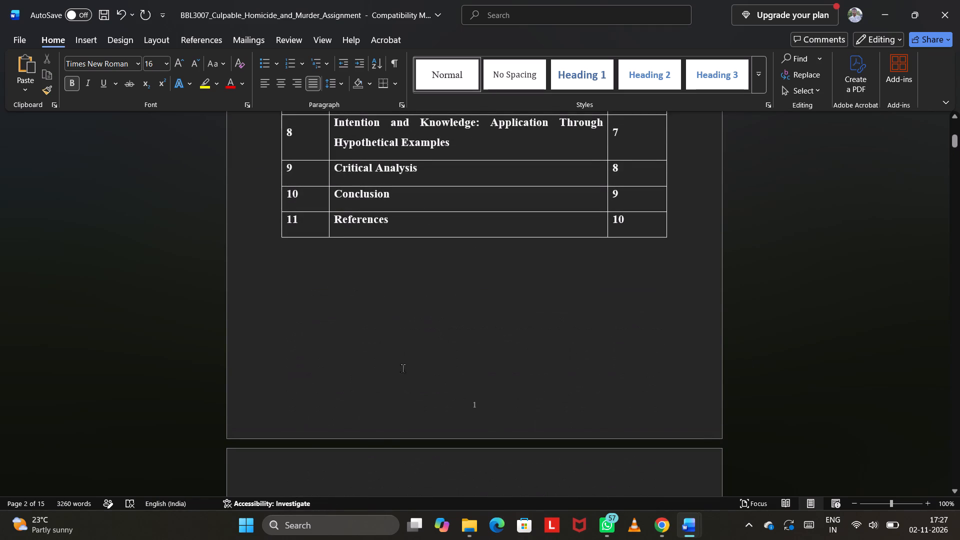
{"action": "left_click", "coordinate": [303, 366]}
{"action": "left_click", "coordinate": [87, 40]}
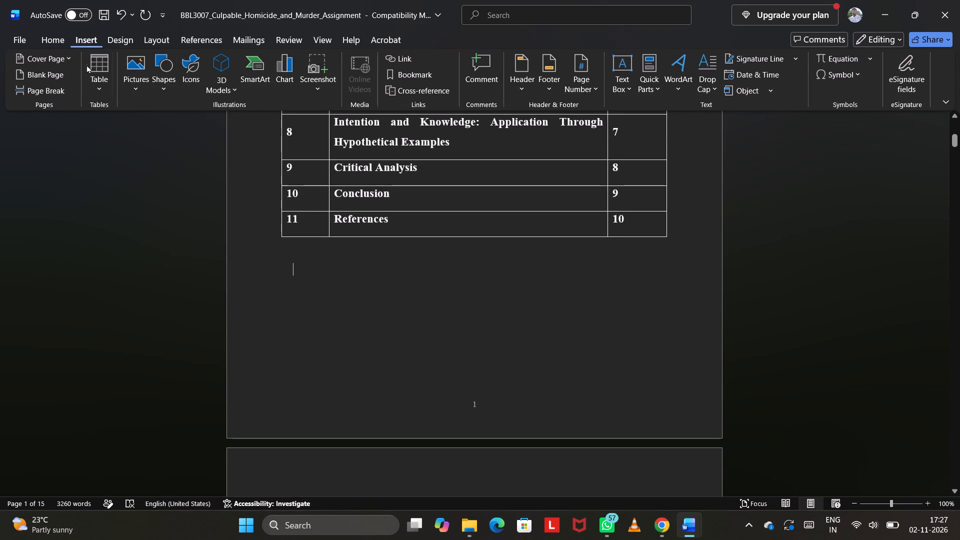
{"action": "left_click", "coordinate": [53, 74]}
{"action": "scroll", "coordinate": [425, 258], "scroll_direction": "up", "scroll_amount": 3}
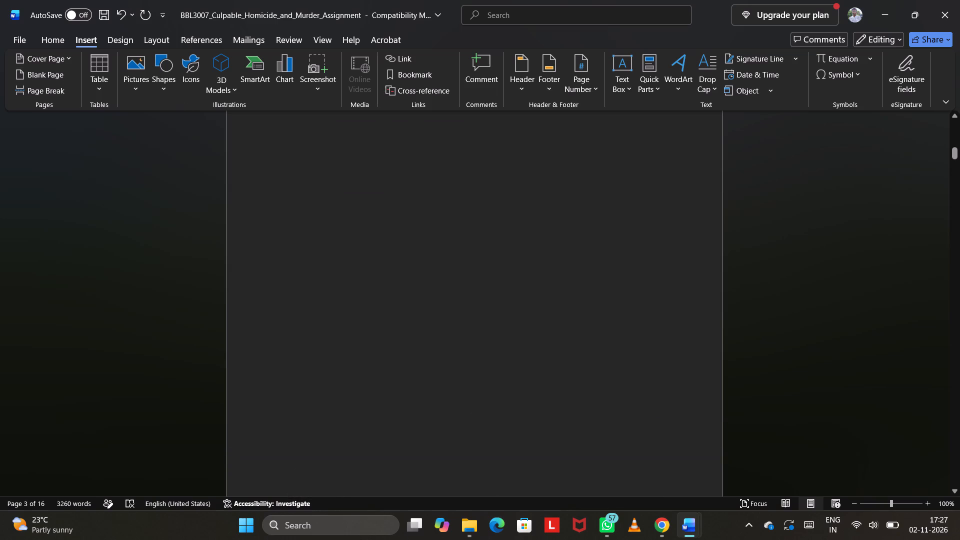
{"action": "scroll", "coordinate": [425, 258], "scroll_direction": "up", "scroll_amount": 6}
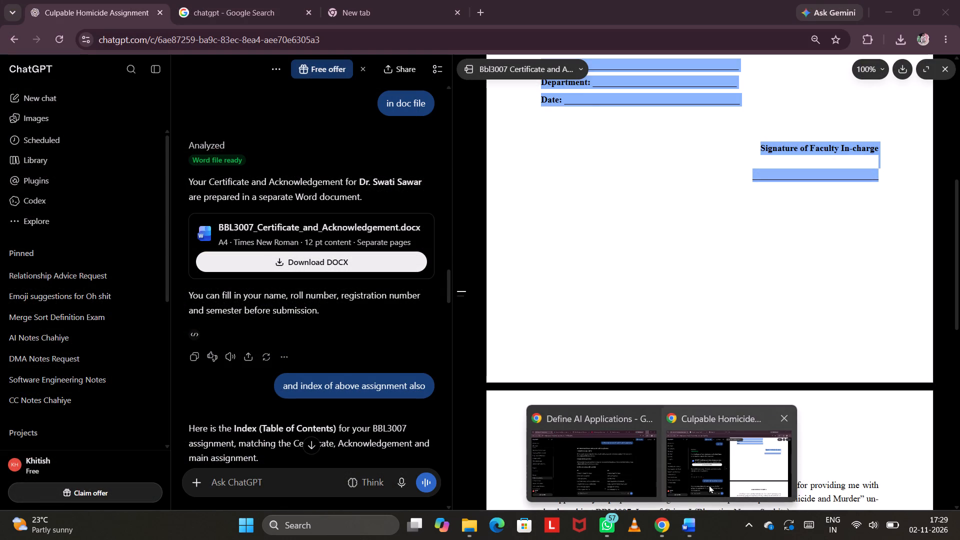
{"action": "left_click", "coordinate": [691, 529]}
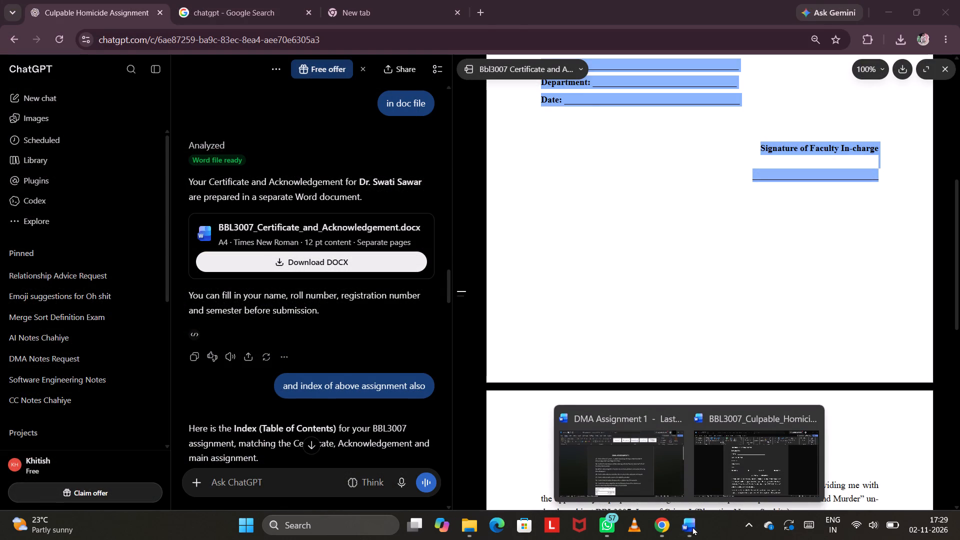
{"action": "left_click", "coordinate": [736, 477]}
{"action": "scroll", "coordinate": [666, 293], "scroll_direction": "up", "scroll_amount": 8}
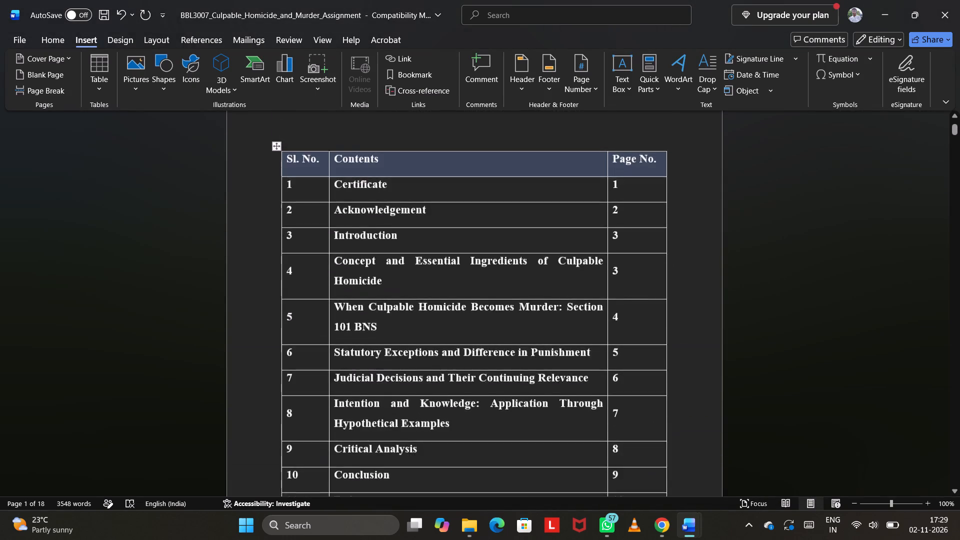
{"action": "scroll", "coordinate": [666, 293], "scroll_direction": "down", "scroll_amount": 4}
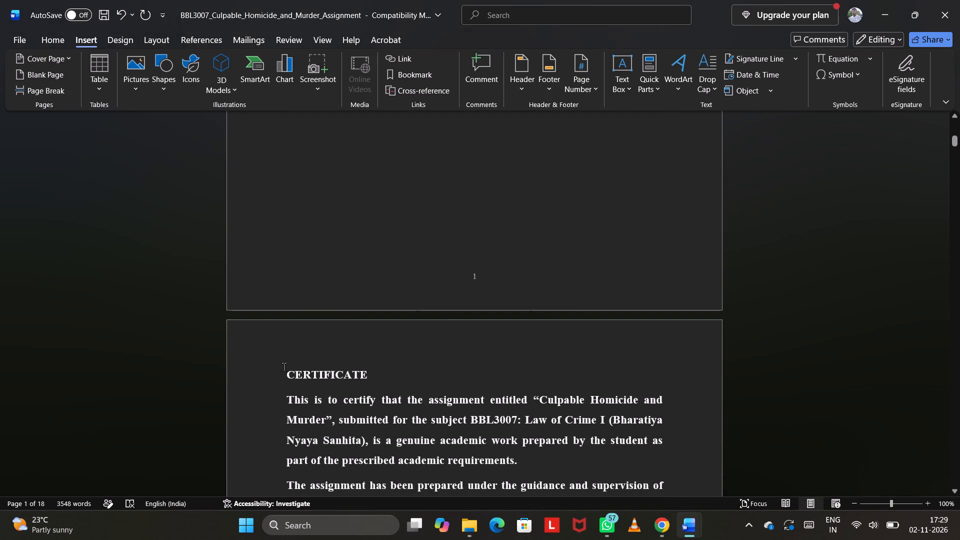
{"action": "left_click", "coordinate": [283, 367]}
{"action": "key", "text": "Return"}
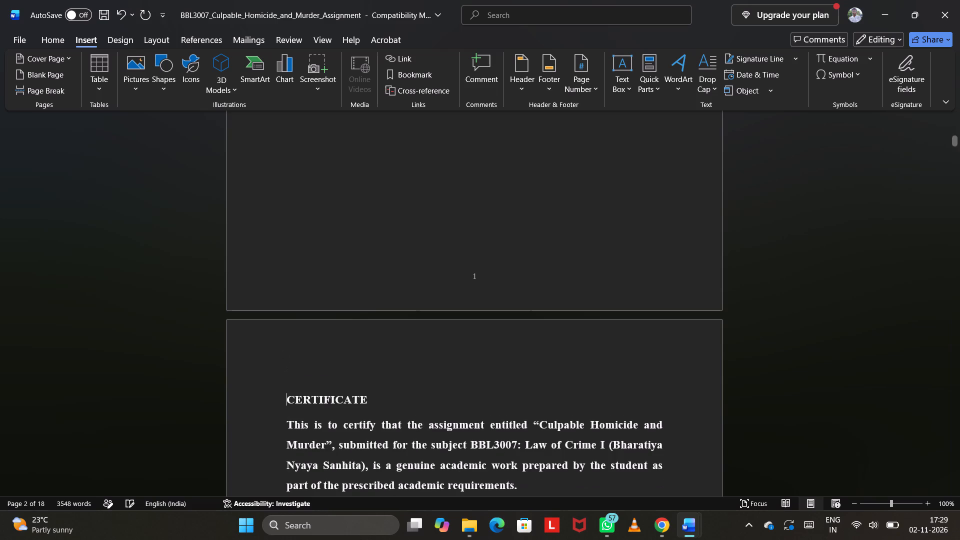
{"action": "left_click", "coordinate": [292, 363]}
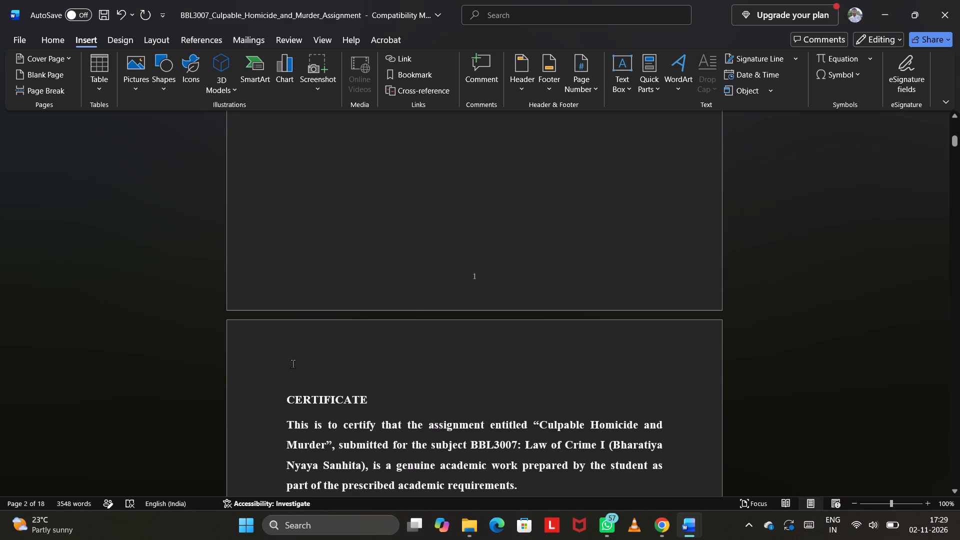
{"action": "key", "text": "ctrl+v"}
{"action": "scroll", "coordinate": [450, 301], "scroll_direction": "up", "scroll_amount": 1}
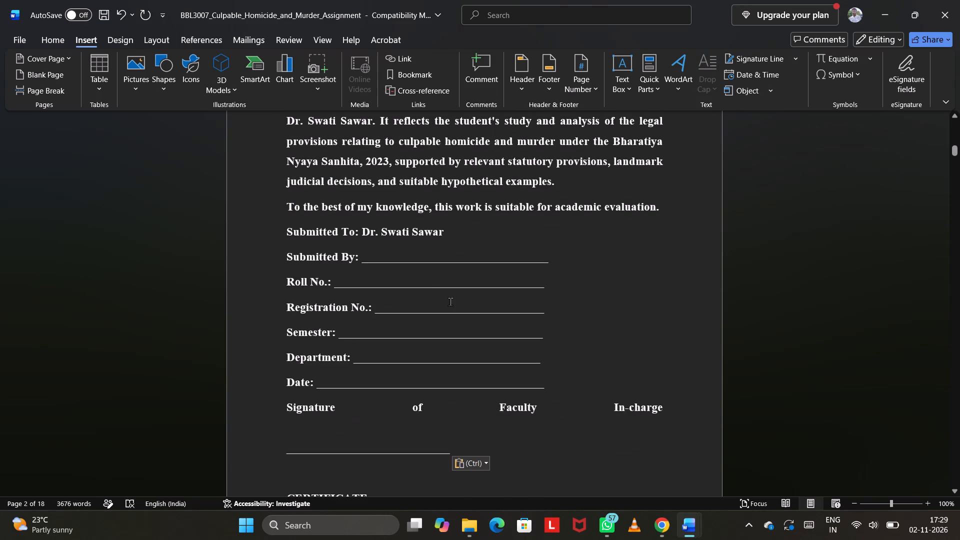
Undo the last paste of the certificate text above the existing CERTIFICATE heading.
{"action": "scroll", "coordinate": [450, 301], "scroll_direction": "up", "scroll_amount": 2}
{"action": "scroll", "coordinate": [450, 301], "scroll_direction": "down", "scroll_amount": 1}
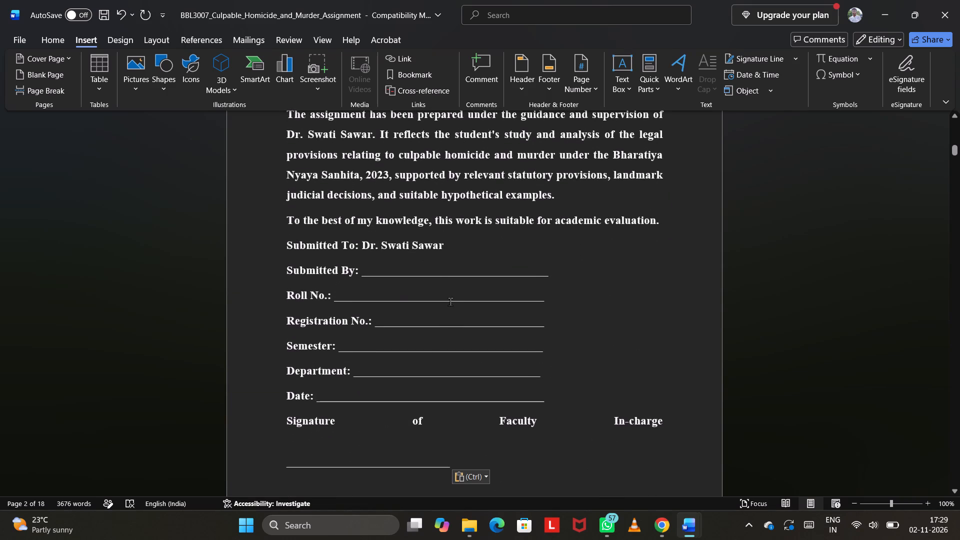
{"action": "key", "text": "ctrl+z"}
Delete the break above the CERTIFICATE heading and insert four empty lines so the heading starts the page following the index.
{"action": "scroll", "coordinate": [470, 409], "scroll_direction": "down", "scroll_amount": 1}
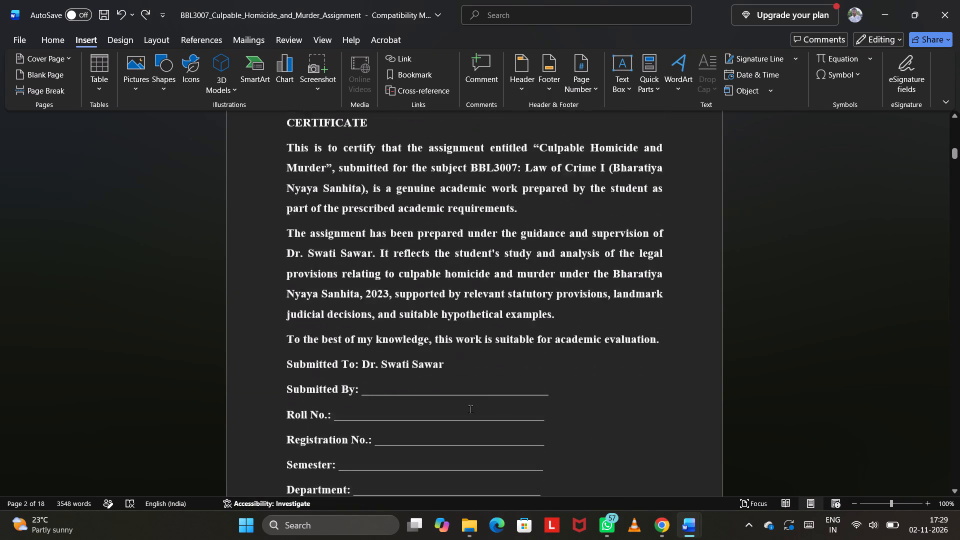
{"action": "scroll", "coordinate": [470, 409], "scroll_direction": "down", "scroll_amount": 8}
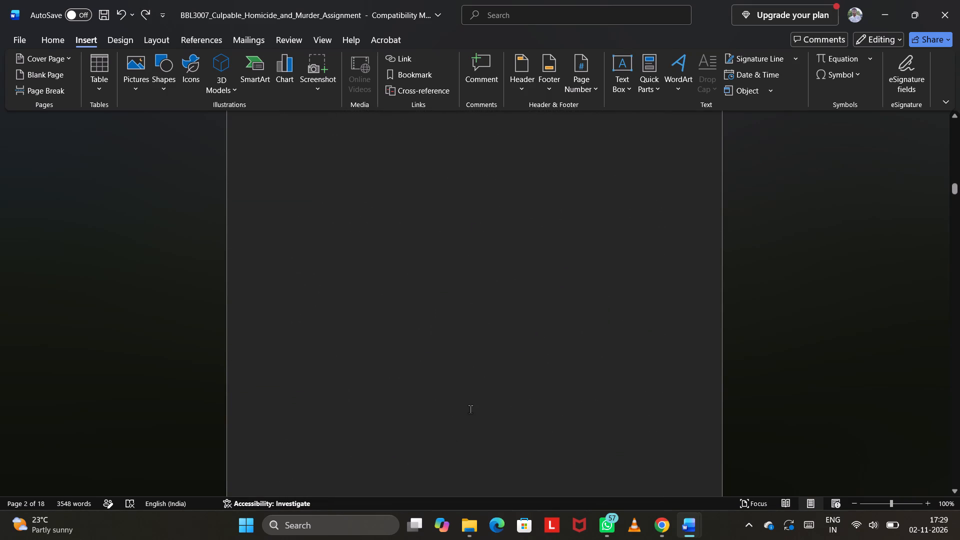
{"action": "scroll", "coordinate": [470, 409], "scroll_direction": "down", "scroll_amount": 4}
{"action": "scroll", "coordinate": [470, 409], "scroll_direction": "up", "scroll_amount": 6}
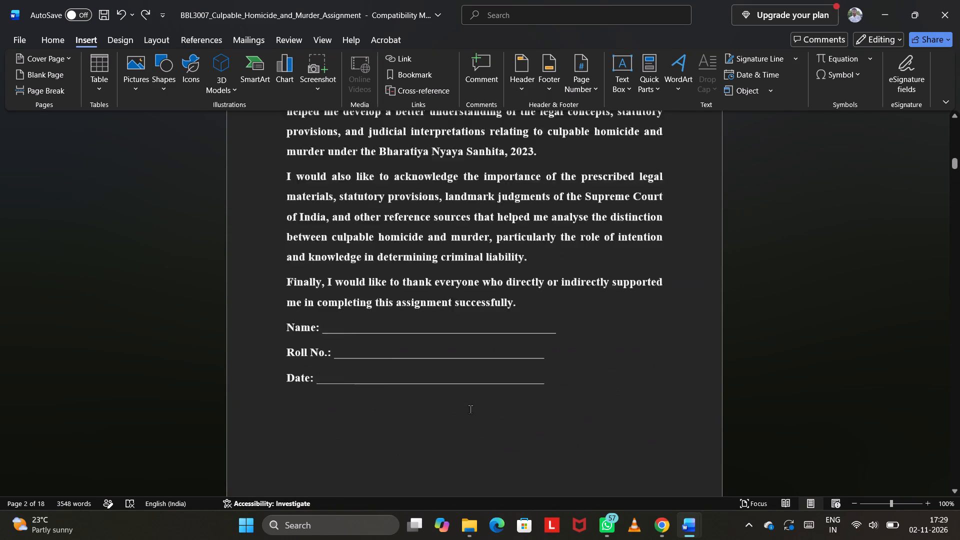
{"action": "scroll", "coordinate": [470, 409], "scroll_direction": "up", "scroll_amount": 3}
{"action": "scroll", "coordinate": [470, 409], "scroll_direction": "down", "scroll_amount": 3}
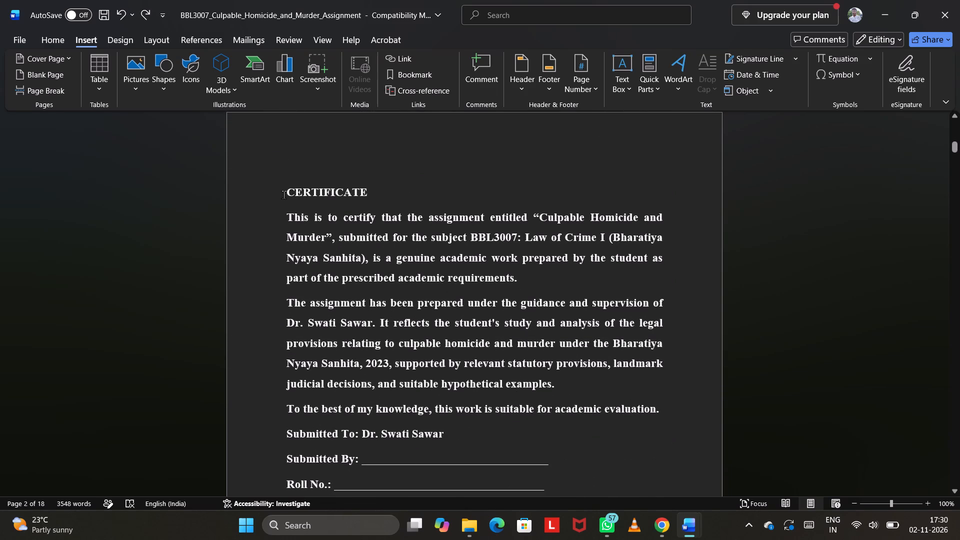
{"action": "key", "text": "BackSpace"}
{"action": "key", "text": "BackSpace"}
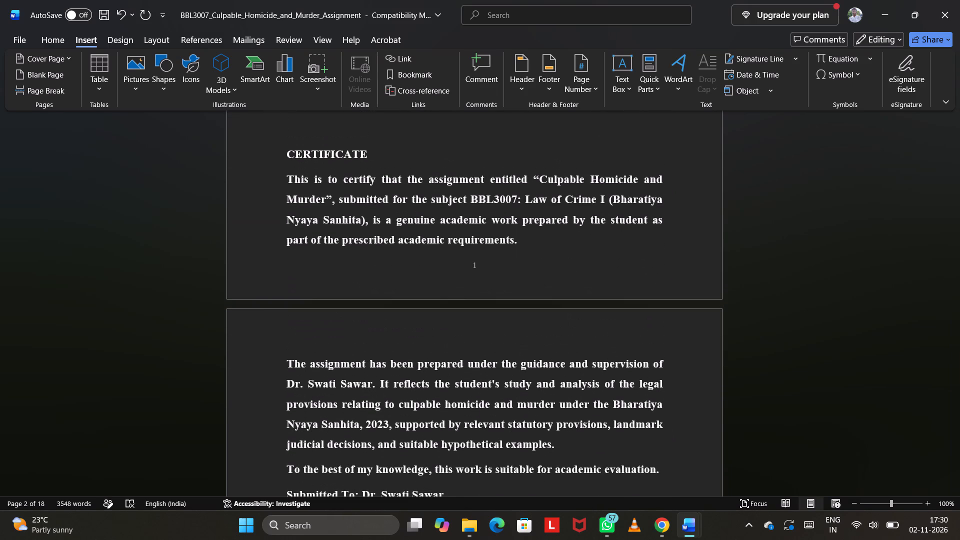
{"action": "key", "text": "Return"}
{"action": "key", "text": "Return"}
{"action": "key", "text": "Return"}
{"action": "key", "text": "Return"}
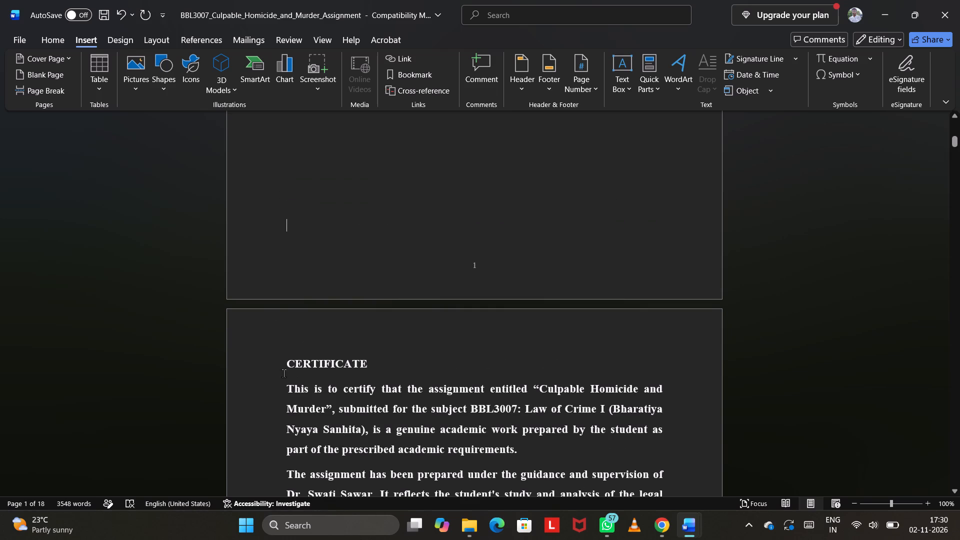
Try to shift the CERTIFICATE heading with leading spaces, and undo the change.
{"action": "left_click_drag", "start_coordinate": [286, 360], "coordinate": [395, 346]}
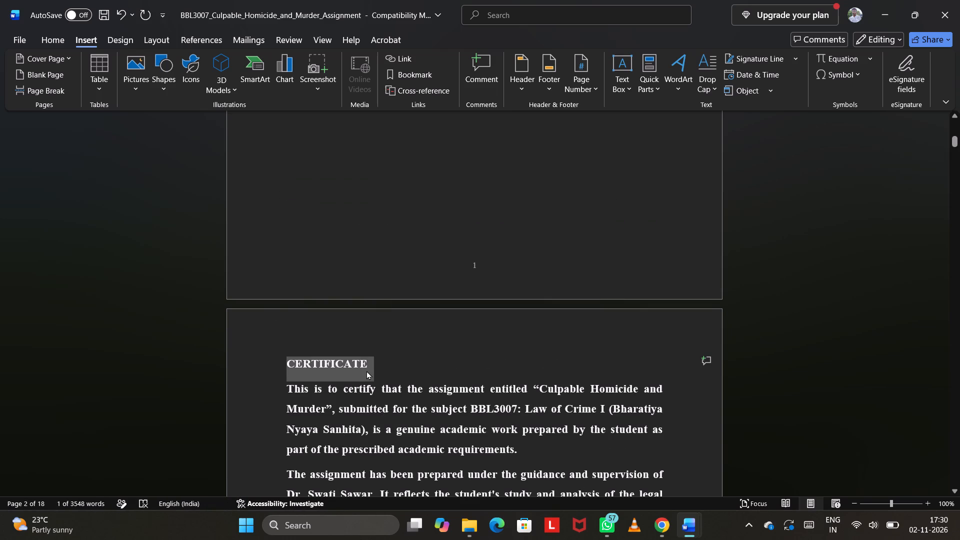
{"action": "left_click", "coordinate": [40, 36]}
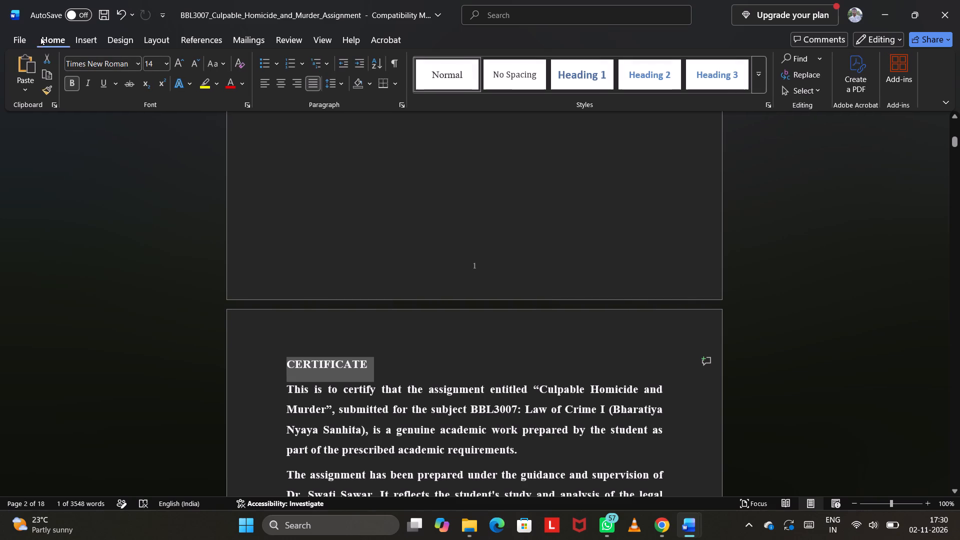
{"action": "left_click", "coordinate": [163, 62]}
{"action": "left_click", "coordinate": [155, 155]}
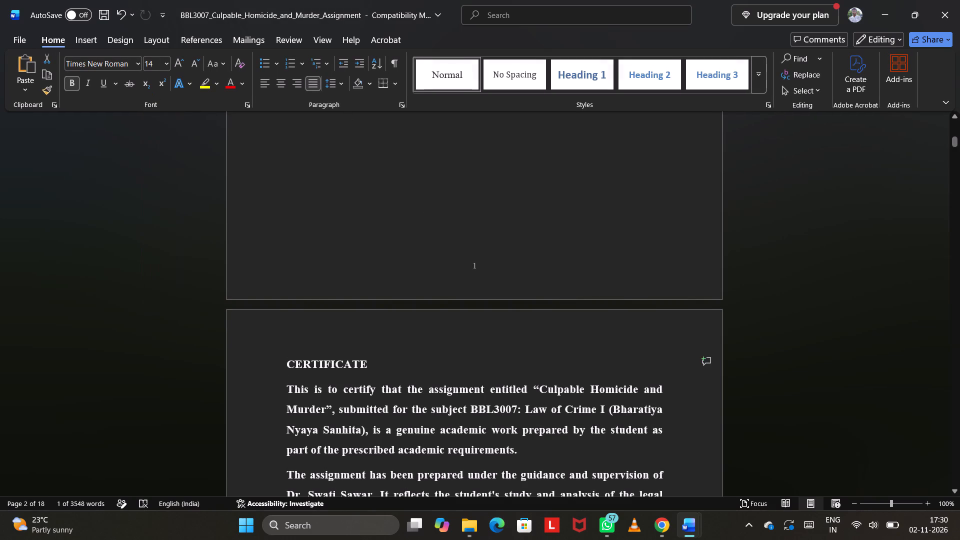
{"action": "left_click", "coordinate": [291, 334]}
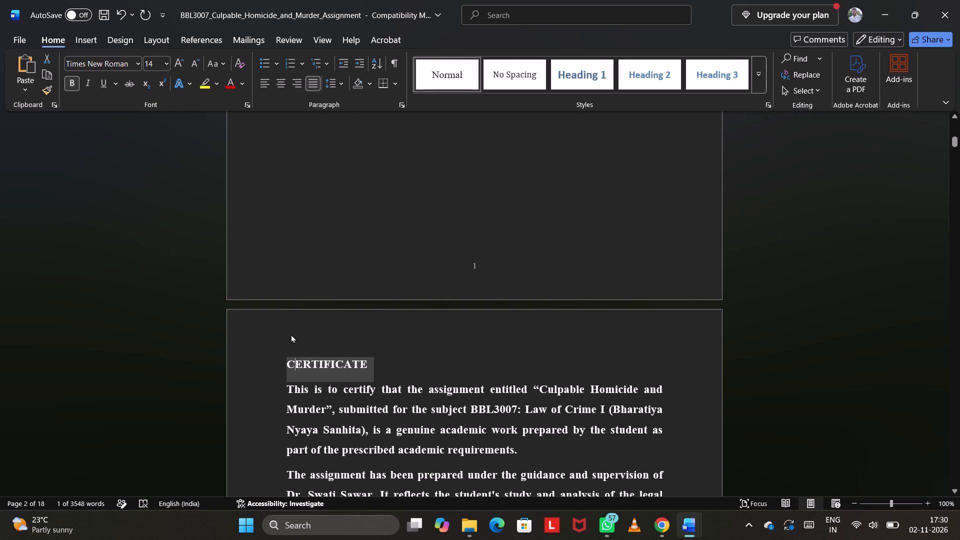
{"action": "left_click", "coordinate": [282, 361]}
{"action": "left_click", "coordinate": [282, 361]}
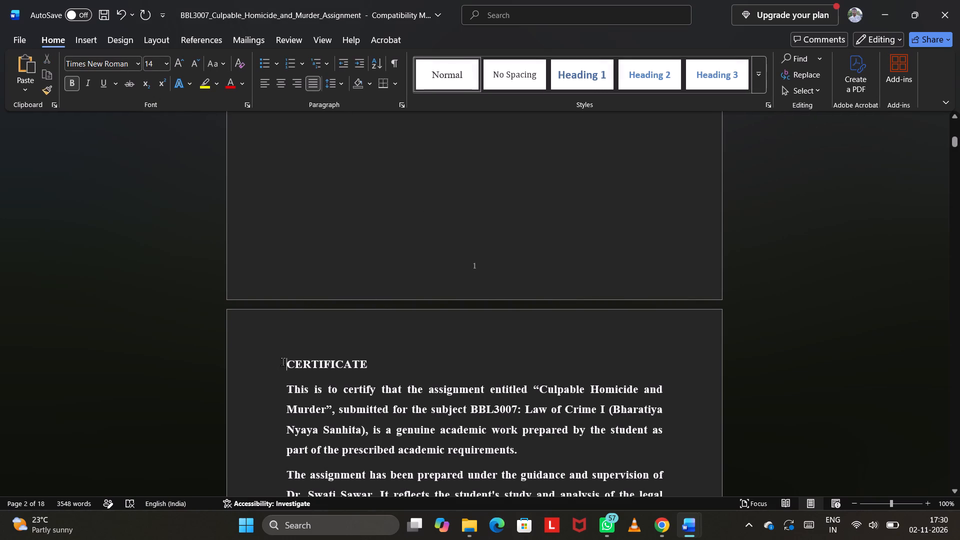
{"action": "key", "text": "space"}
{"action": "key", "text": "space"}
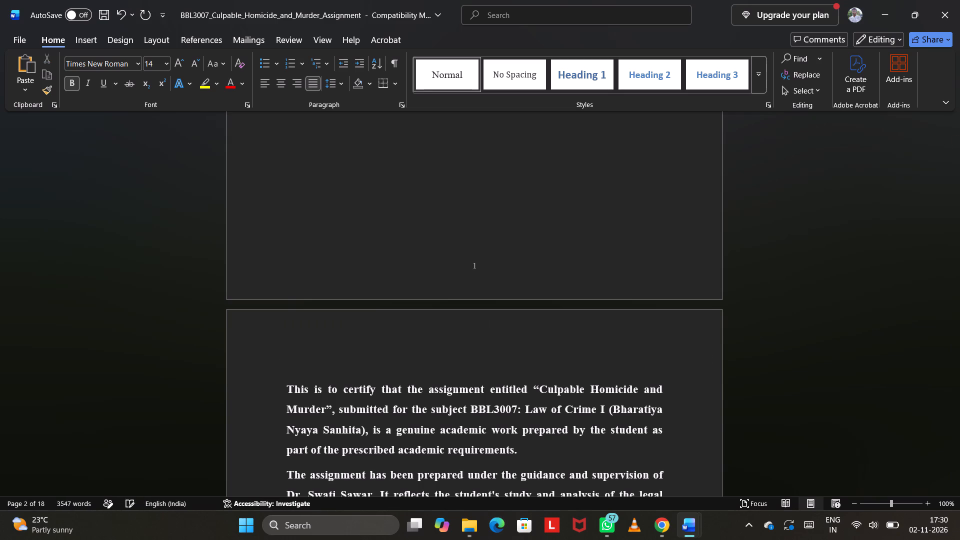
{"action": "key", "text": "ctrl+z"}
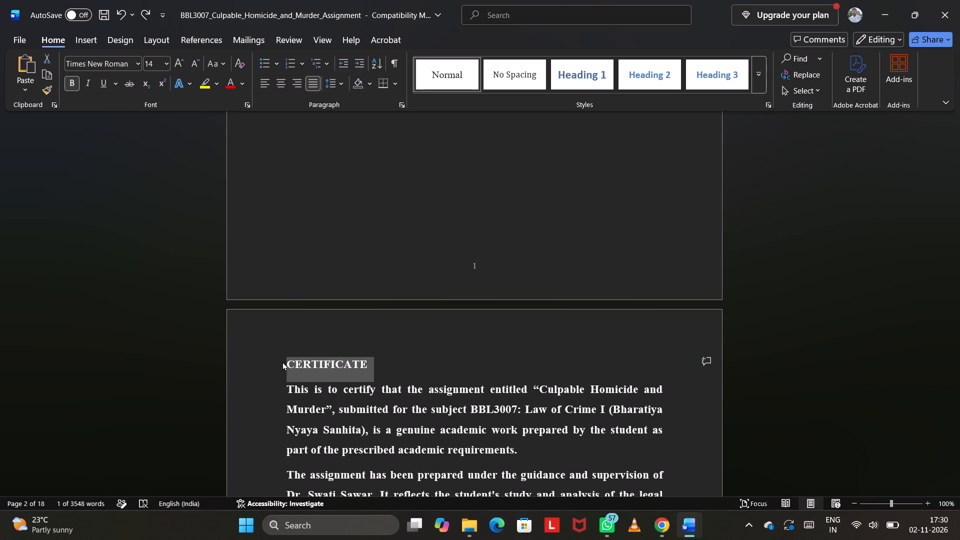
Centre and underline the CERTIFICATE heading.
{"action": "left_click", "coordinate": [282, 80]}
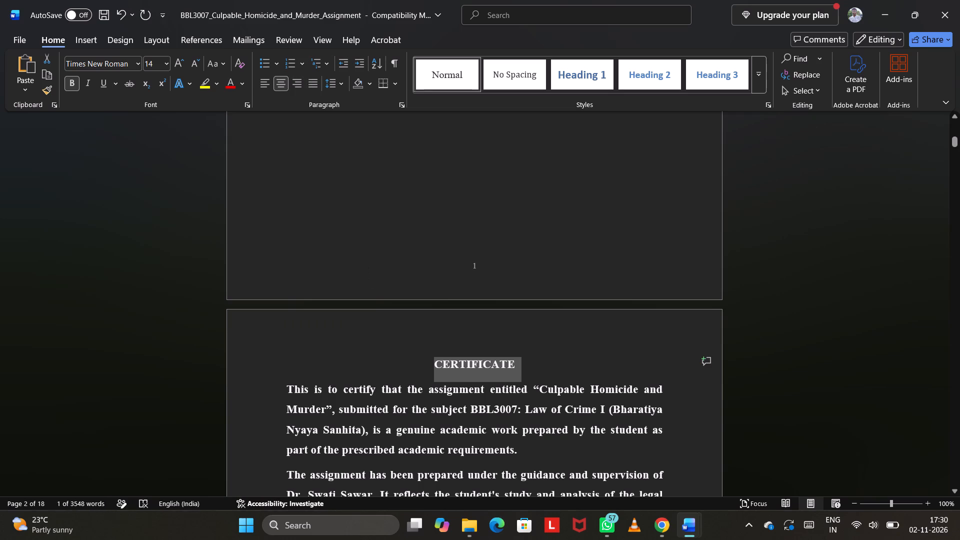
{"action": "left_click", "coordinate": [101, 83]}
{"action": "left_click", "coordinate": [177, 326]}
{"action": "left_click", "coordinate": [289, 347]}
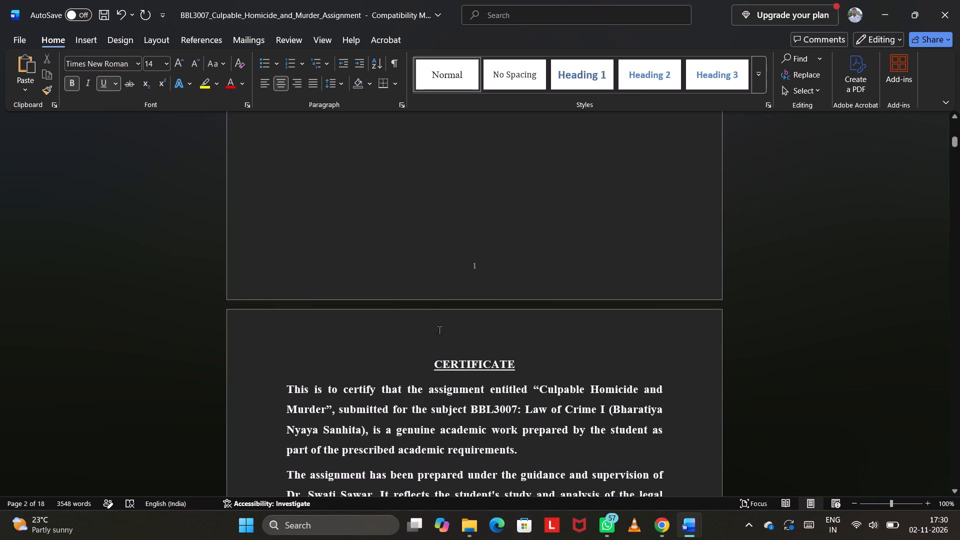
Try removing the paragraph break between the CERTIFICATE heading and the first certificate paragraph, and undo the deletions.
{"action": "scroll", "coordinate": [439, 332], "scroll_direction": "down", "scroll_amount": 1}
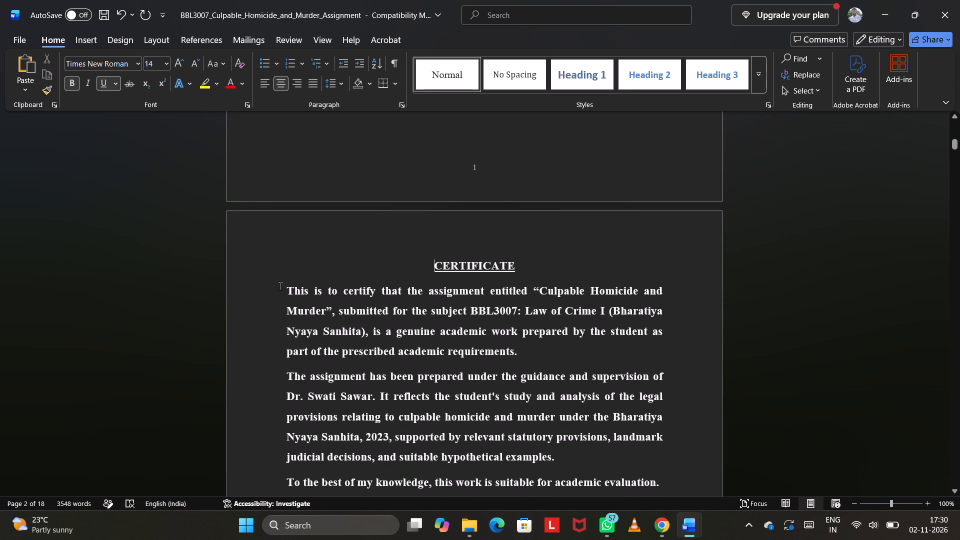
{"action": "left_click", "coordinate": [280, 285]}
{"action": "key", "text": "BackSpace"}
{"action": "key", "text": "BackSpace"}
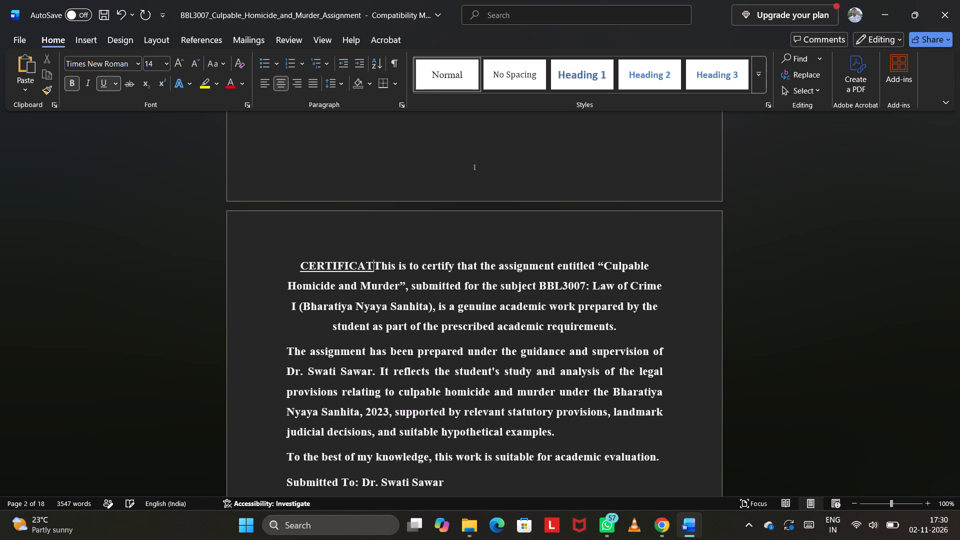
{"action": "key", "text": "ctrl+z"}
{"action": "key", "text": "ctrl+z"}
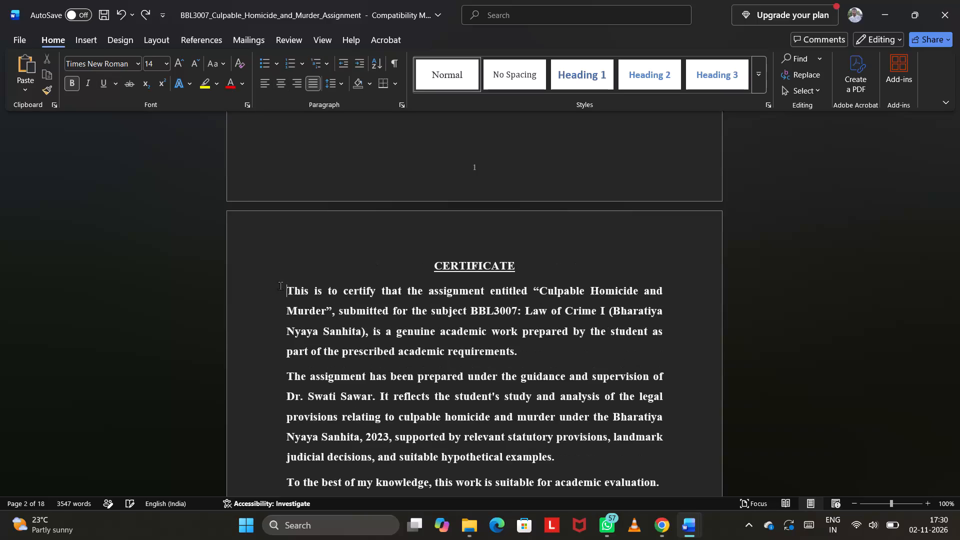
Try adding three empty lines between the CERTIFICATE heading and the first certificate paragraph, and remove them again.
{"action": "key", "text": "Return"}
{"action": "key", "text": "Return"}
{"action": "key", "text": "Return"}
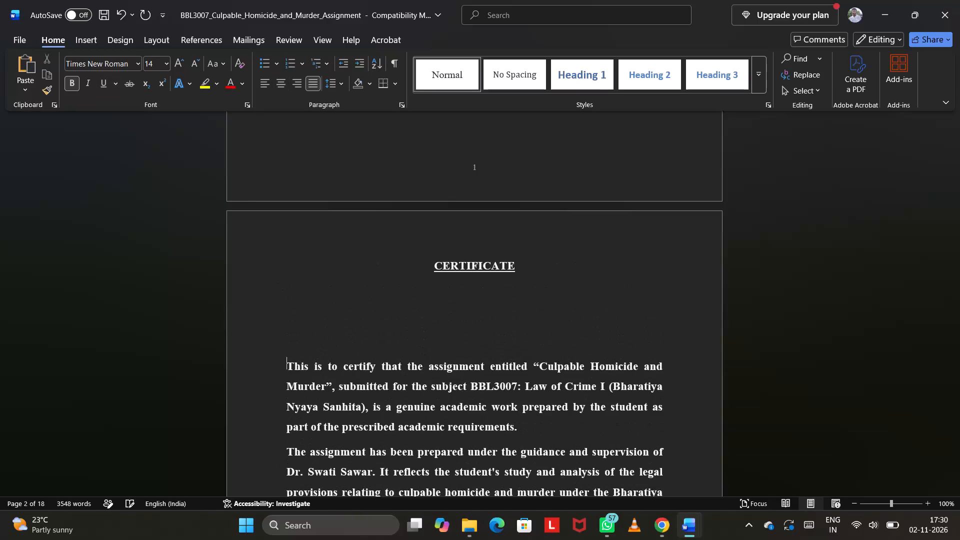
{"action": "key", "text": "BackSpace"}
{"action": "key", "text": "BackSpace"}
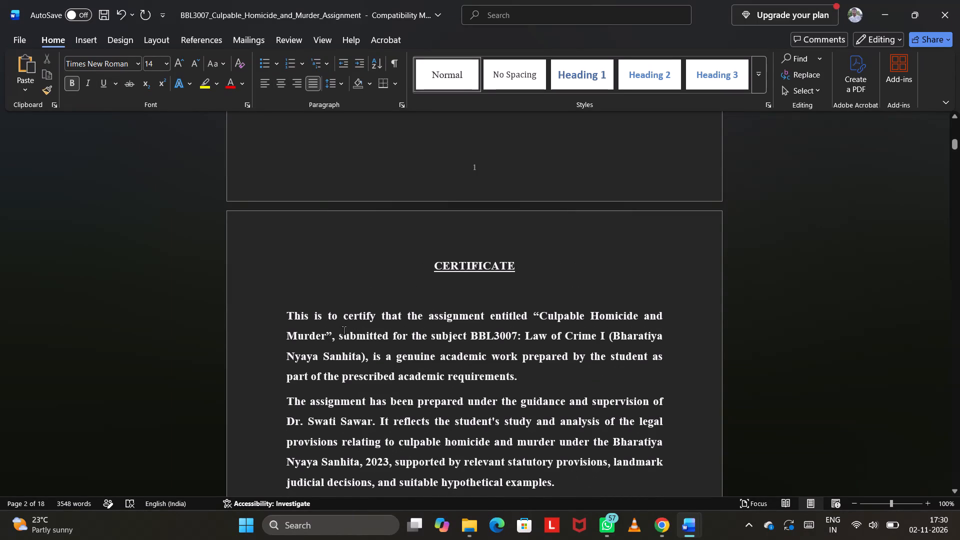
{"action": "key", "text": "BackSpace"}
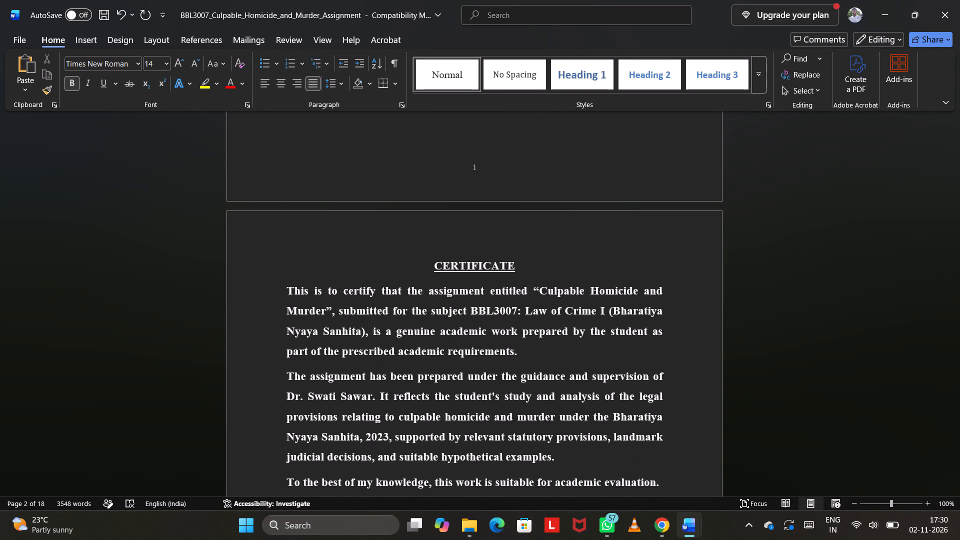
Rejoin the first certificate paragraph to the CERTIFICATE heading and split it off again with two empty lines between them.
{"action": "key", "text": "BackSpace"}
{"action": "key", "text": "Return"}
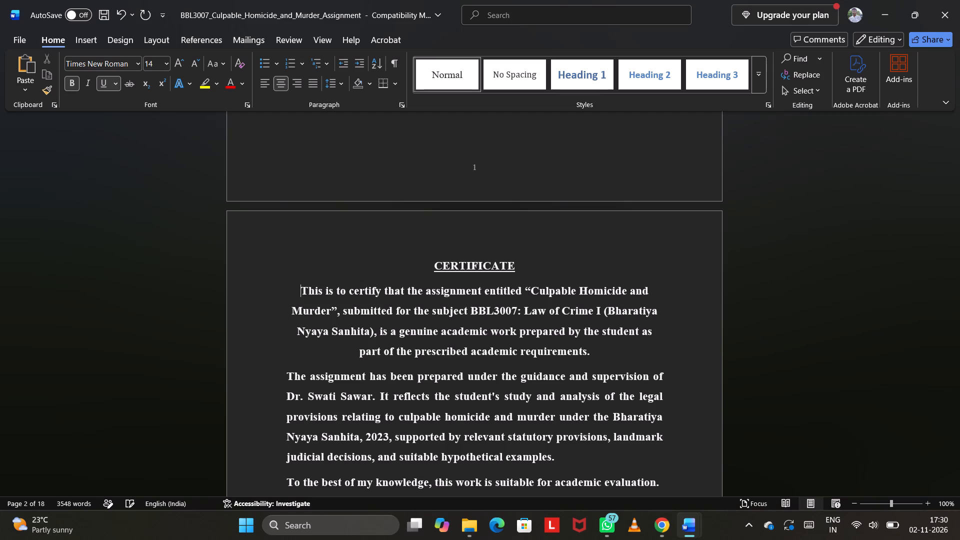
{"action": "key", "text": "Return"}
{"action": "key", "text": "Return"}
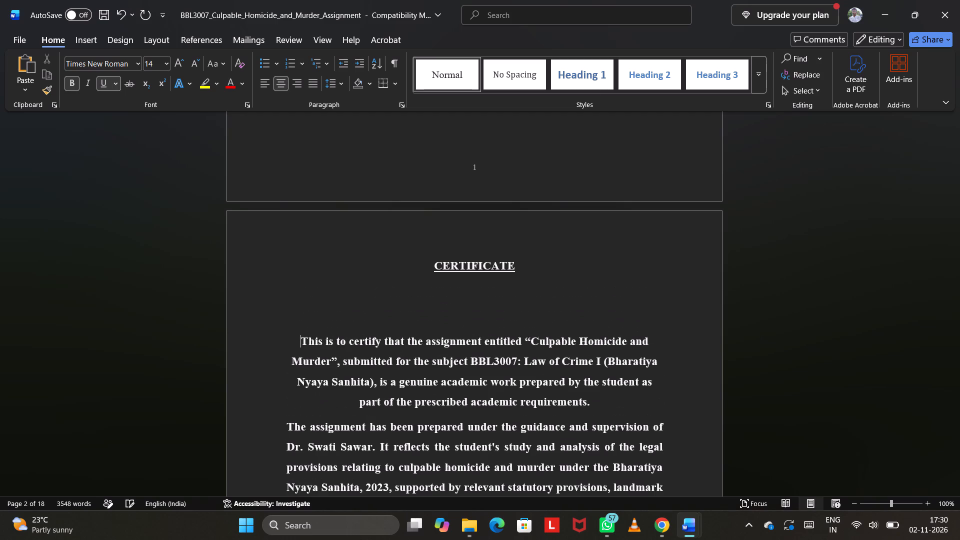
Set the font size to 12 for the certificate text from "This is to certify" through the Submitted To line.
{"action": "scroll", "coordinate": [413, 385], "scroll_direction": "up", "scroll_amount": 1}
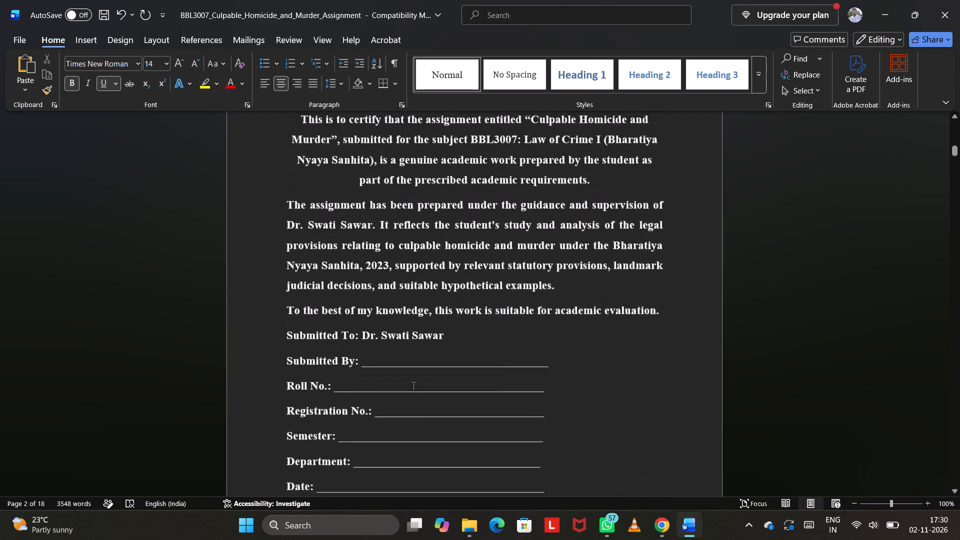
{"action": "scroll", "coordinate": [413, 385], "scroll_direction": "up", "scroll_amount": 1}
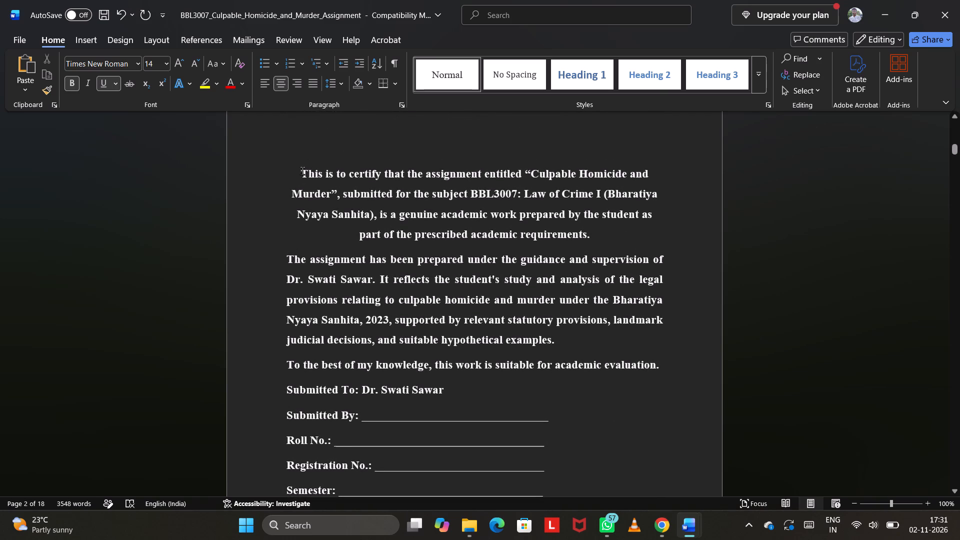
{"action": "left_click_drag", "start_coordinate": [302, 170], "coordinate": [456, 384]}
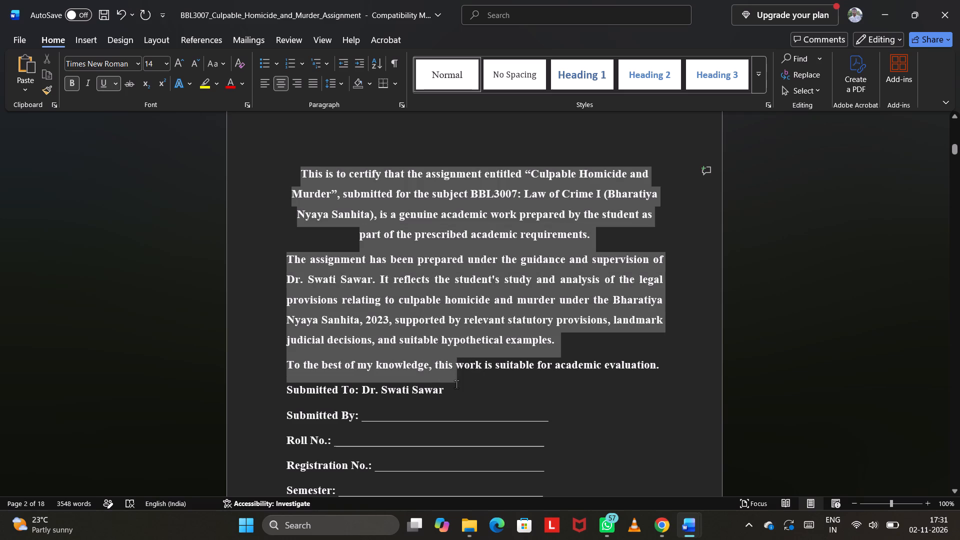
{"action": "left_click_drag", "start_coordinate": [456, 384], "coordinate": [501, 394]}
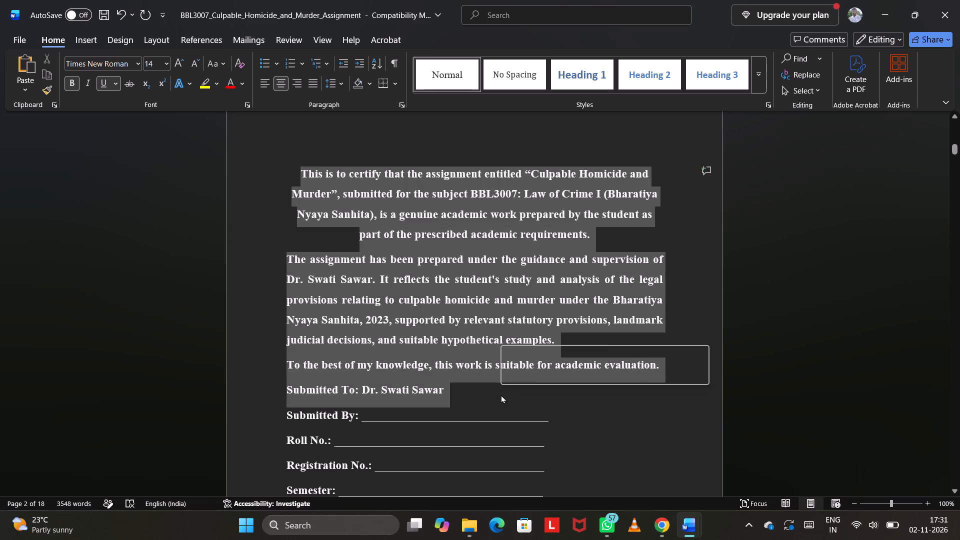
{"action": "left_click", "coordinate": [168, 66]}
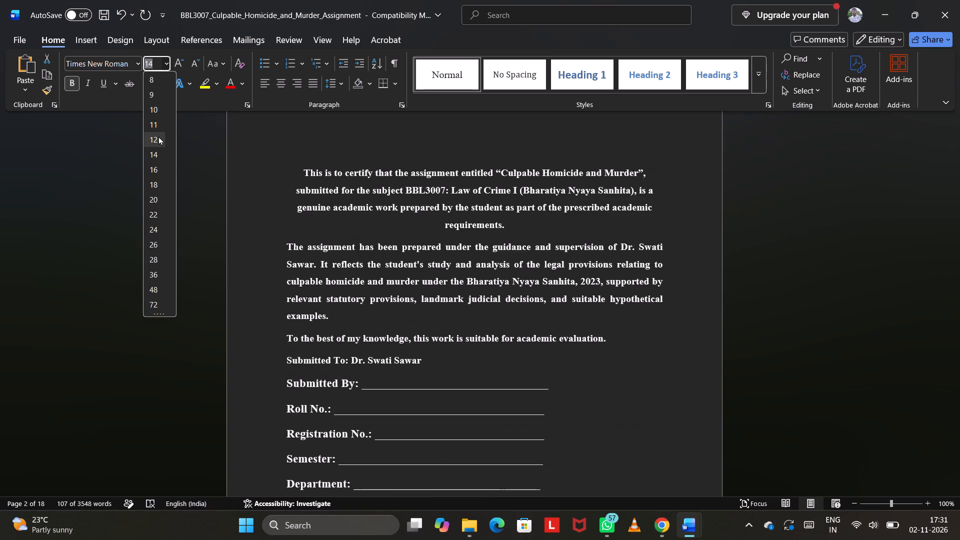
{"action": "left_click", "coordinate": [158, 136]}
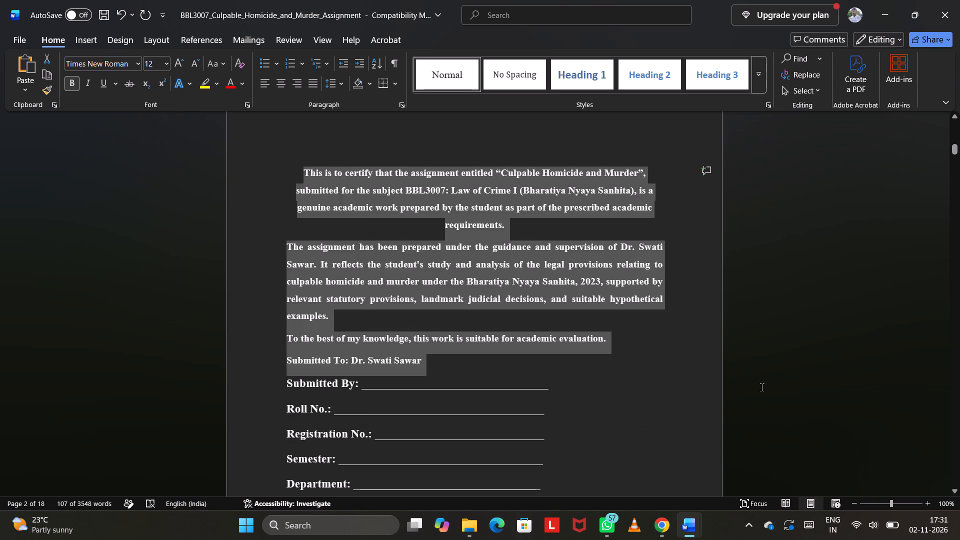
{"action": "left_click", "coordinate": [671, 427]}
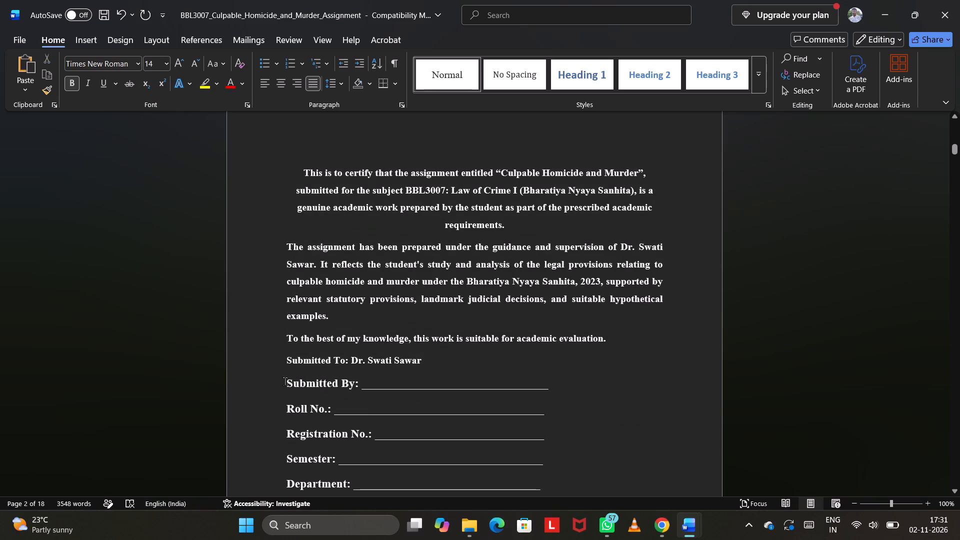
Set the font size to 12 for the certificate lines from Submitted By through the faculty signature line, including the blank rule before ACKNOWLEDGEMENT.
{"action": "scroll", "coordinate": [290, 379], "scroll_direction": "down", "scroll_amount": 1}
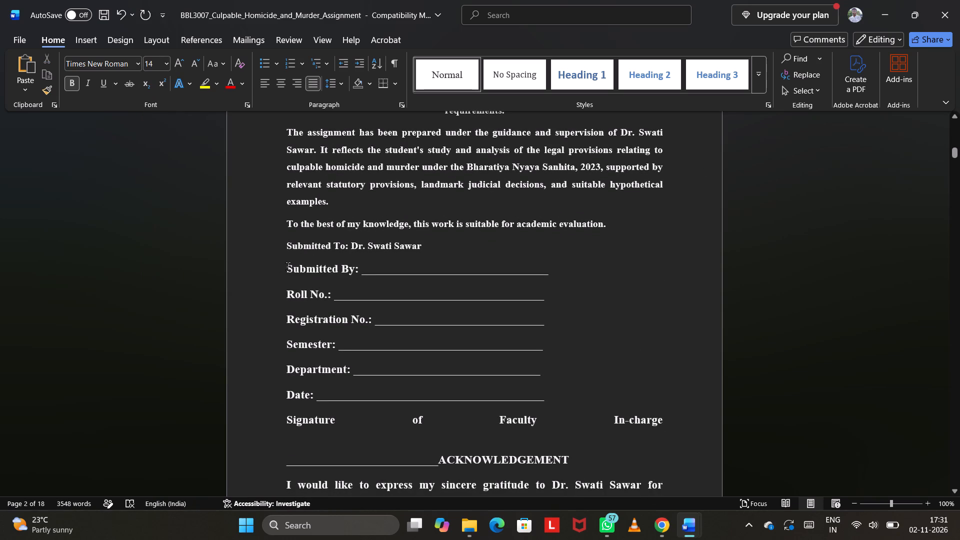
{"action": "left_click_drag", "start_coordinate": [287, 266], "coordinate": [361, 398]}
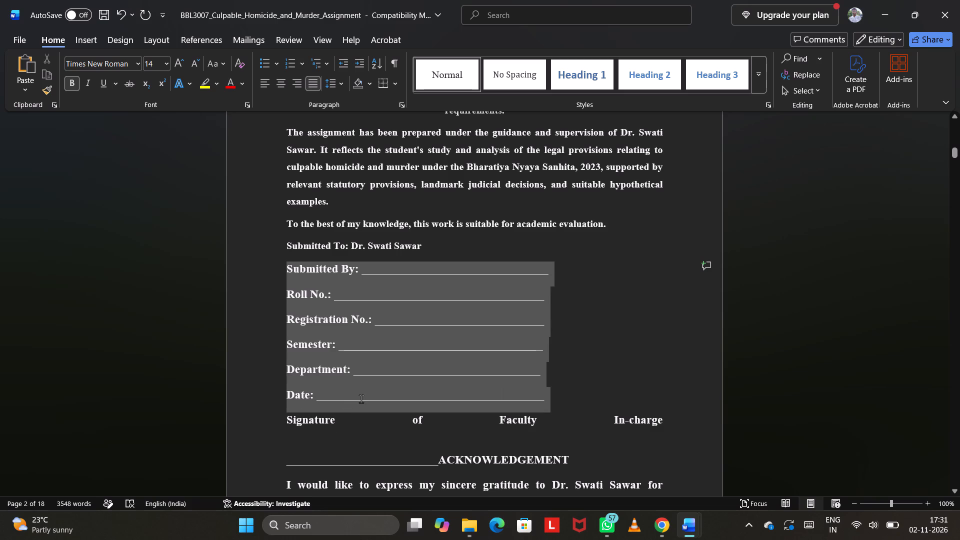
{"action": "left_click_drag", "start_coordinate": [361, 398], "coordinate": [660, 423]}
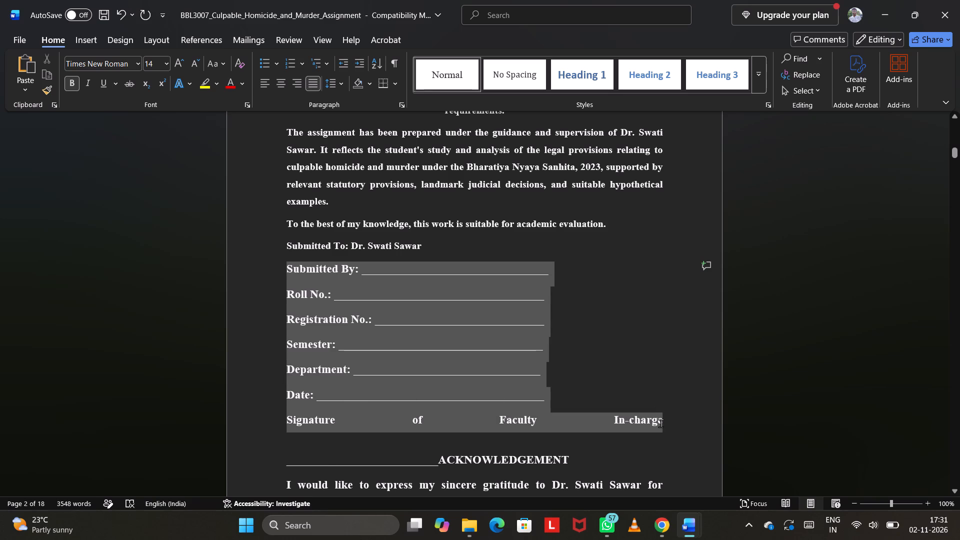
{"action": "left_click_drag", "start_coordinate": [660, 423], "coordinate": [662, 427]}
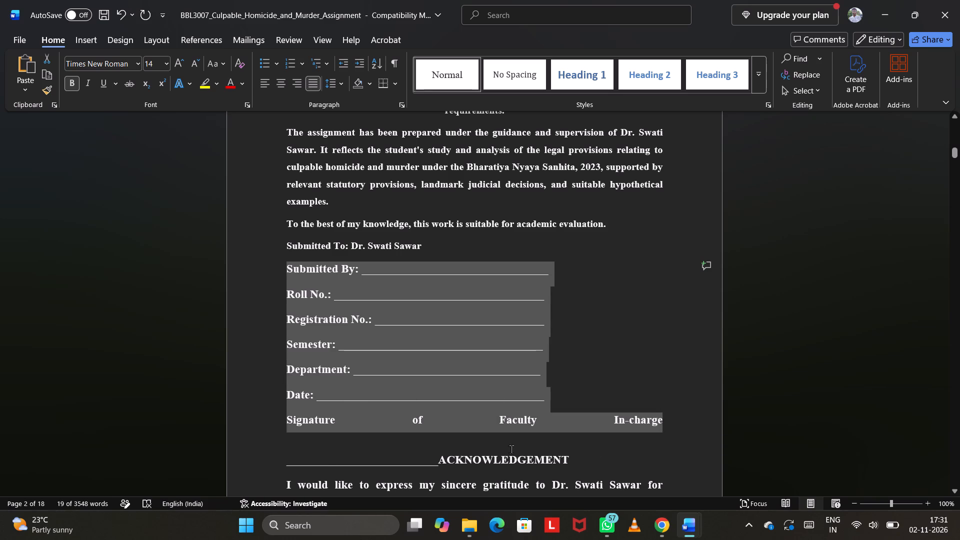
{"action": "left_click_drag", "start_coordinate": [440, 467], "coordinate": [368, 412]}
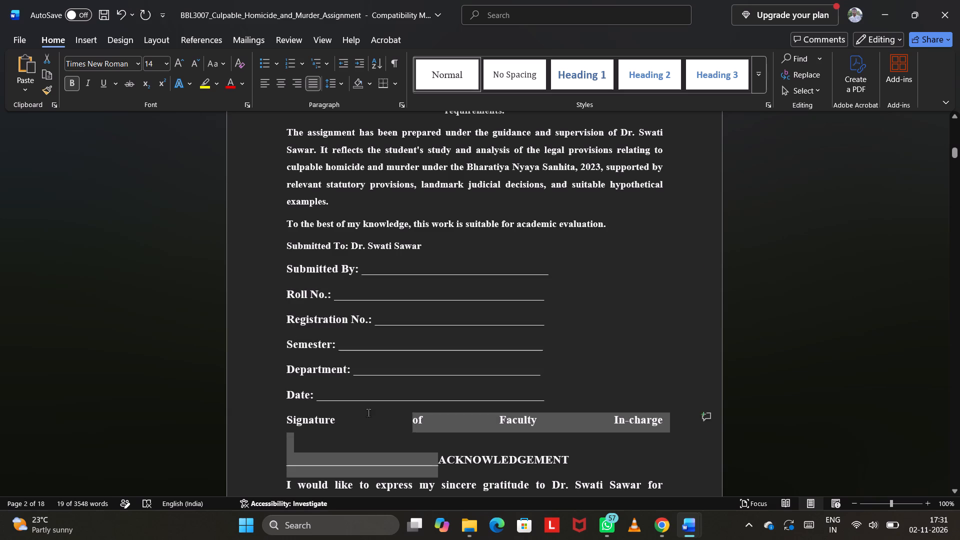
{"action": "left_click_drag", "start_coordinate": [368, 412], "coordinate": [306, 278]}
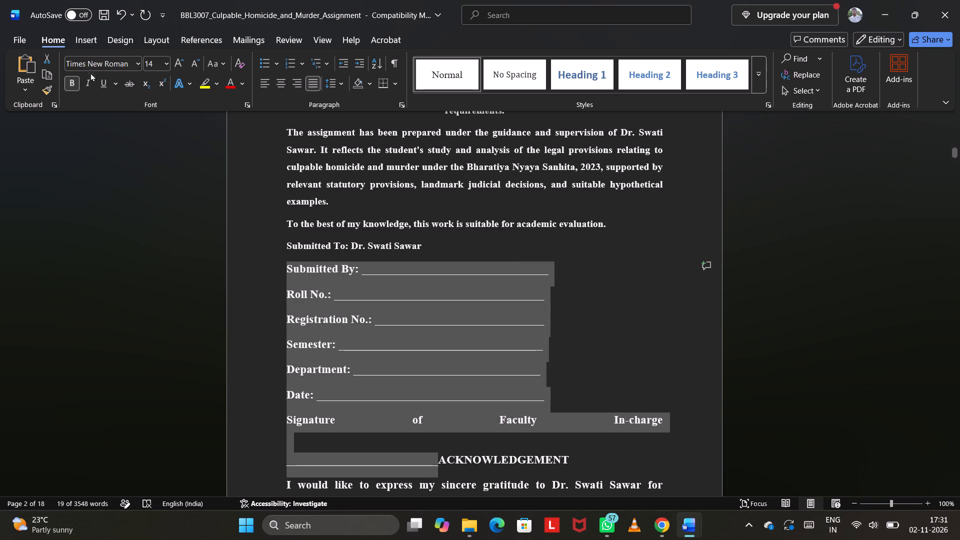
{"action": "left_click", "coordinate": [165, 62]}
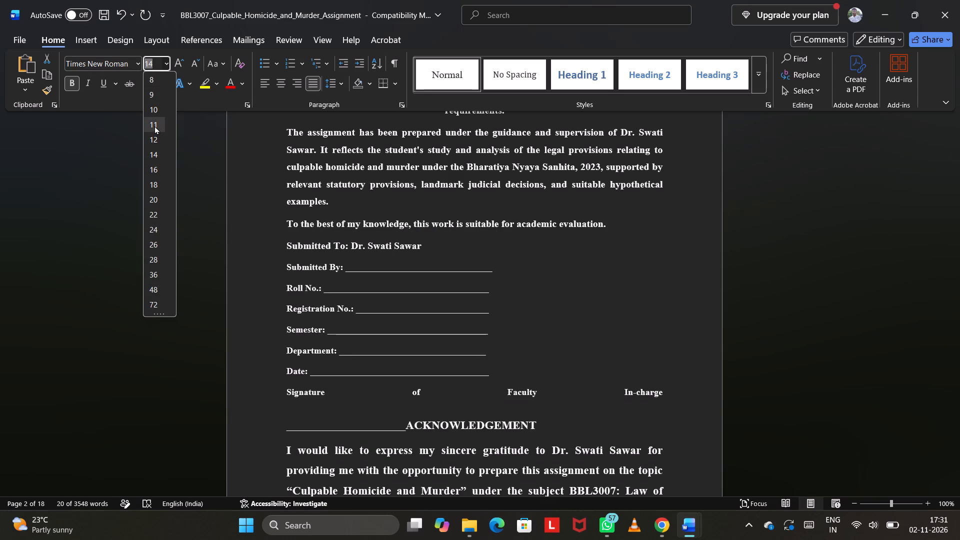
{"action": "left_click", "coordinate": [156, 134]}
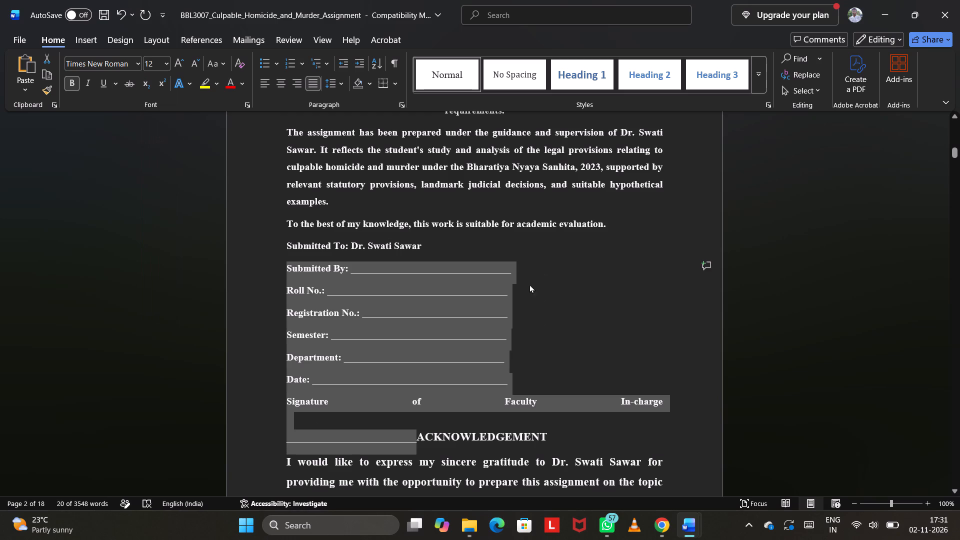
{"action": "left_click", "coordinate": [620, 333]}
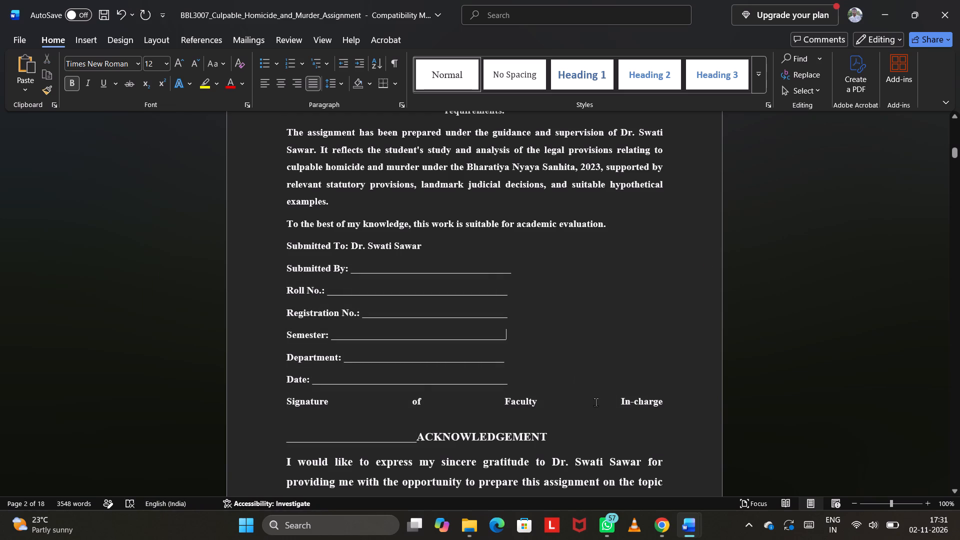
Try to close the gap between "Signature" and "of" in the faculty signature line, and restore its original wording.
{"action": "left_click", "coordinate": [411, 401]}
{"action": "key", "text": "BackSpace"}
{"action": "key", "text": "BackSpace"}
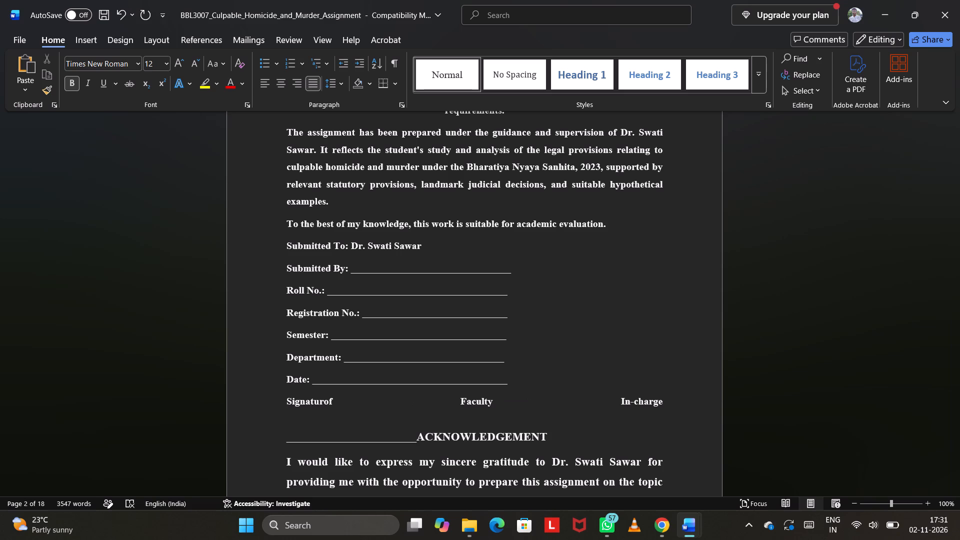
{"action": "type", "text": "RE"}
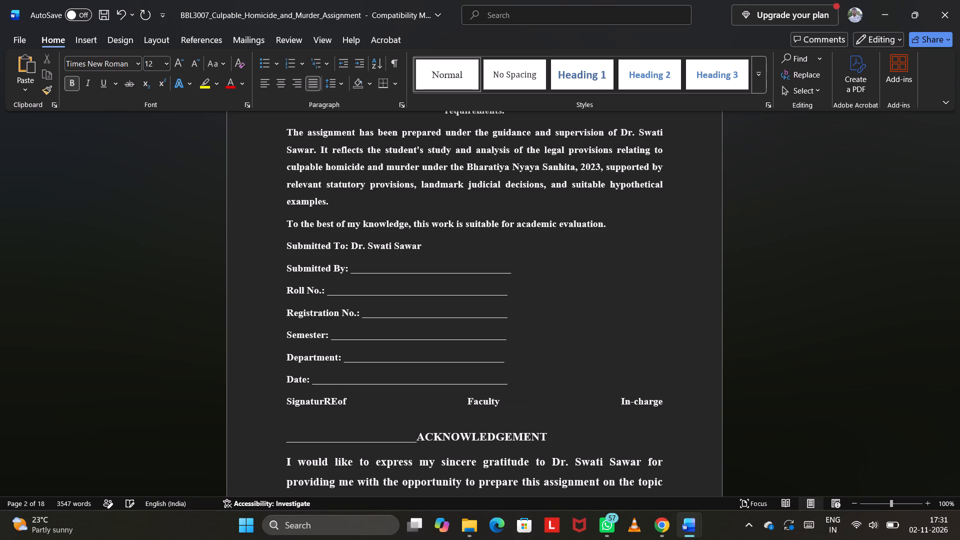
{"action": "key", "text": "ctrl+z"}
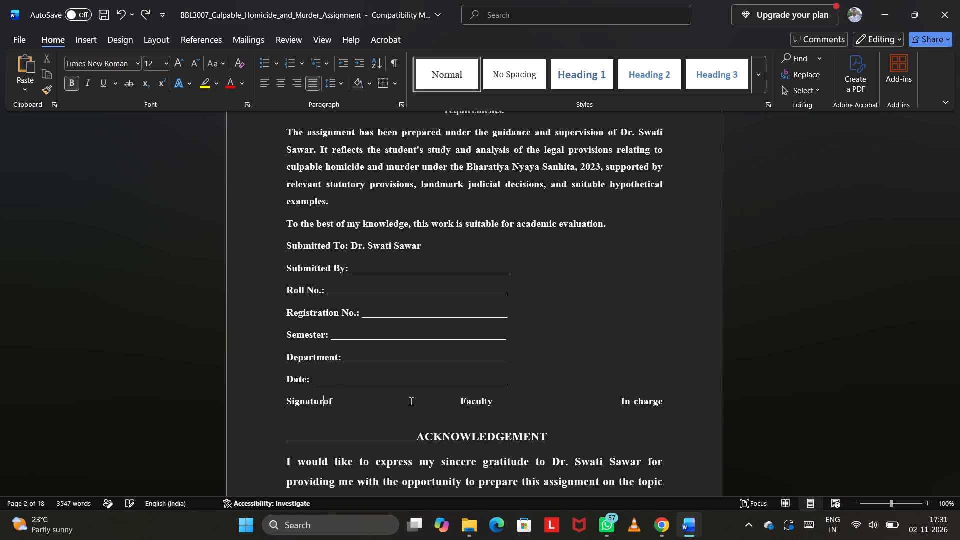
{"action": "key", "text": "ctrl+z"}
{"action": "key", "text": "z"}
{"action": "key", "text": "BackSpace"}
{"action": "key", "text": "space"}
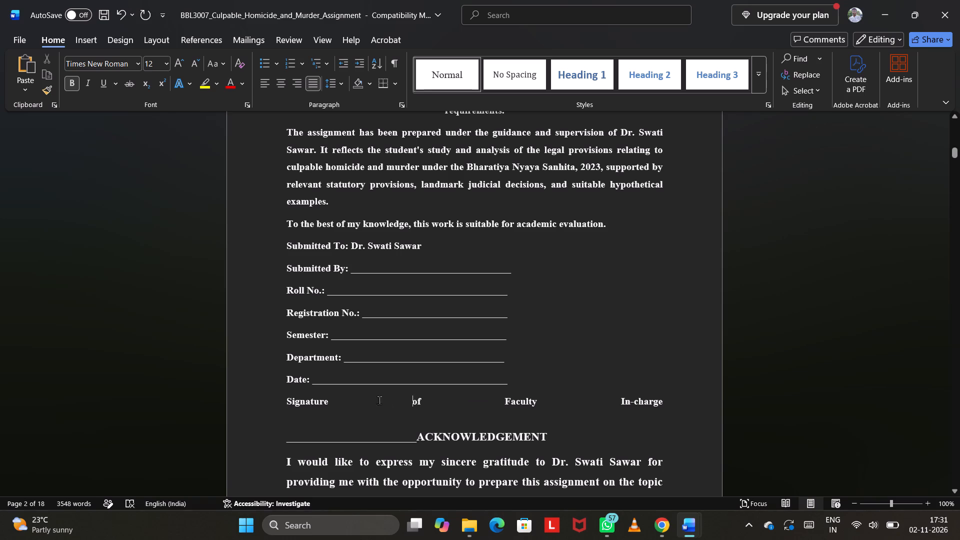
Delete the text "Signature of Faculty In-charge" below the certificate's Date line.
{"action": "left_click_drag", "start_coordinate": [287, 399], "coordinate": [507, 375]}
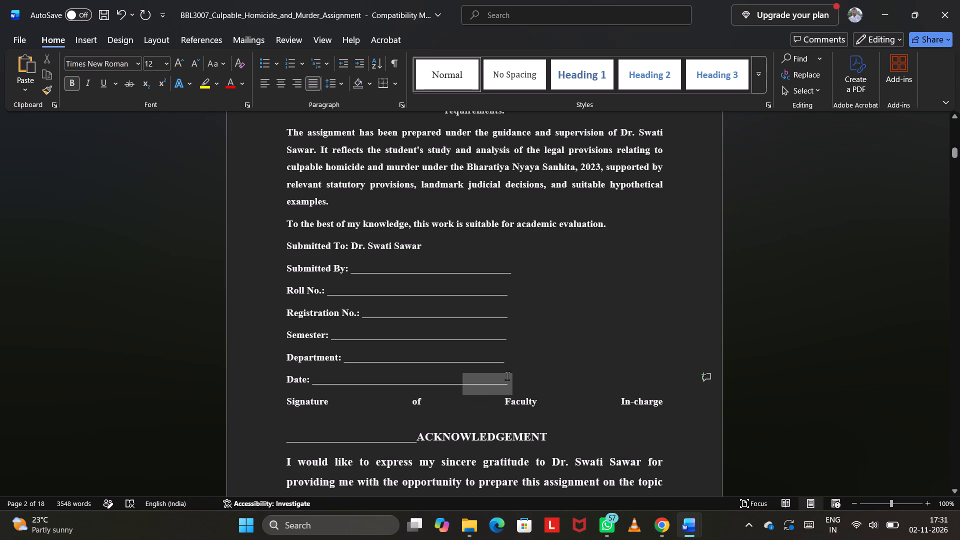
{"action": "left_click_drag", "start_coordinate": [507, 375], "coordinate": [666, 400]}
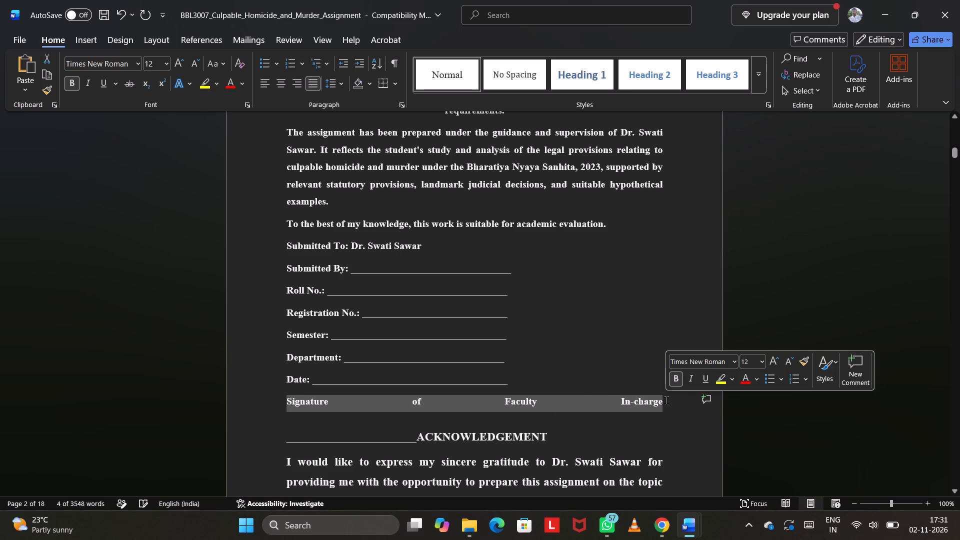
{"action": "key", "text": "BackSpace"}
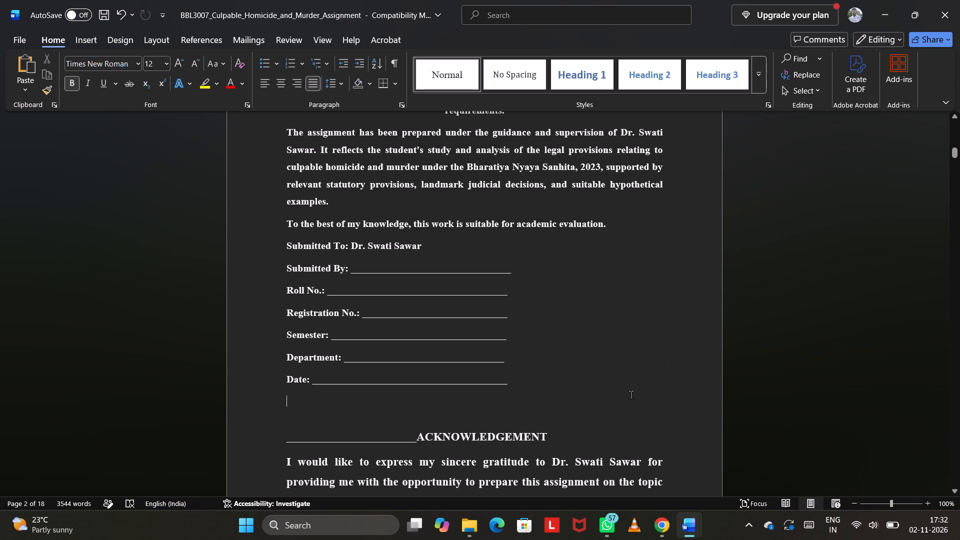
Remove the blank space between the certificate's Date line and the ACKNOWLEDGEMENT line and insert two new empty lines there.
{"action": "scroll", "coordinate": [630, 394], "scroll_direction": "down", "scroll_amount": 1}
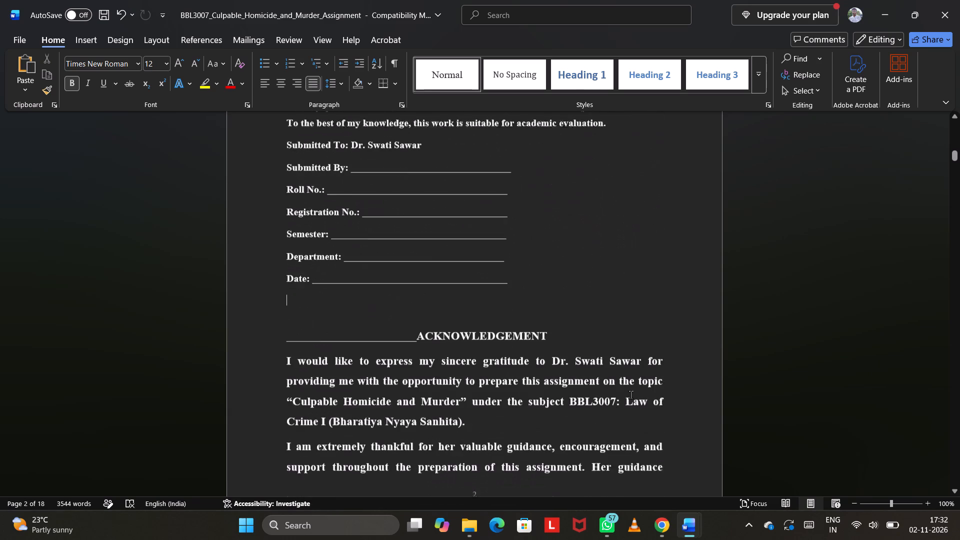
{"action": "scroll", "coordinate": [630, 394], "scroll_direction": "down", "scroll_amount": 1}
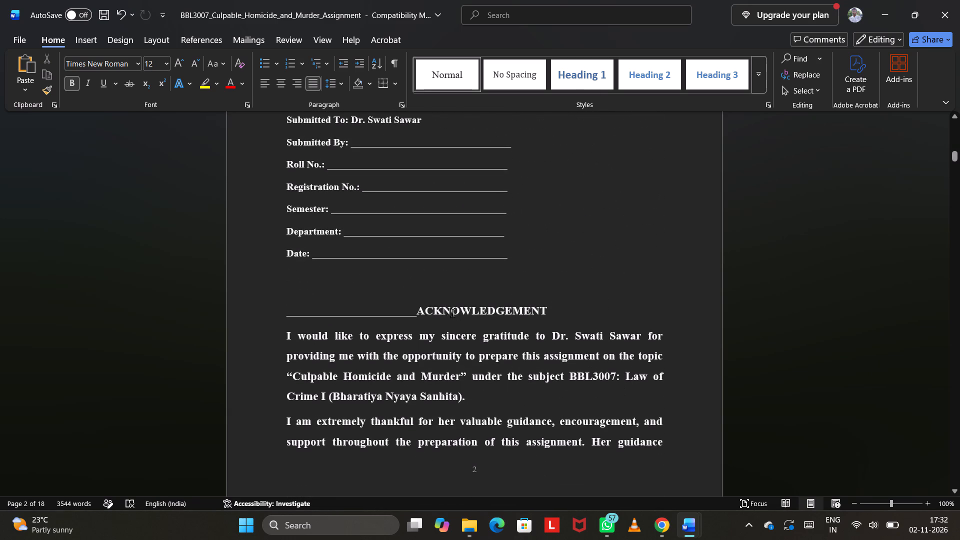
{"action": "left_click", "coordinate": [416, 319]}
{"action": "left_click", "coordinate": [283, 312]}
{"action": "key", "text": "BackSpace"}
{"action": "key", "text": "BackSpace"}
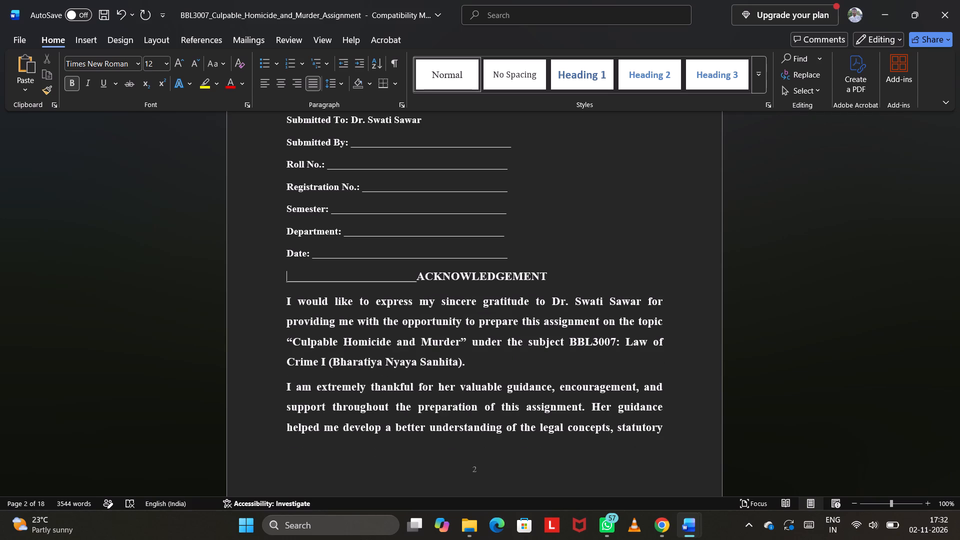
{"action": "key", "text": "Return"}
{"action": "key", "text": "Return"}
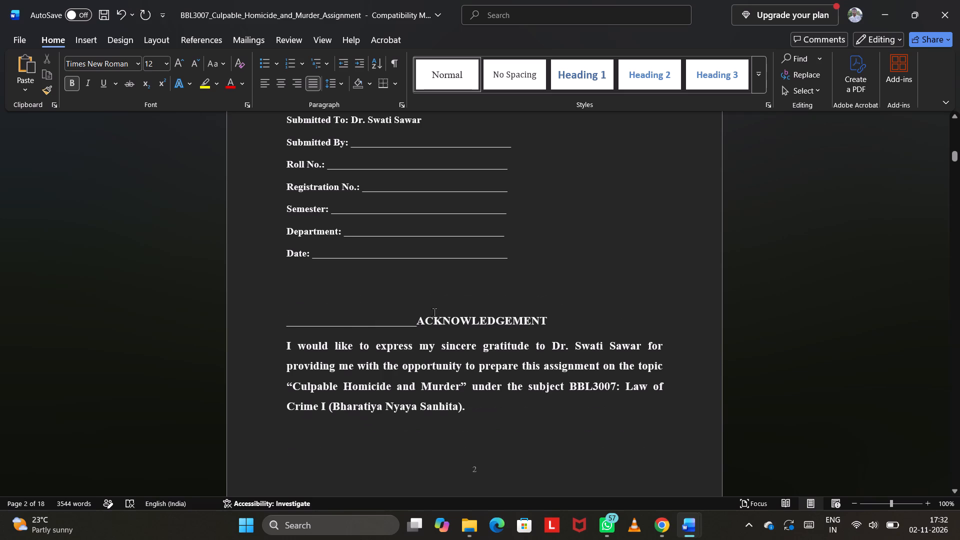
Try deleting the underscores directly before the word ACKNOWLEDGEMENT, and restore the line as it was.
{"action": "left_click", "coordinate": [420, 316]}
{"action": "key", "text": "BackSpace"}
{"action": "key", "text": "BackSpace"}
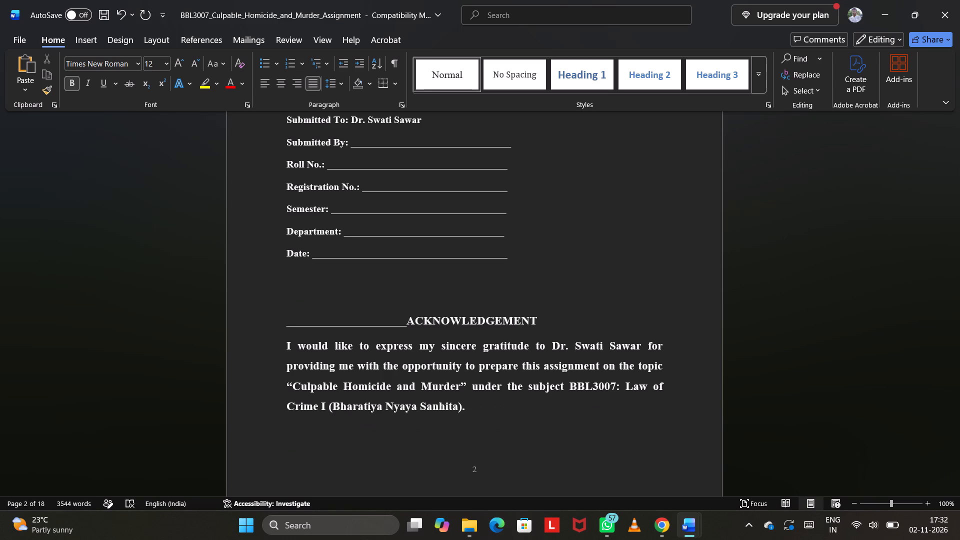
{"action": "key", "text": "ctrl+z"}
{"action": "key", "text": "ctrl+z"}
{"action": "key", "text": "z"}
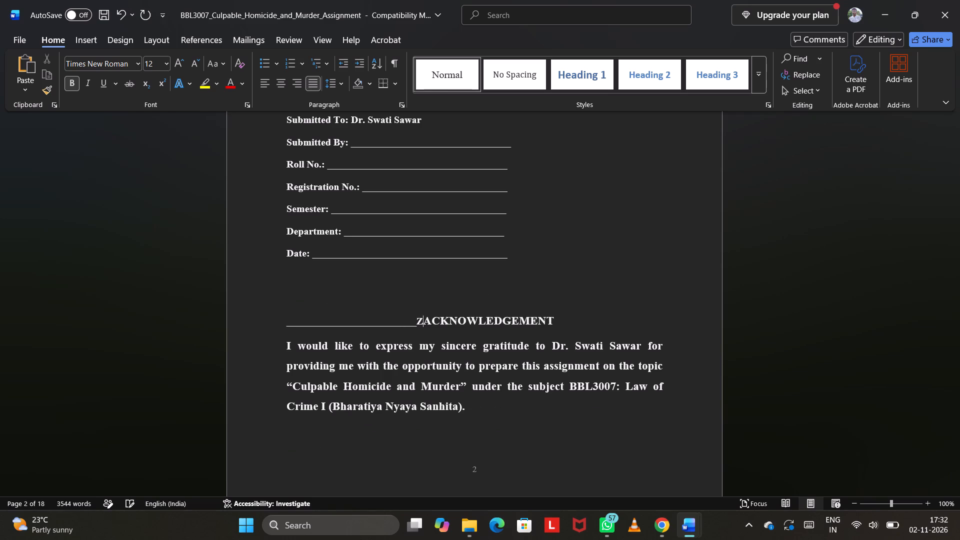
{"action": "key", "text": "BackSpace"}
Separate ACKNOWLEDGEMENT from the underscores before it and push it to the start of the next page with empty lines.
{"action": "key", "text": "Return"}
{"action": "key", "text": "Return"}
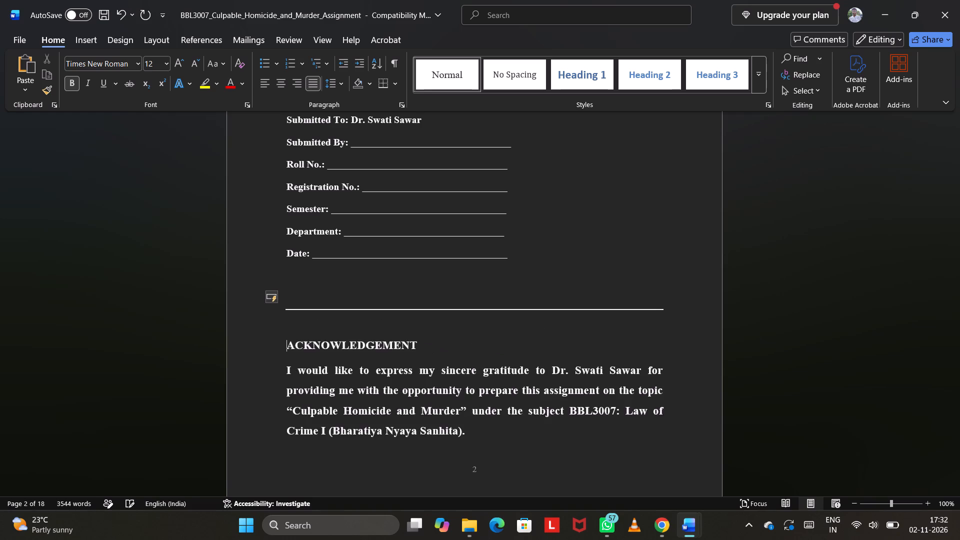
{"action": "key", "text": "Return"}
{"action": "key", "text": "Return"}
{"action": "key", "text": "Return"}
{"action": "key", "text": "Return"}
{"action": "key", "text": "Return"}
{"action": "key", "text": "Return"}
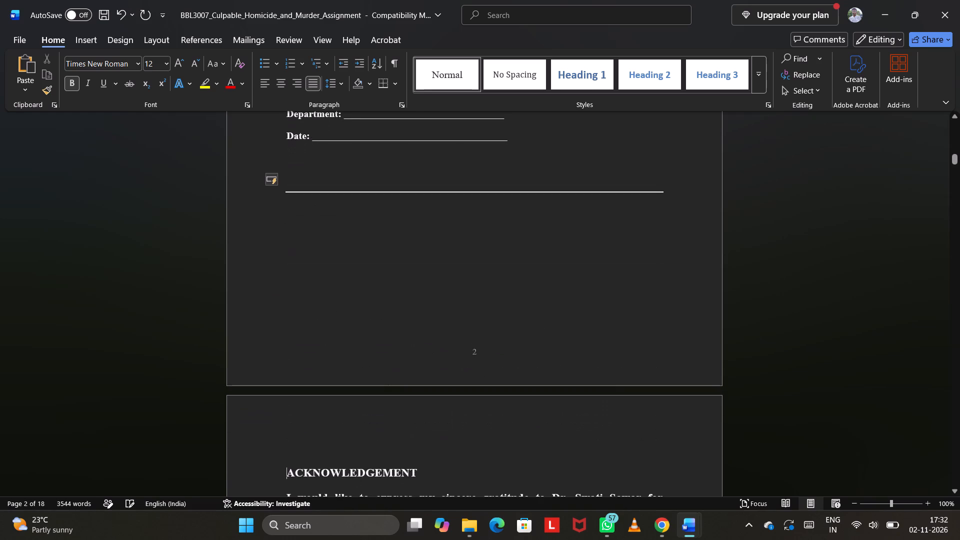
{"action": "key", "text": "BackSpace"}
{"action": "key", "text": "BackSpace"}
{"action": "key", "text": "Return"}
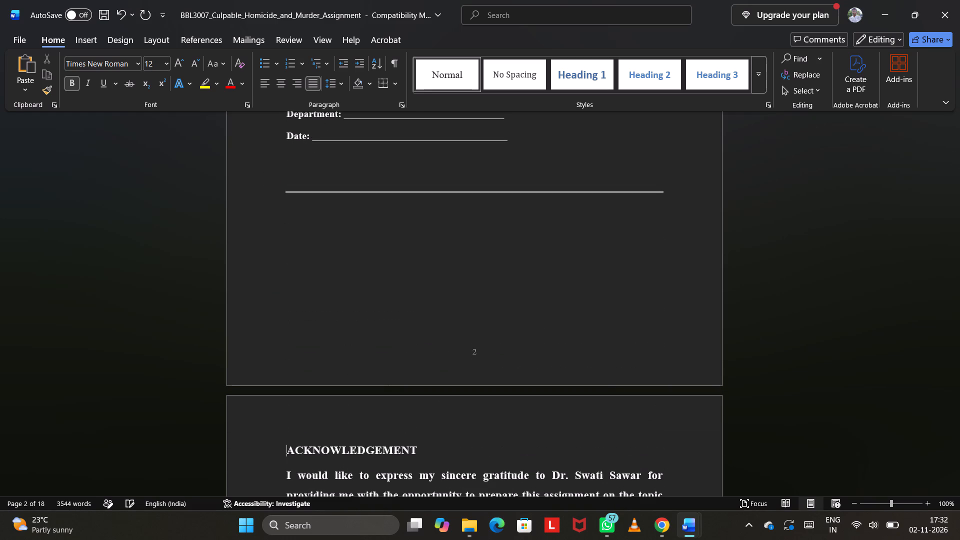
Centre the ACKNOWLEDGEMENT heading at the start of page 3.
{"action": "left_click_drag", "start_coordinate": [284, 451], "coordinate": [375, 445]}
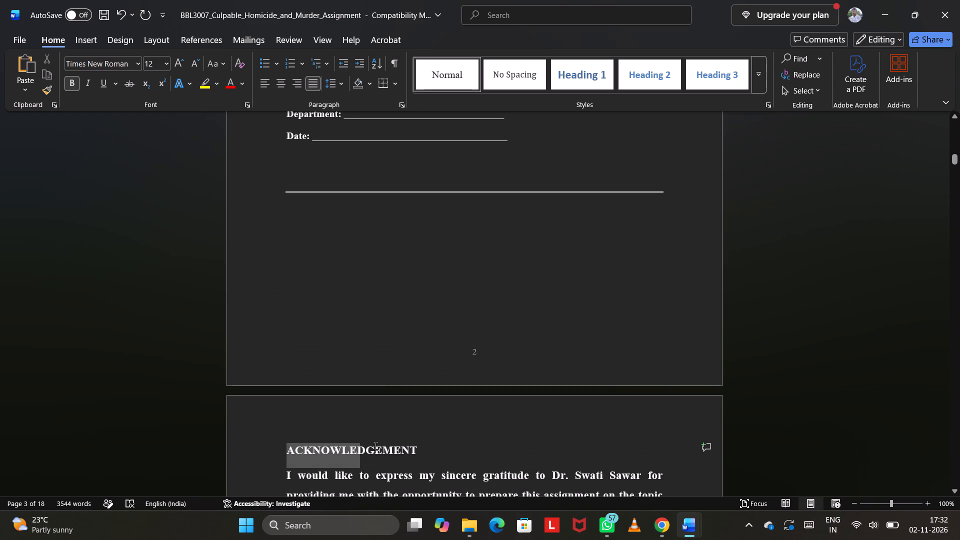
{"action": "left_click_drag", "start_coordinate": [375, 445], "coordinate": [433, 442]}
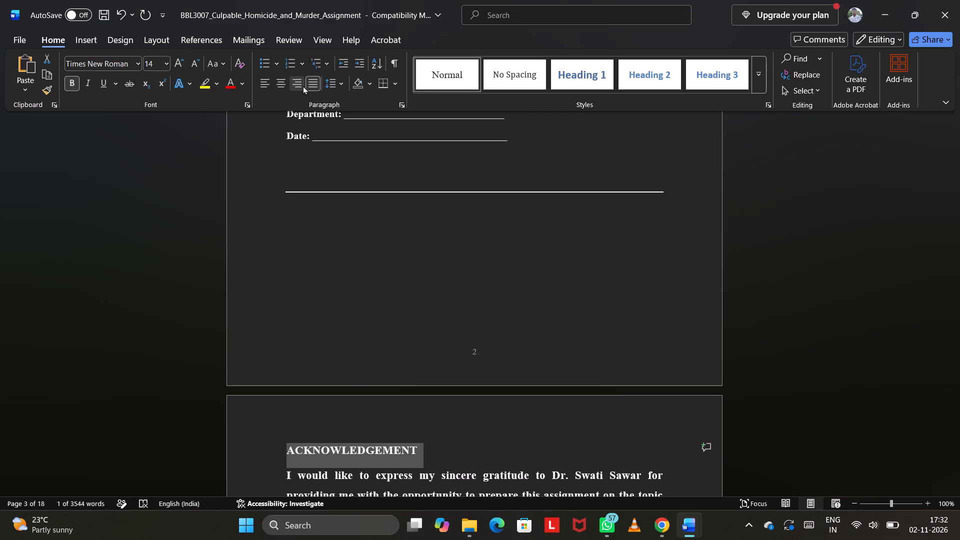
{"action": "left_click", "coordinate": [276, 84]}
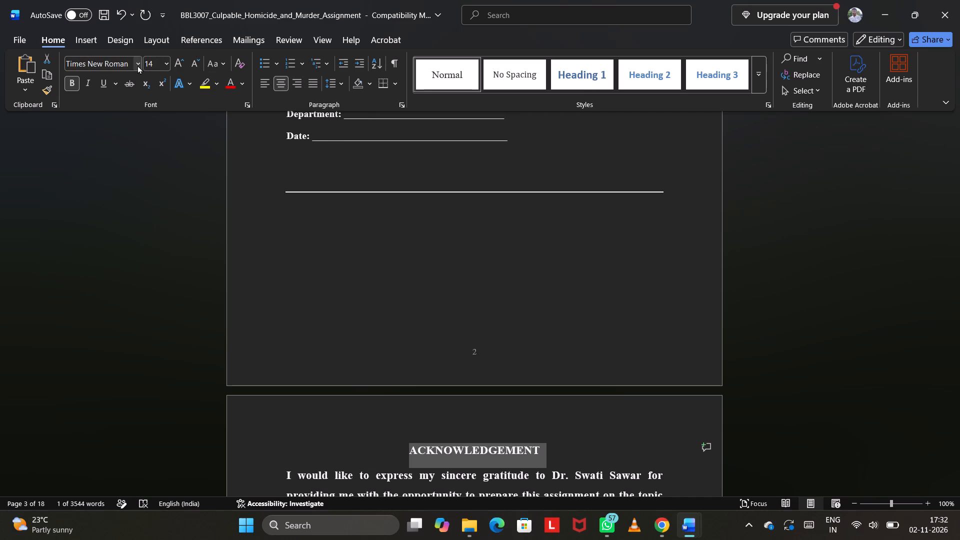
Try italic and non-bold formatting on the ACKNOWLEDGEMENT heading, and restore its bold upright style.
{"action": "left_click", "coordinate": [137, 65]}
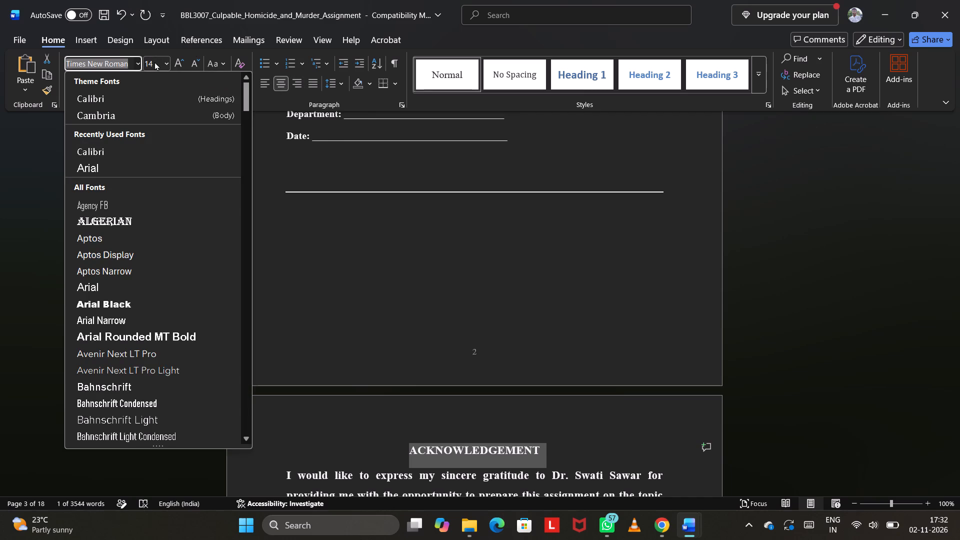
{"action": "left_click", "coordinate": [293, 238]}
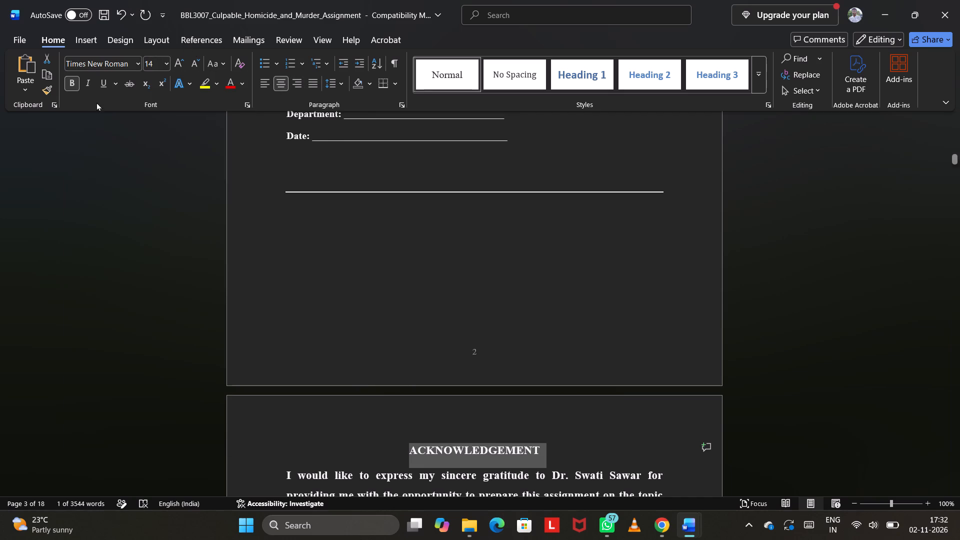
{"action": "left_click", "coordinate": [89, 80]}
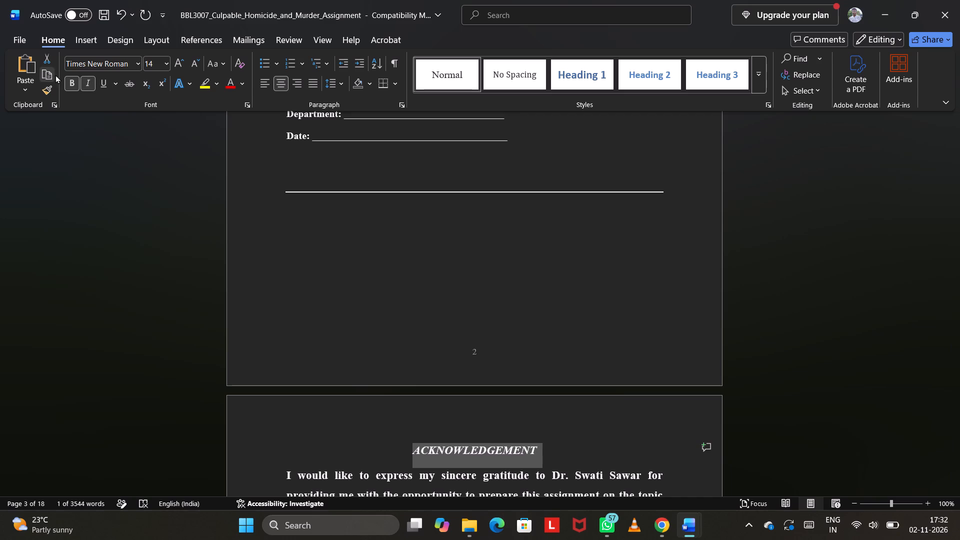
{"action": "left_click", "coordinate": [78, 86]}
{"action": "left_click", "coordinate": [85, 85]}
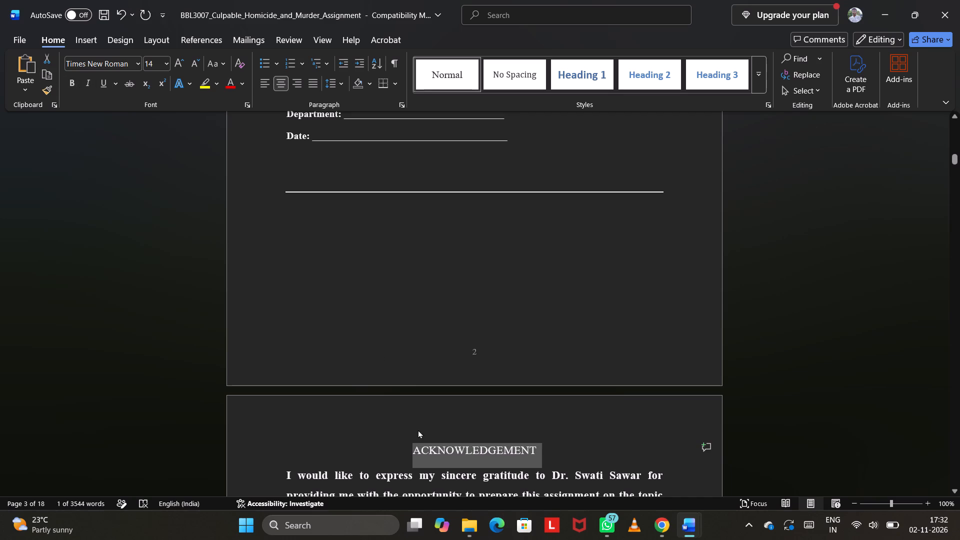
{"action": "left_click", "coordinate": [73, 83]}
Underline the ACKNOWLEDGEMENT heading with a single line.
{"action": "left_click", "coordinate": [103, 80]}
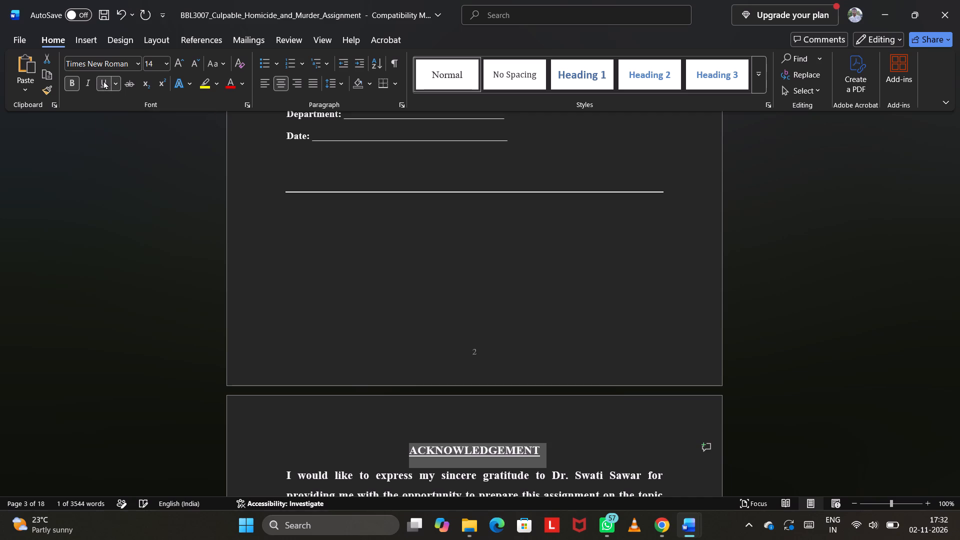
{"action": "left_click", "coordinate": [113, 80]}
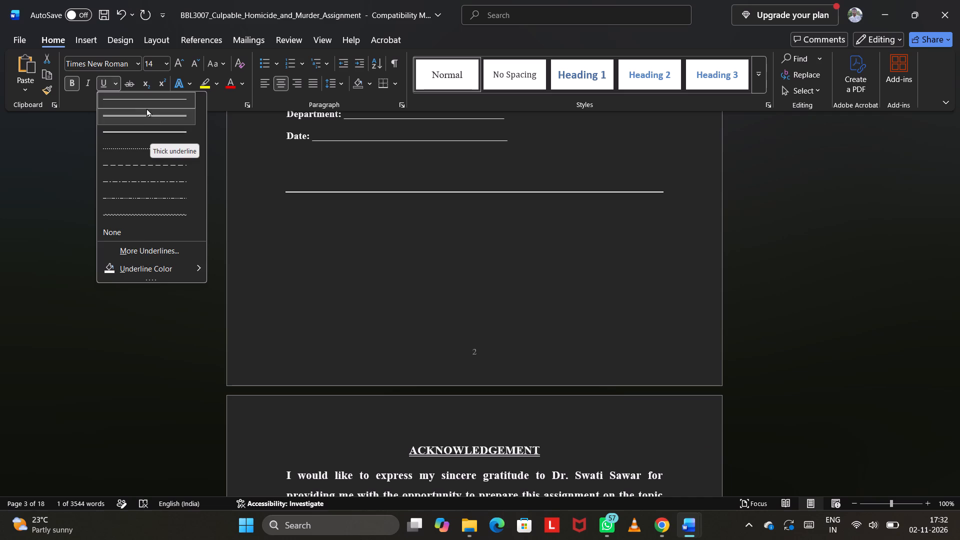
{"action": "left_click", "coordinate": [67, 196]}
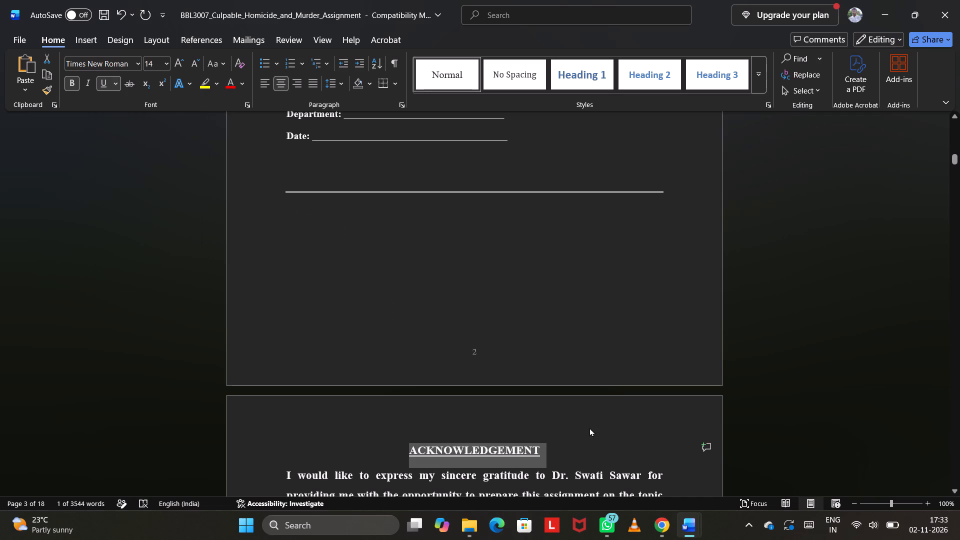
Insert two empty lines between the ACKNOWLEDGEMENT heading and its first paragraph.
{"action": "left_click", "coordinate": [625, 448]}
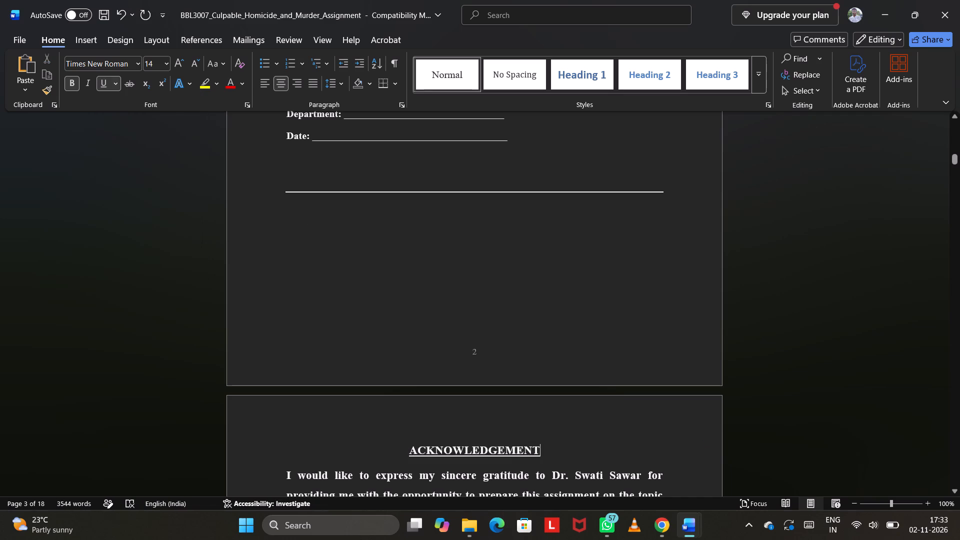
{"action": "key", "text": "Return"}
{"action": "key", "text": "Return"}
Look over the layout of the acknowledgement page and the pages following it up to the 1. Introduction section.
{"action": "scroll", "coordinate": [581, 448], "scroll_direction": "down", "scroll_amount": 1}
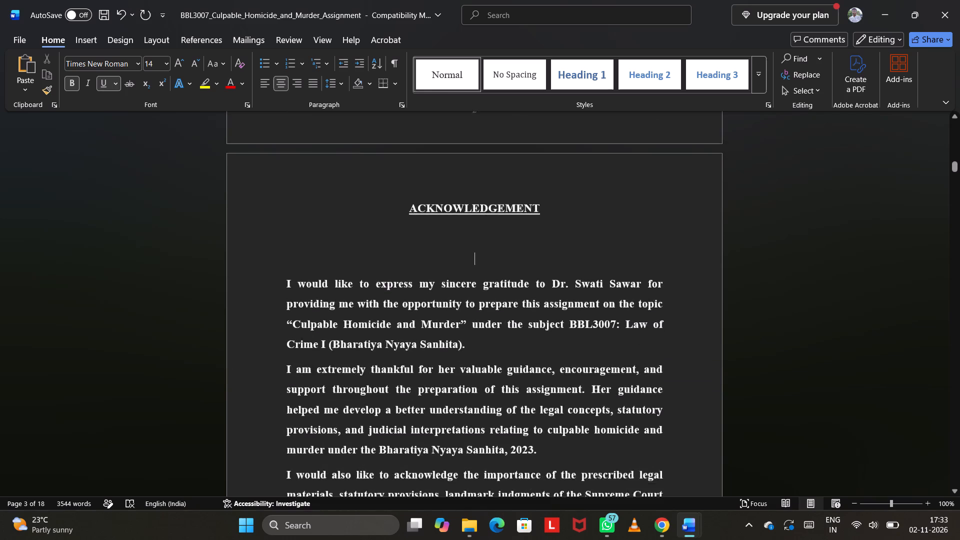
{"action": "scroll", "coordinate": [581, 448], "scroll_direction": "down", "scroll_amount": 2}
{"action": "scroll", "coordinate": [357, 392], "scroll_direction": "down", "scroll_amount": 1}
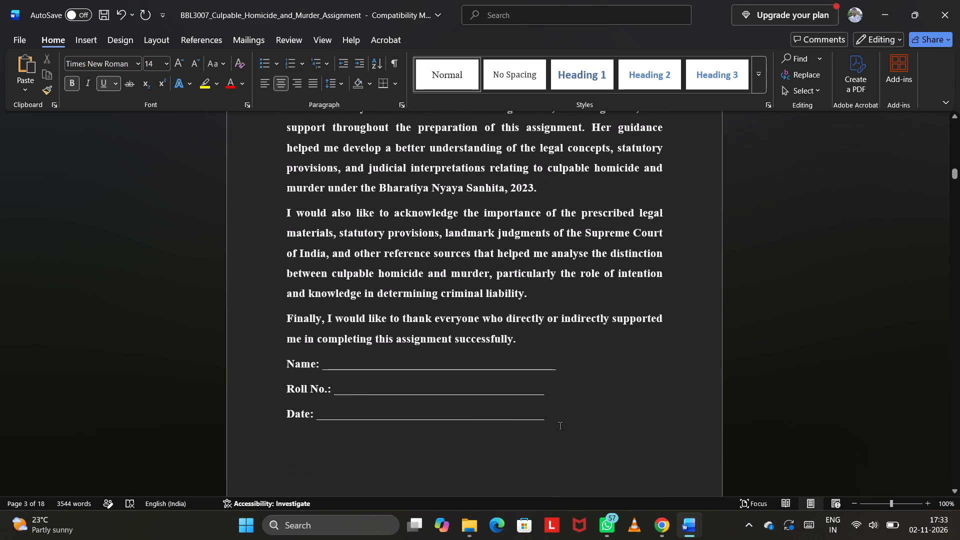
{"action": "scroll", "coordinate": [559, 425], "scroll_direction": "down", "scroll_amount": 3}
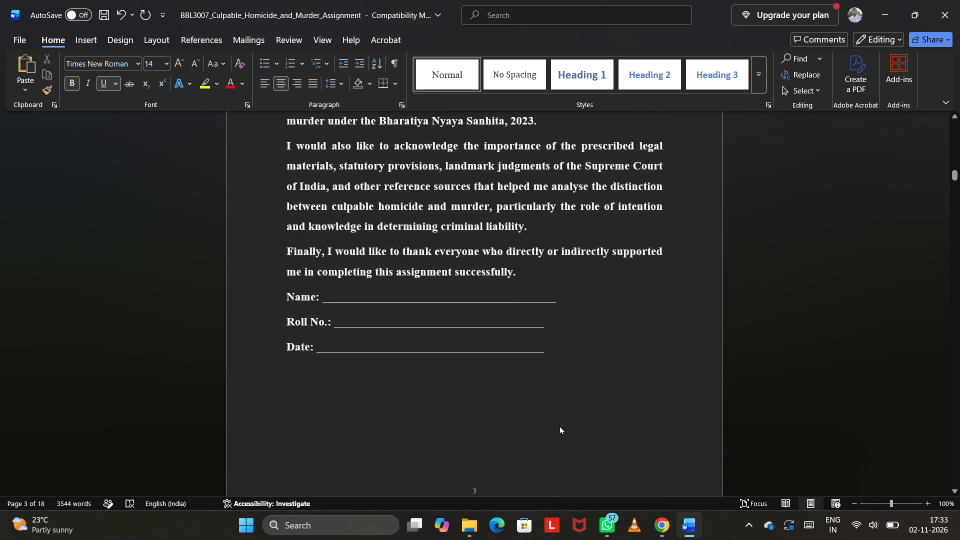
{"action": "scroll", "coordinate": [559, 425], "scroll_direction": "down", "scroll_amount": 1}
{"action": "scroll", "coordinate": [559, 425], "scroll_direction": "up", "scroll_amount": 3}
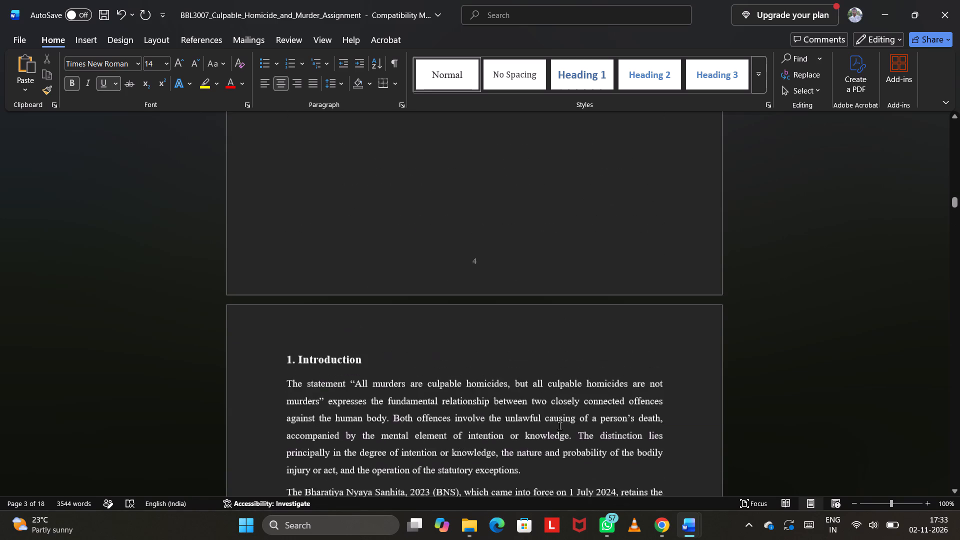
{"action": "scroll", "coordinate": [559, 425], "scroll_direction": "up", "scroll_amount": 4}
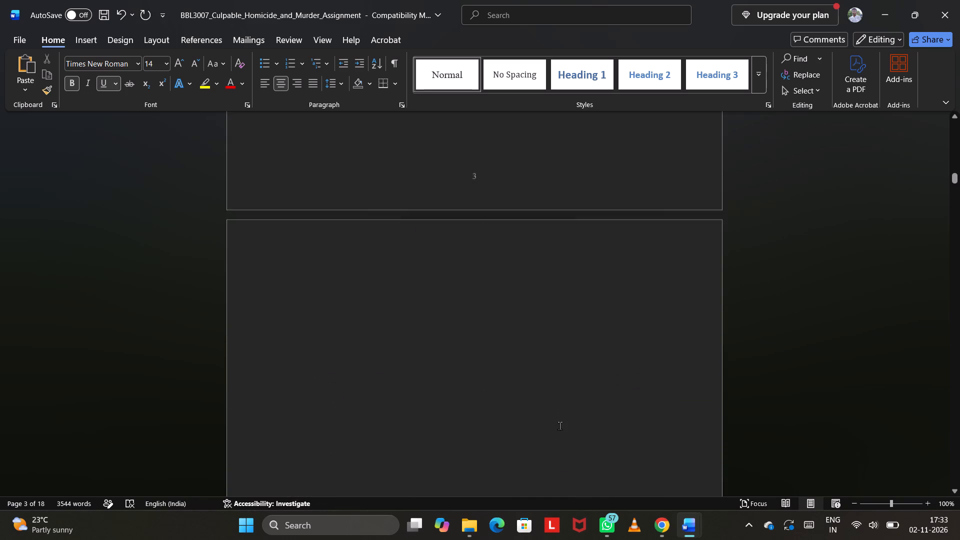
{"action": "scroll", "coordinate": [559, 425], "scroll_direction": "up", "scroll_amount": 3}
Set the acknowledgement text, from its first paragraph through the Date line, to font size 12.
{"action": "left_click_drag", "start_coordinate": [554, 453], "coordinate": [384, 75]}
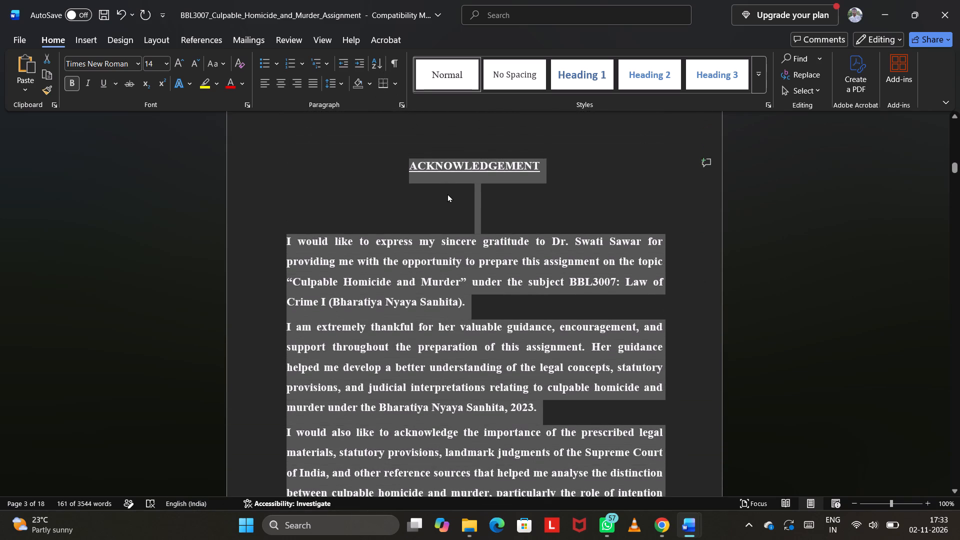
{"action": "left_click", "coordinate": [307, 200]}
{"action": "left_click_drag", "start_coordinate": [283, 240], "coordinate": [348, 292]}
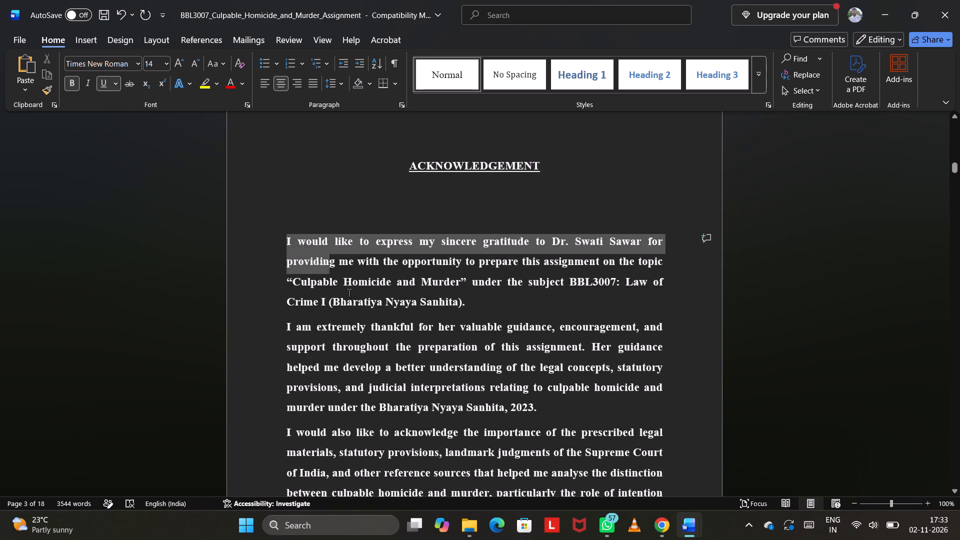
{"action": "left_click_drag", "start_coordinate": [348, 292], "coordinate": [404, 183]}
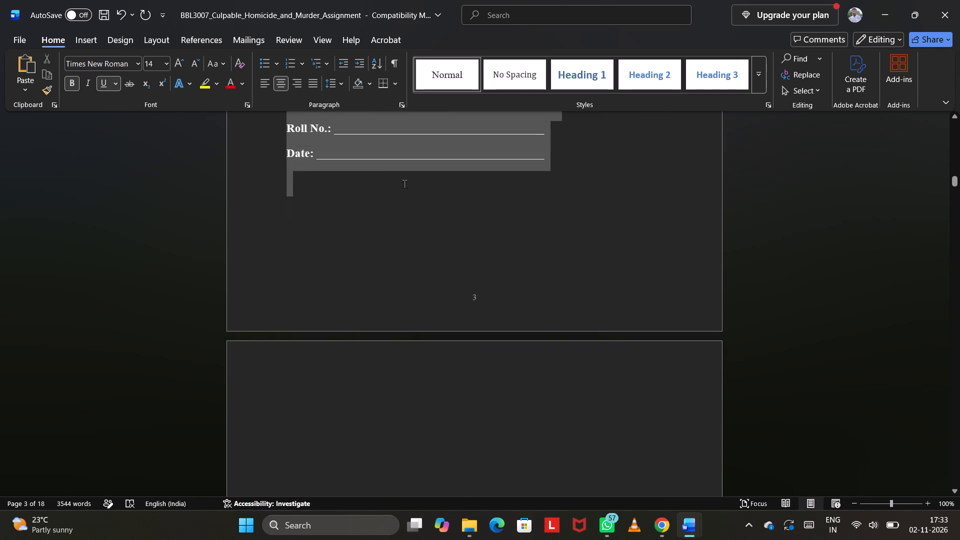
{"action": "left_click_drag", "start_coordinate": [404, 183], "coordinate": [556, 158]}
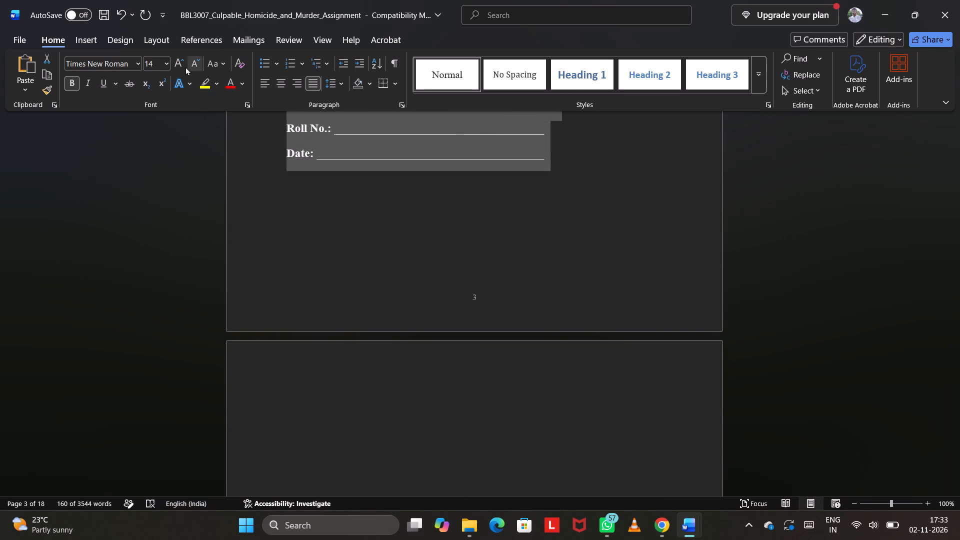
{"action": "left_click", "coordinate": [166, 63]}
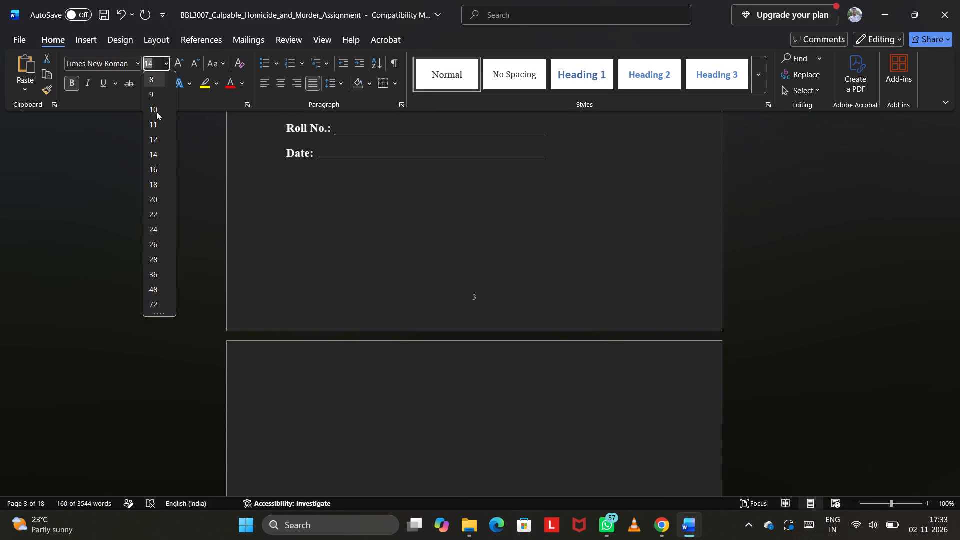
{"action": "left_click", "coordinate": [155, 141]}
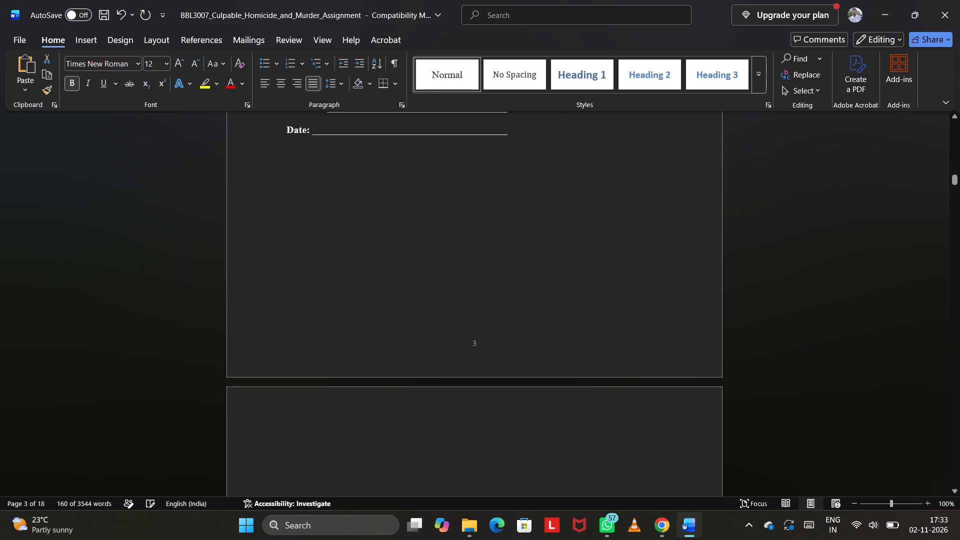
{"action": "scroll", "coordinate": [157, 339], "scroll_direction": "up", "scroll_amount": 2}
{"action": "left_click", "coordinate": [244, 352]}
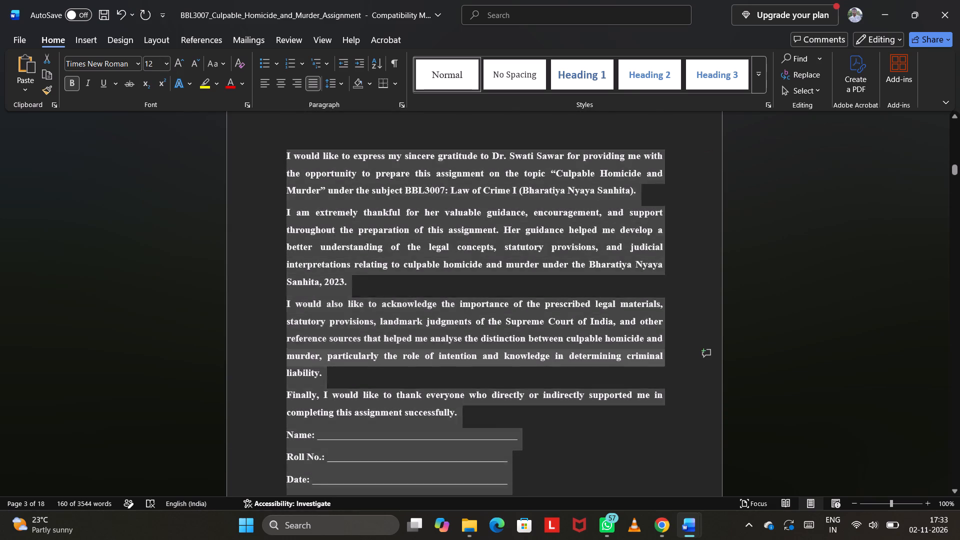
{"action": "left_click", "coordinate": [922, 298]}
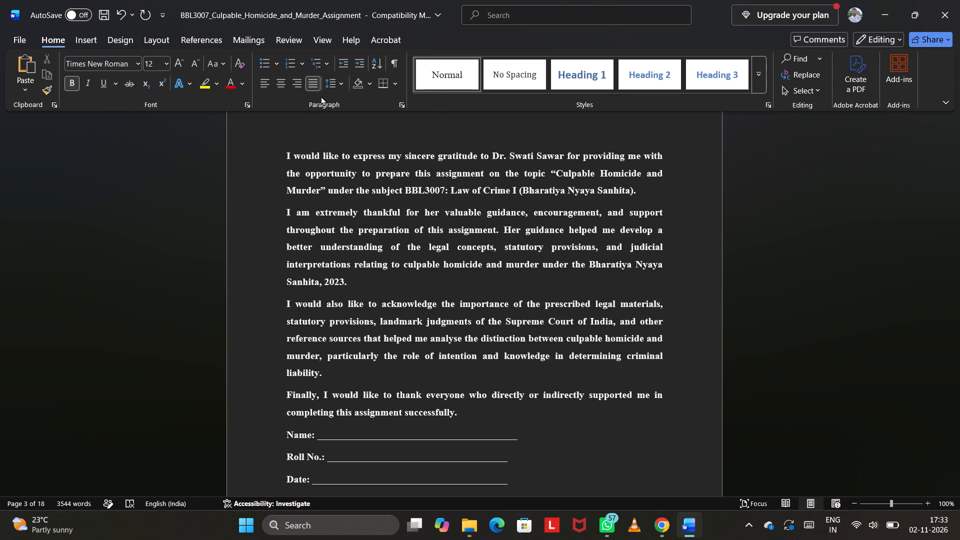
Remove the bold formatting from the acknowledgement text, from its first paragraph through the Date line.
{"action": "left_click_drag", "start_coordinate": [287, 156], "coordinate": [432, 316]}
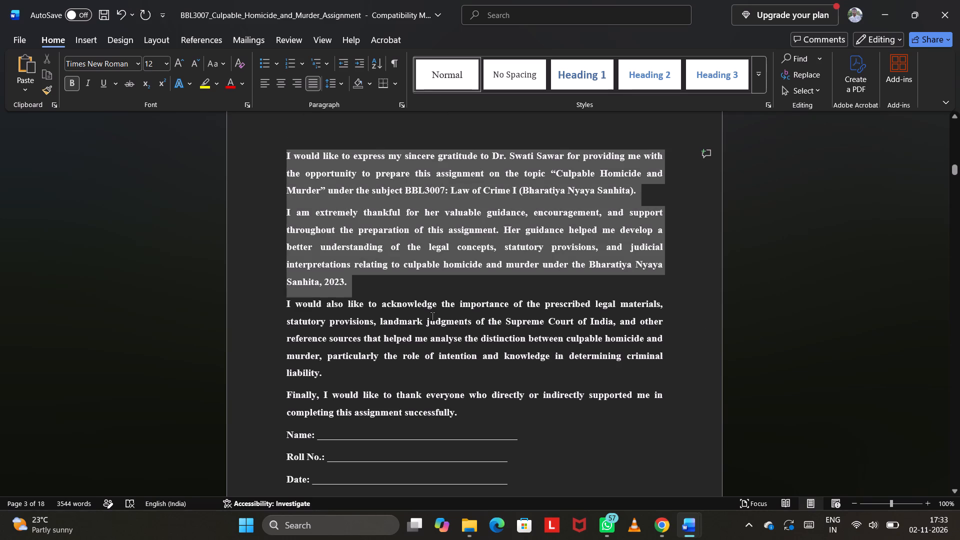
{"action": "left_click_drag", "start_coordinate": [432, 316], "coordinate": [512, 401]}
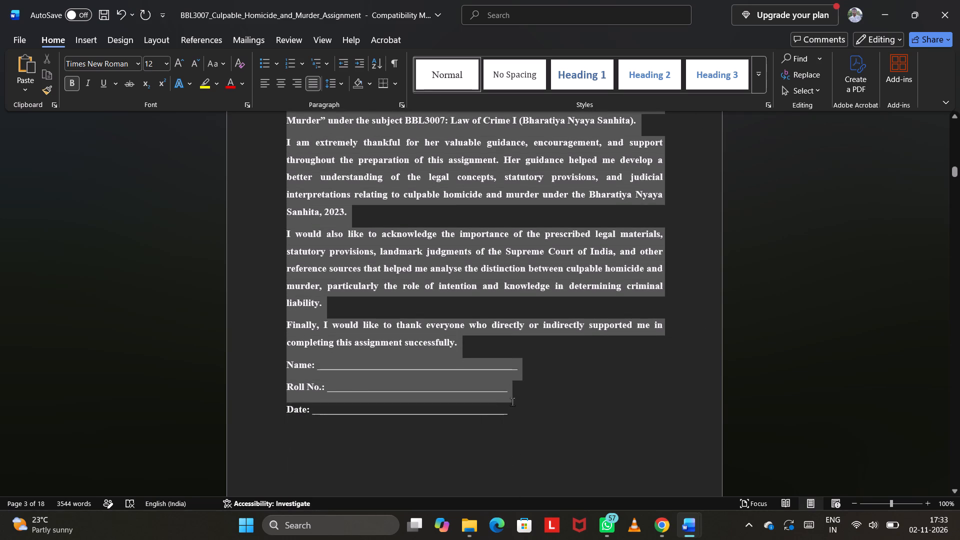
{"action": "left_click_drag", "start_coordinate": [512, 401], "coordinate": [519, 418]}
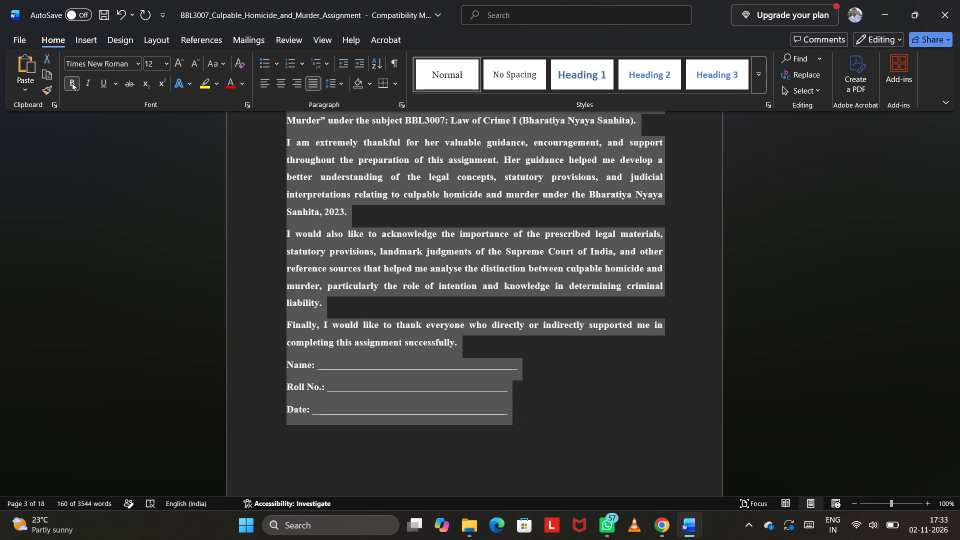
{"action": "left_click", "coordinate": [72, 82]}
{"action": "left_click", "coordinate": [266, 263]}
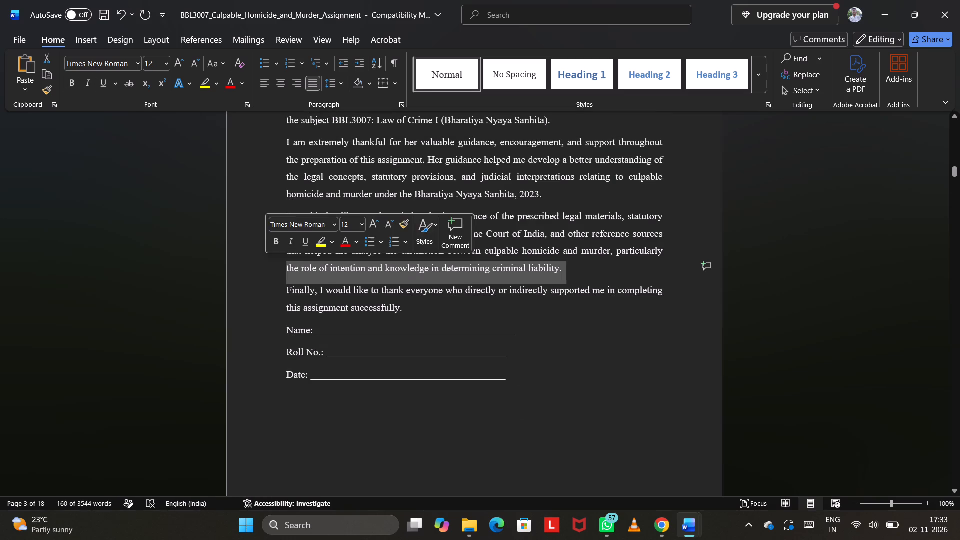
Set the certificate text, from its first paragraph through the Date line, to font size 12 and remove its bold formatting.
{"action": "left_click", "coordinate": [586, 409]}
{"action": "scroll", "coordinate": [629, 235], "scroll_direction": "up", "scroll_amount": 2}
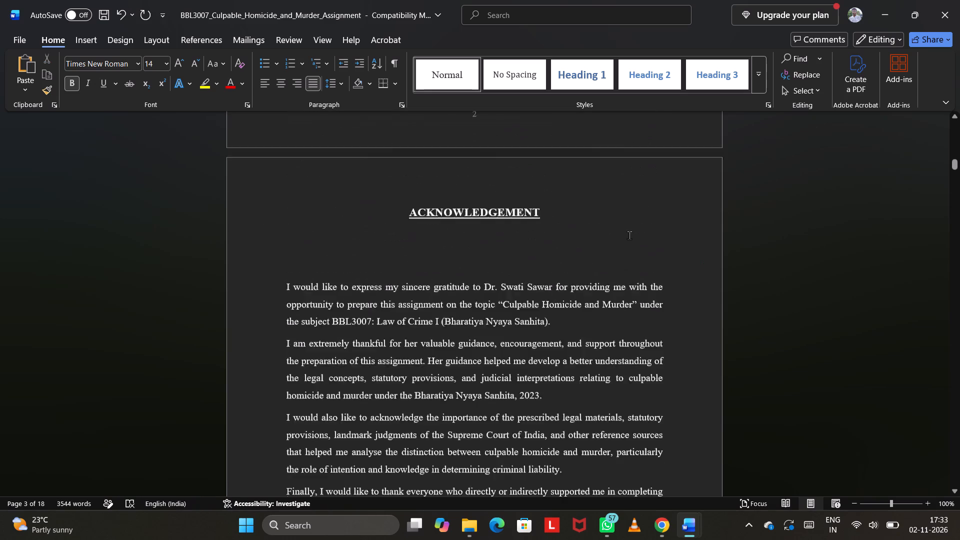
{"action": "scroll", "coordinate": [629, 235], "scroll_direction": "up", "scroll_amount": 3}
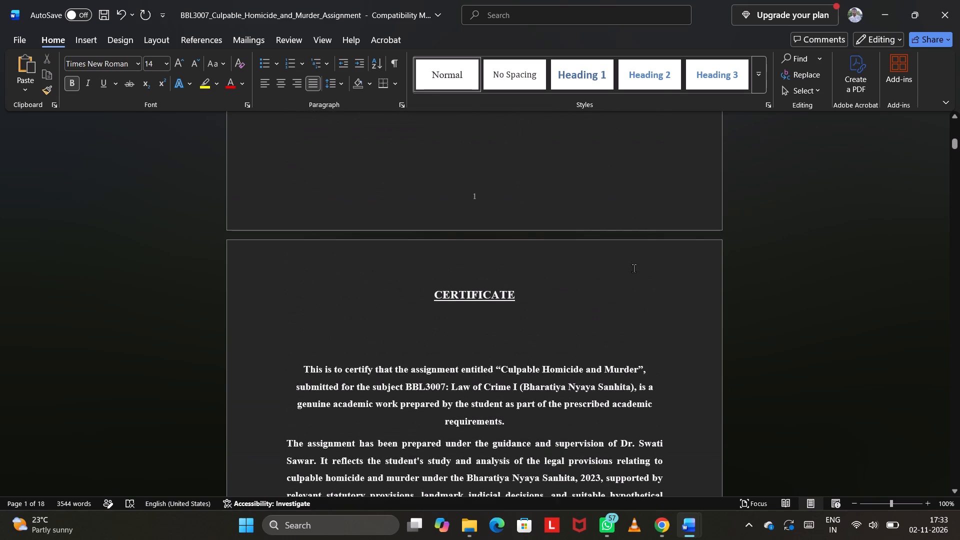
{"action": "scroll", "coordinate": [633, 268], "scroll_direction": "down", "scroll_amount": 1}
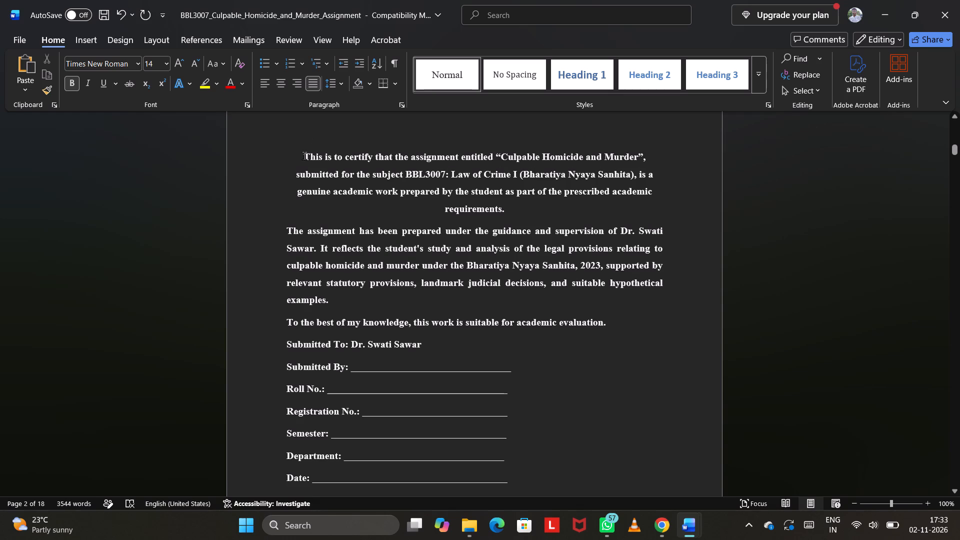
{"action": "left_click_drag", "start_coordinate": [304, 157], "coordinate": [522, 299]}
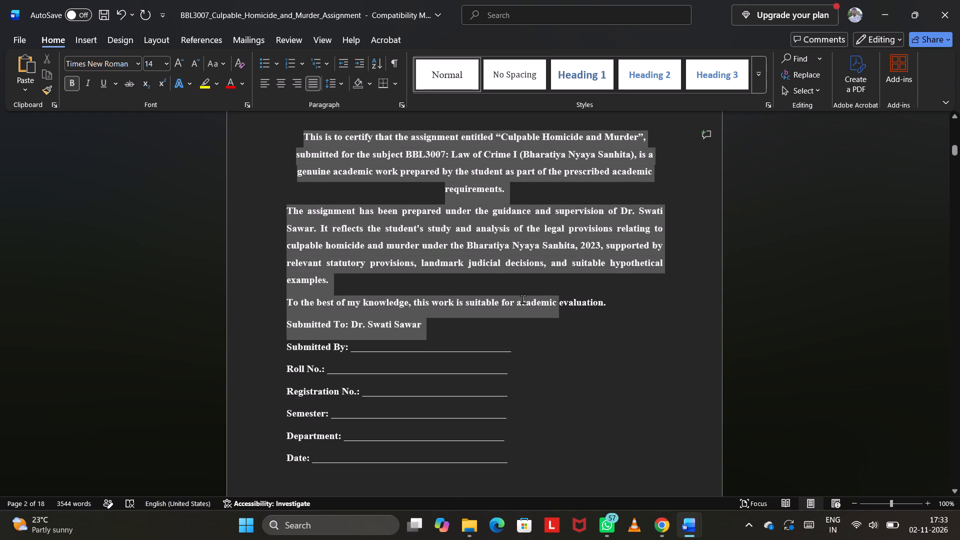
{"action": "left_click_drag", "start_coordinate": [522, 299], "coordinate": [553, 358]}
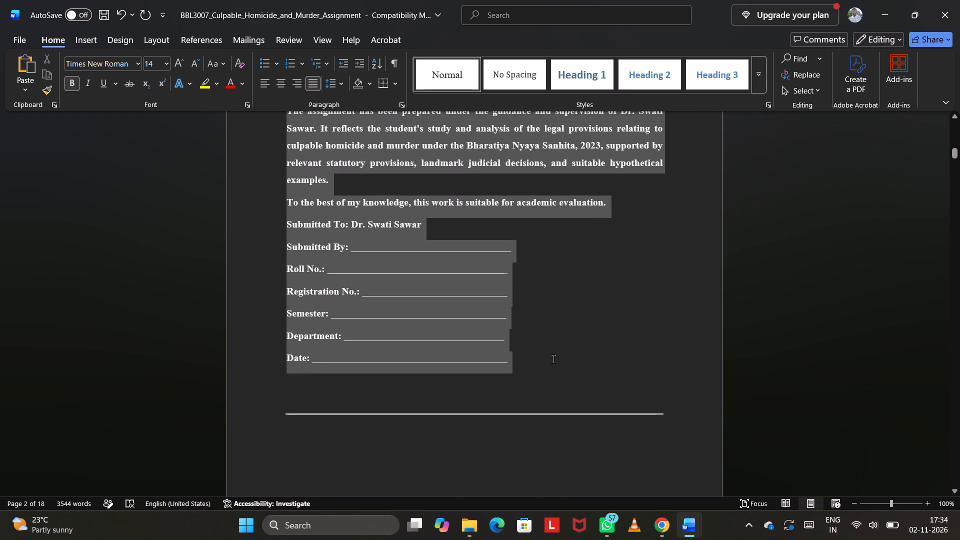
{"action": "left_click_drag", "start_coordinate": [553, 358], "coordinate": [662, 409]}
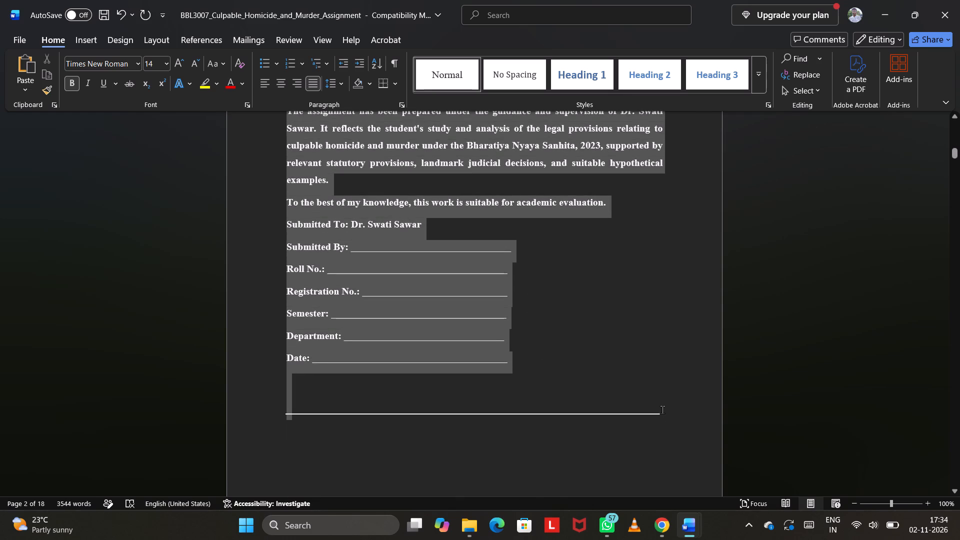
{"action": "left_click_drag", "start_coordinate": [662, 409], "coordinate": [656, 414]}
{"action": "left_click_drag", "start_coordinate": [656, 414], "coordinate": [664, 410]}
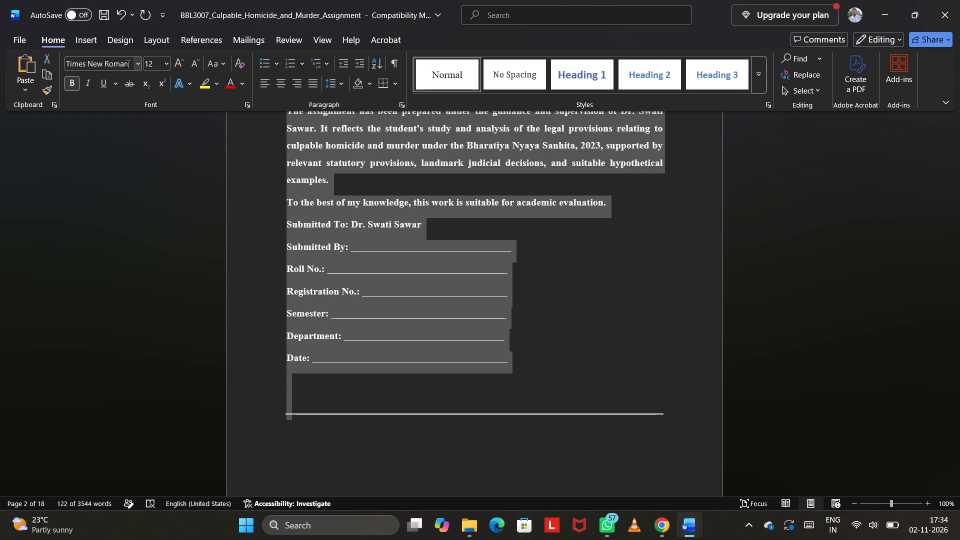
{"action": "left_click", "coordinate": [73, 83]}
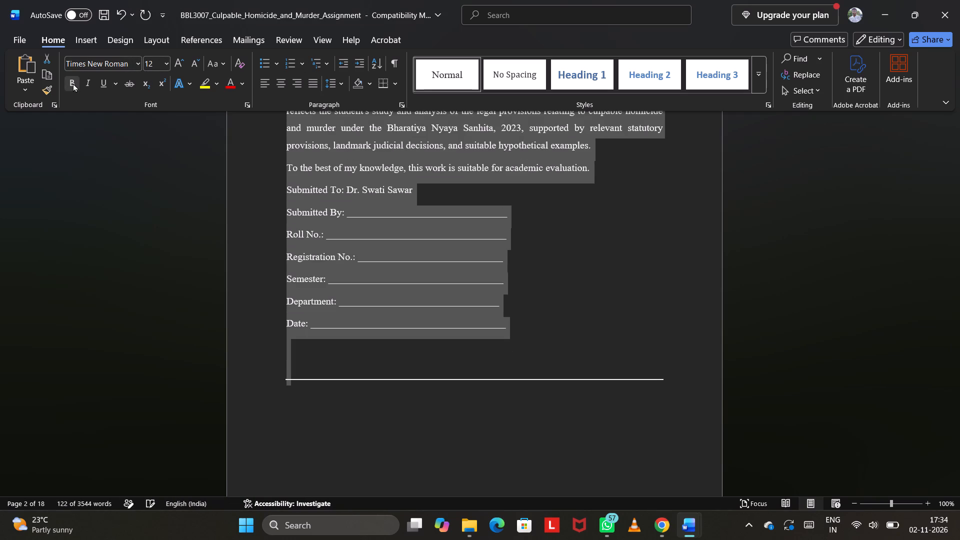
{"action": "left_click", "coordinate": [669, 278]}
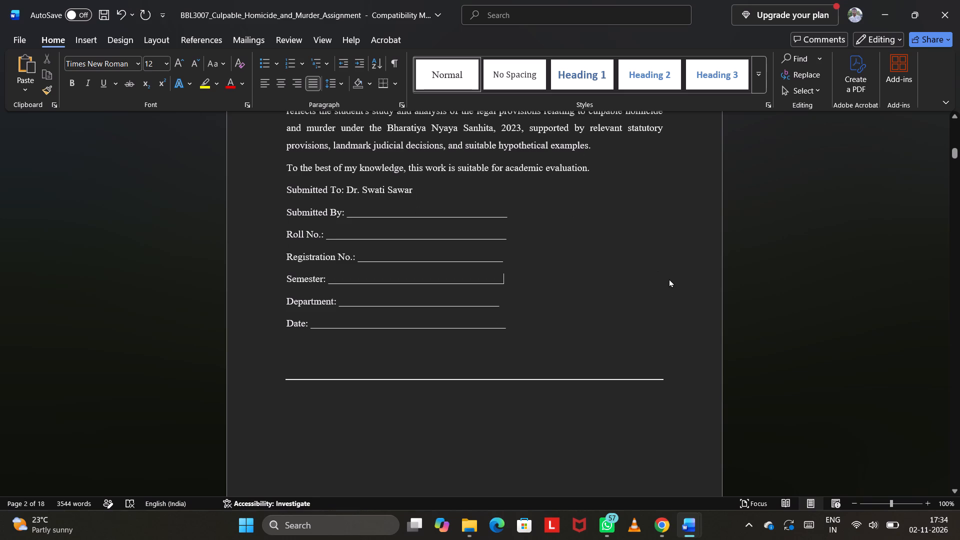
Add one blank line after the certificate's first paragraph and one above its Submitted To line.
{"action": "scroll", "coordinate": [669, 278], "scroll_direction": "up", "scroll_amount": 2}
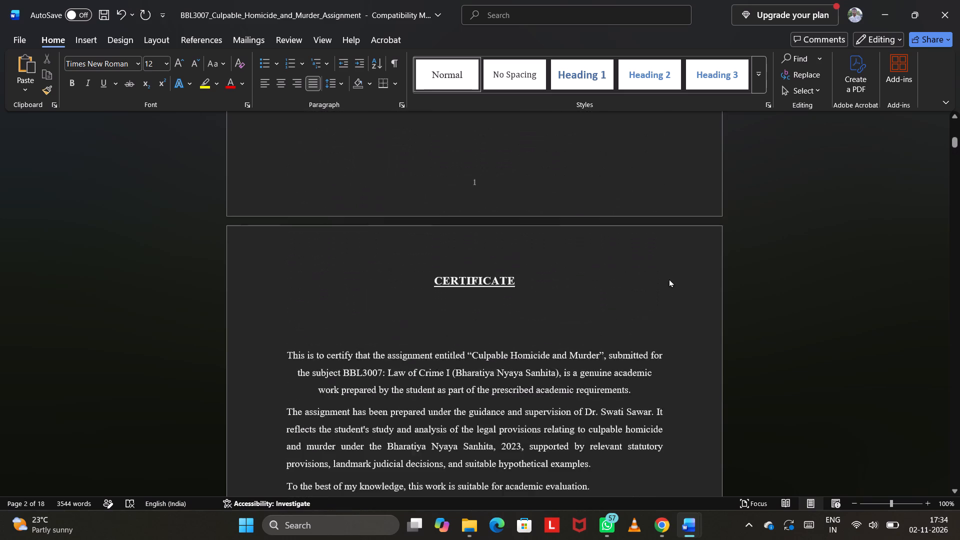
{"action": "left_click", "coordinate": [642, 395]}
{"action": "key", "text": "Return"}
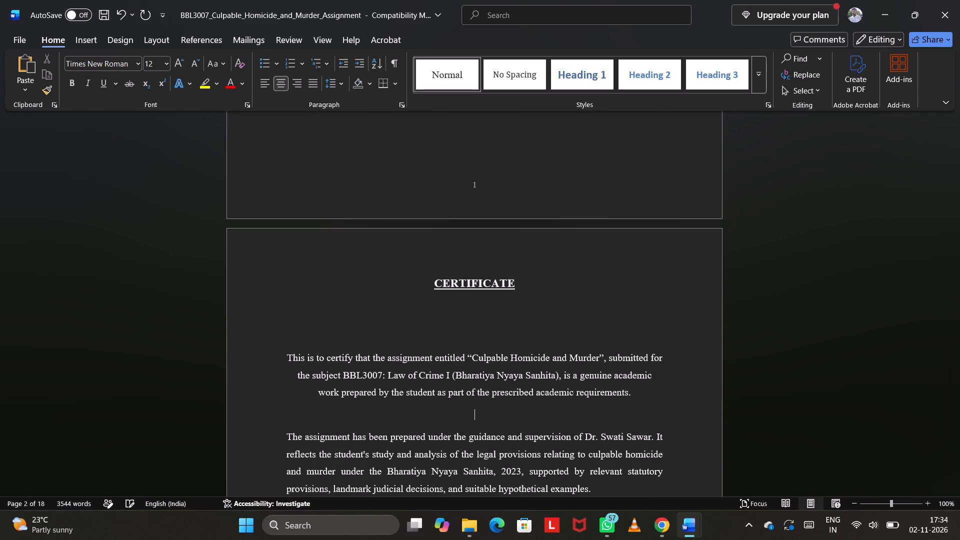
{"action": "scroll", "coordinate": [642, 395], "scroll_direction": "down", "scroll_amount": 1}
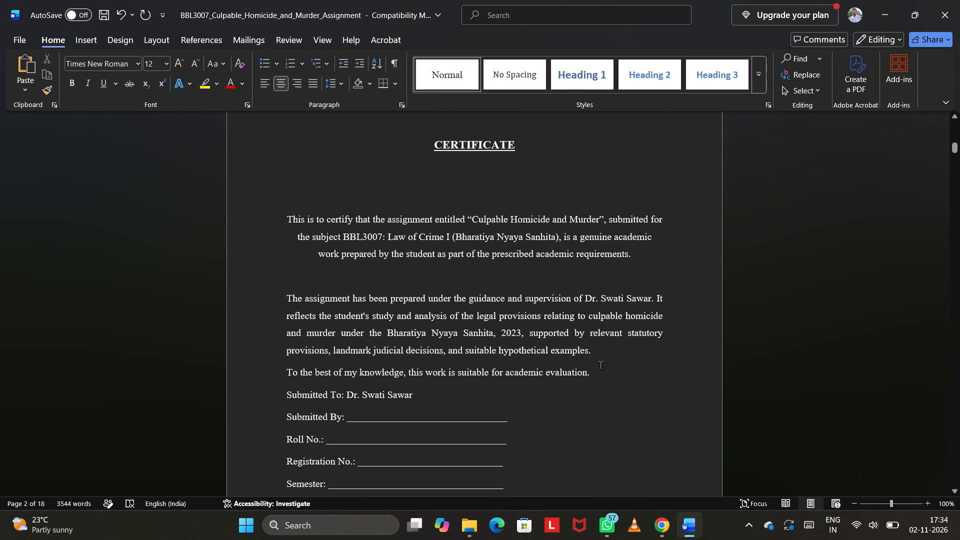
{"action": "left_click", "coordinate": [285, 391]}
{"action": "key", "text": "Return"}
{"action": "key", "text": "Return"}
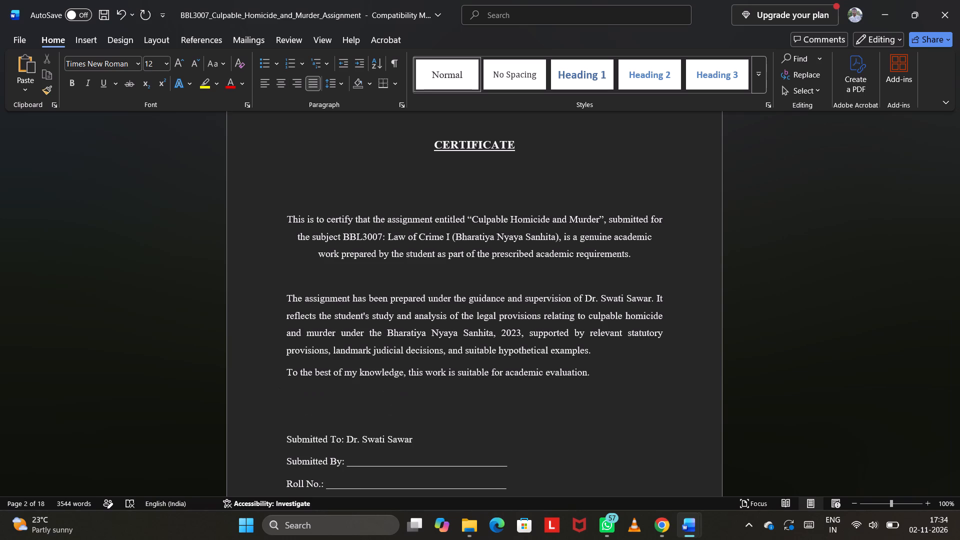
{"action": "key", "text": "BackSpace"}
Set the supervisor's name in the certificate's Submitted To line to font size 14.
{"action": "scroll", "coordinate": [463, 397], "scroll_direction": "down", "scroll_amount": 1}
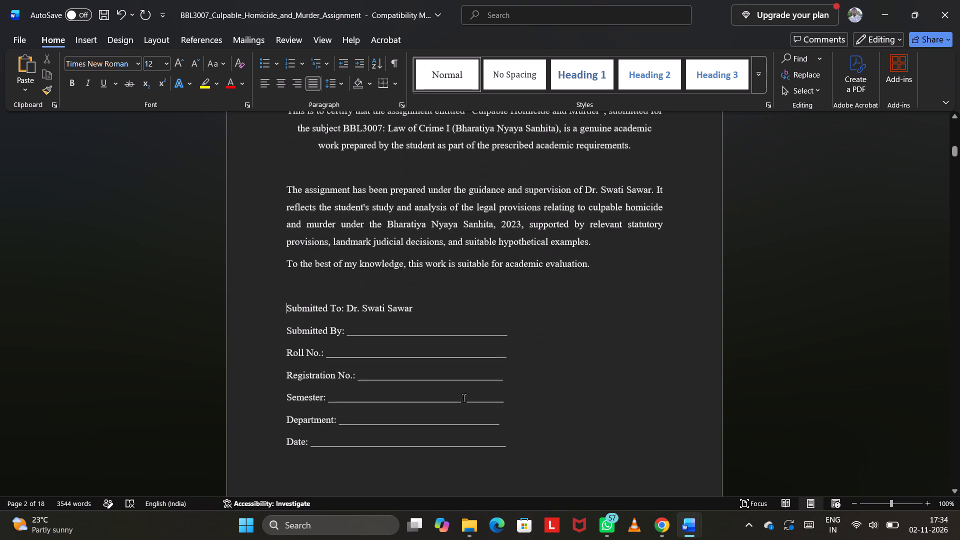
{"action": "left_click_drag", "start_coordinate": [416, 306], "coordinate": [390, 301]}
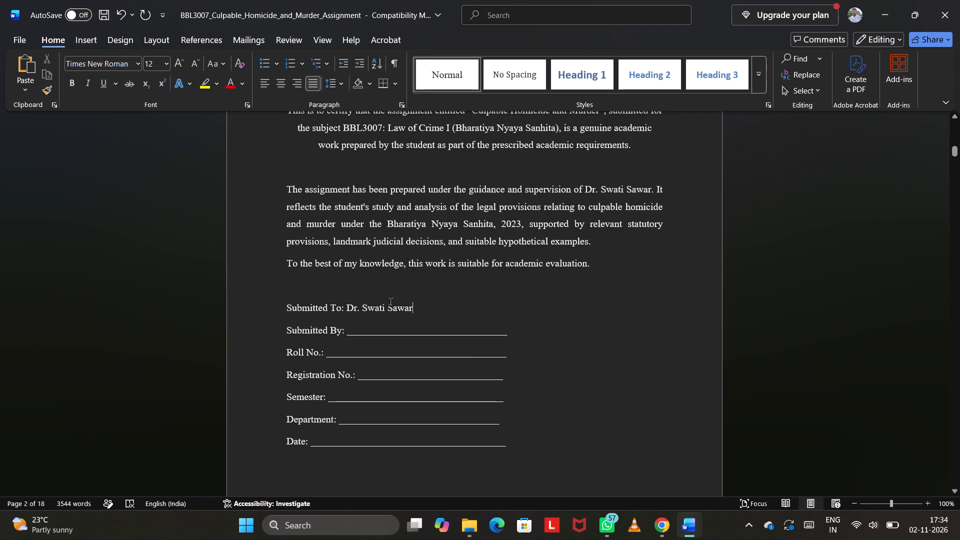
{"action": "left_click_drag", "start_coordinate": [390, 301], "coordinate": [345, 307]}
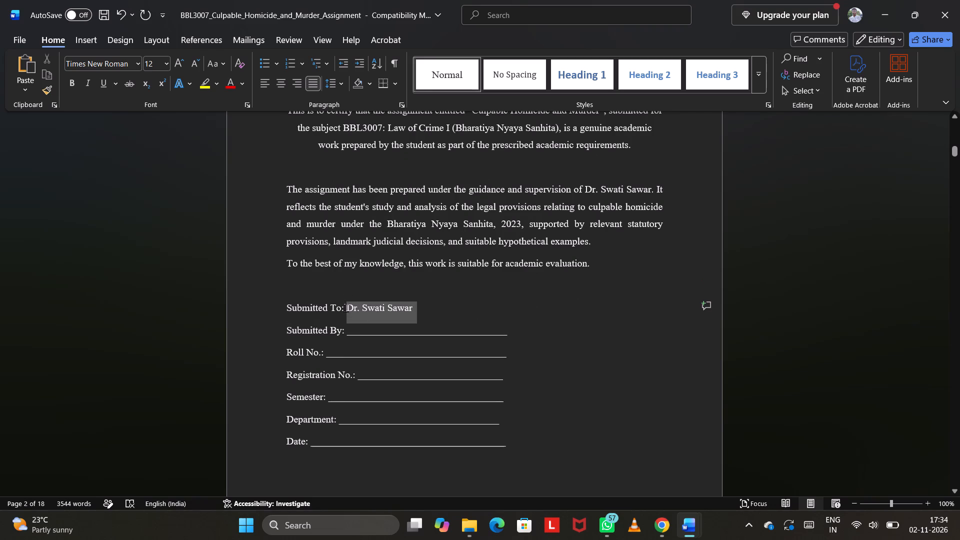
{"action": "left_click_drag", "start_coordinate": [345, 307], "coordinate": [345, 306]}
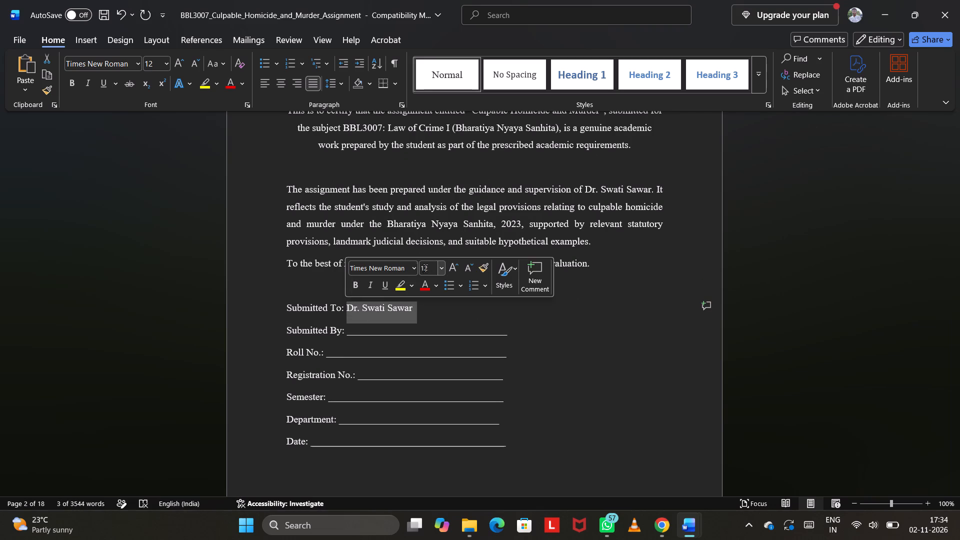
{"action": "left_click", "coordinate": [441, 269]}
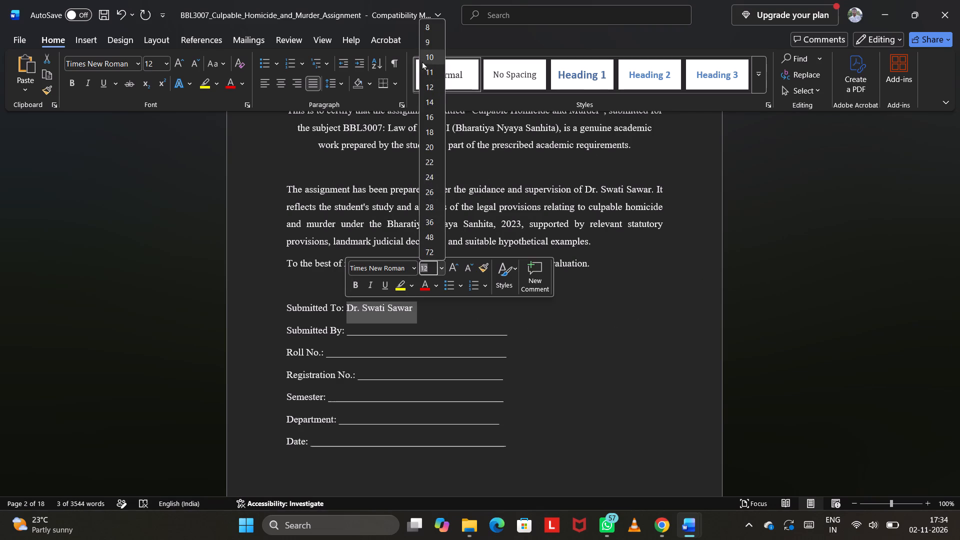
{"action": "left_click", "coordinate": [432, 95]}
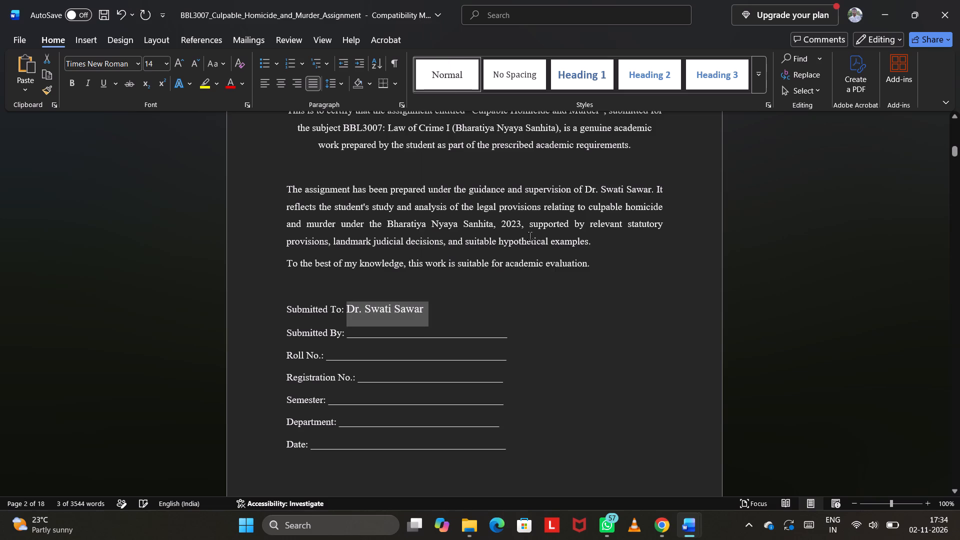
{"action": "left_click", "coordinate": [605, 350]}
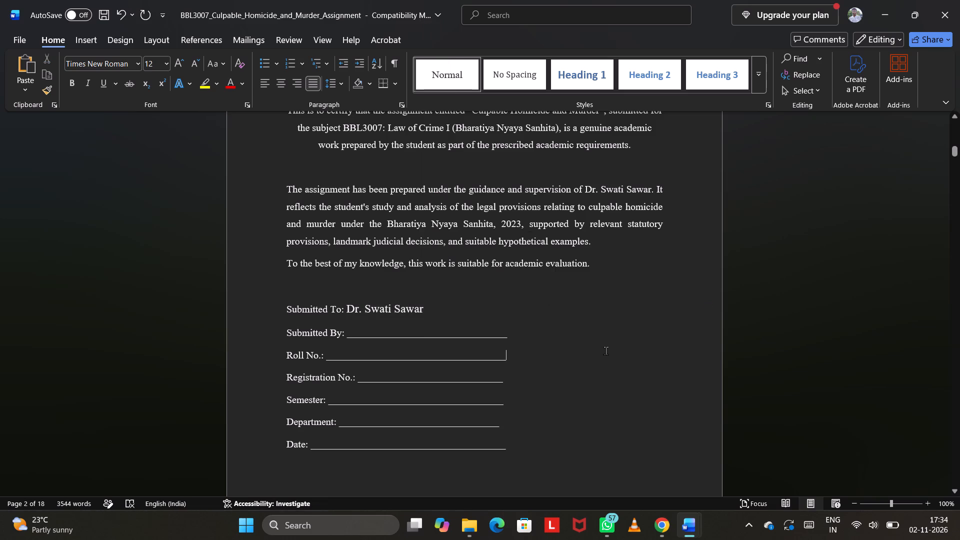
Insert an extra space before and after the colon in the certificate's Submitted To line.
{"action": "left_click", "coordinate": [345, 306]}
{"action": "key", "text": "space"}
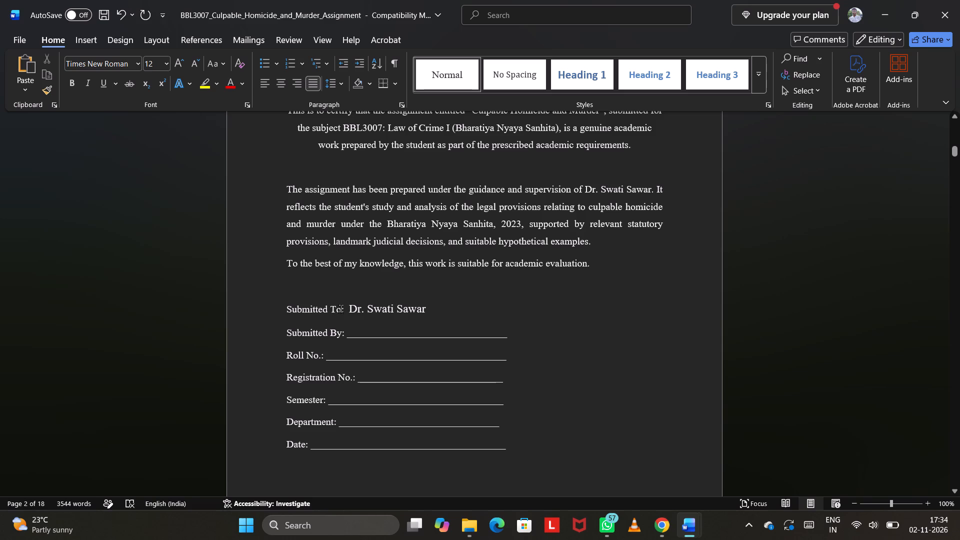
{"action": "left_click", "coordinate": [340, 308]}
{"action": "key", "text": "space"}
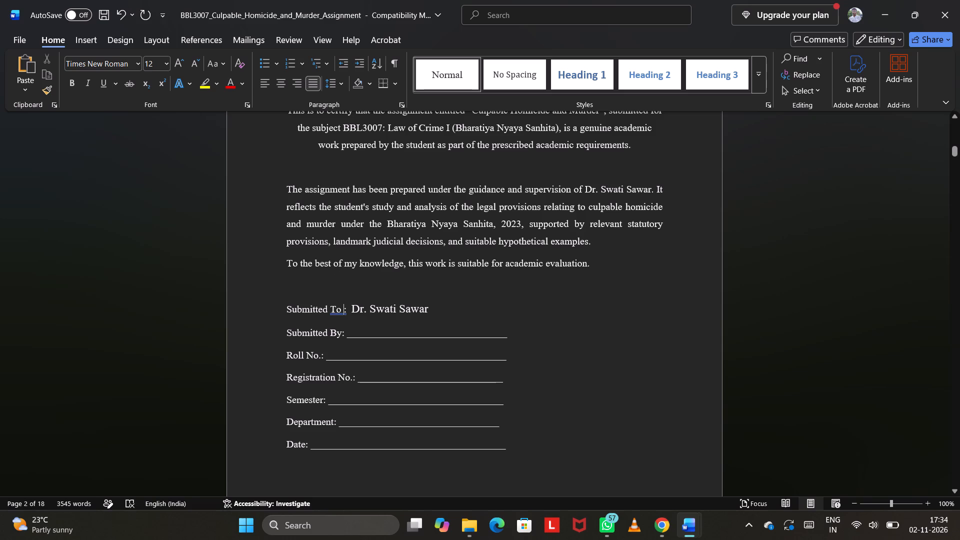
{"action": "left_click", "coordinate": [232, 323]}
{"action": "left_click", "coordinate": [635, 402]}
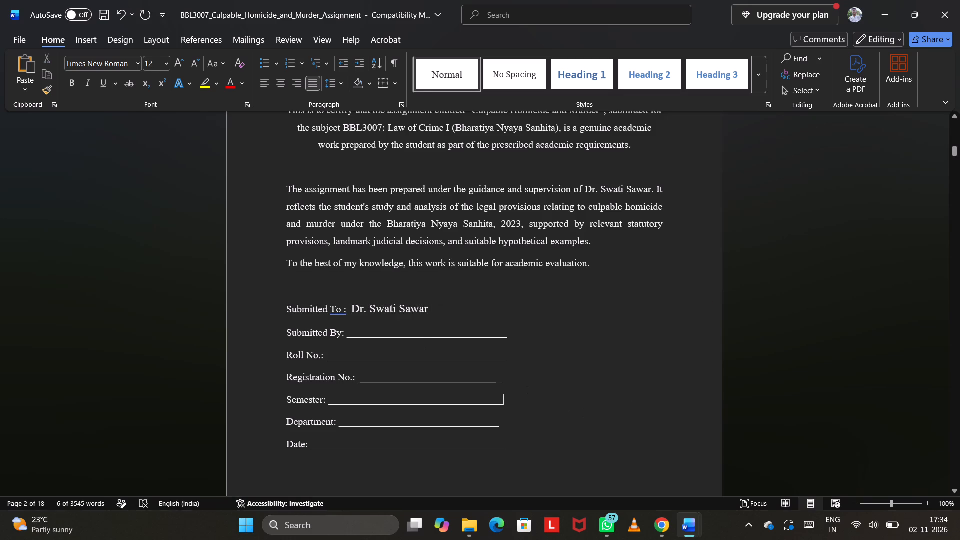
Look over the end of the certificate, the acknowledgement page and the blank page following it.
{"action": "scroll", "coordinate": [635, 400], "scroll_direction": "right", "scroll_amount": 1}
{"action": "scroll", "coordinate": [635, 400], "scroll_direction": "down", "scroll_amount": 1}
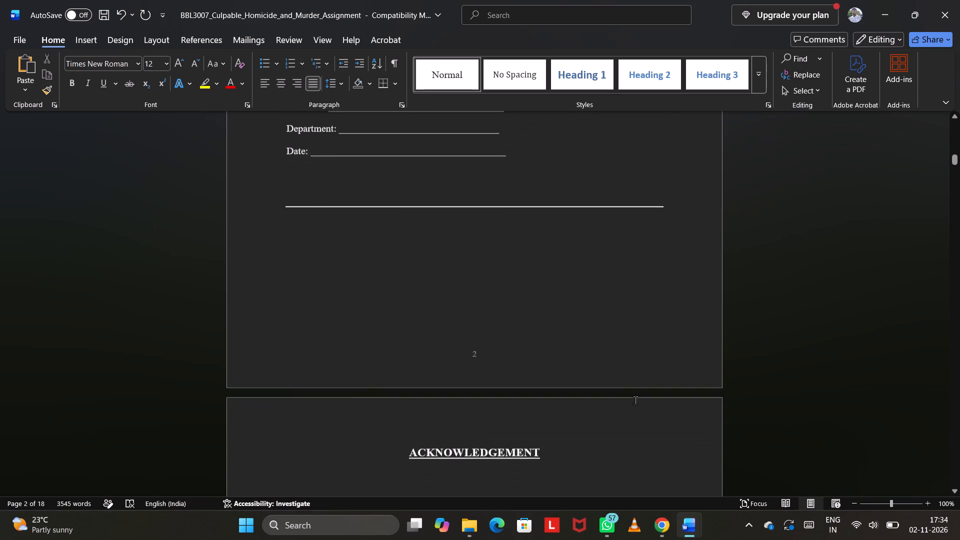
{"action": "scroll", "coordinate": [635, 400], "scroll_direction": "down", "scroll_amount": 4}
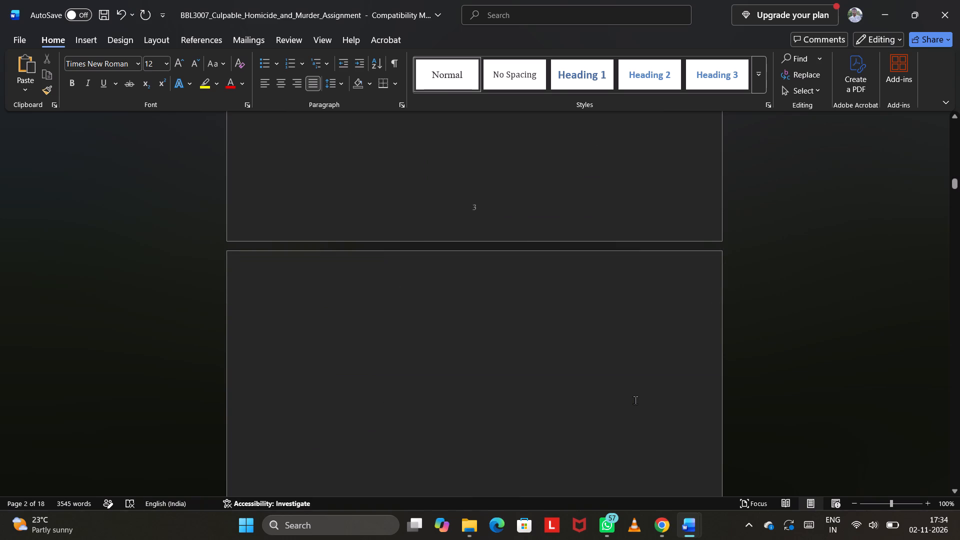
{"action": "scroll", "coordinate": [635, 400], "scroll_direction": "down", "scroll_amount": 4}
{"action": "scroll", "coordinate": [635, 400], "scroll_direction": "up", "scroll_amount": 3}
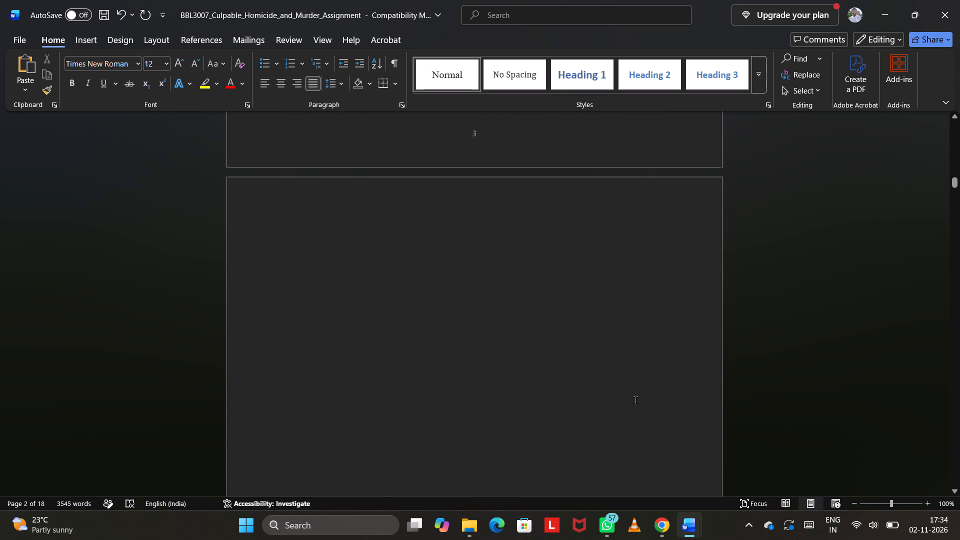
{"action": "scroll", "coordinate": [635, 400], "scroll_direction": "up", "scroll_amount": 1}
{"action": "scroll", "coordinate": [635, 400], "scroll_direction": "down", "scroll_amount": 1}
{"action": "scroll", "coordinate": [635, 400], "scroll_direction": "up", "scroll_amount": 1}
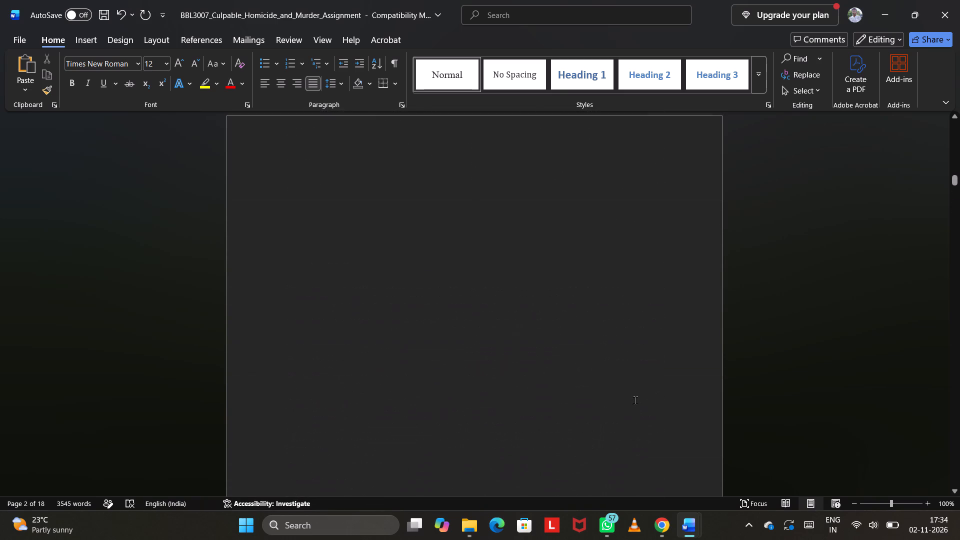
{"action": "scroll", "coordinate": [635, 400], "scroll_direction": "up", "scroll_amount": 1}
{"action": "scroll", "coordinate": [635, 400], "scroll_direction": "down", "scroll_amount": 3}
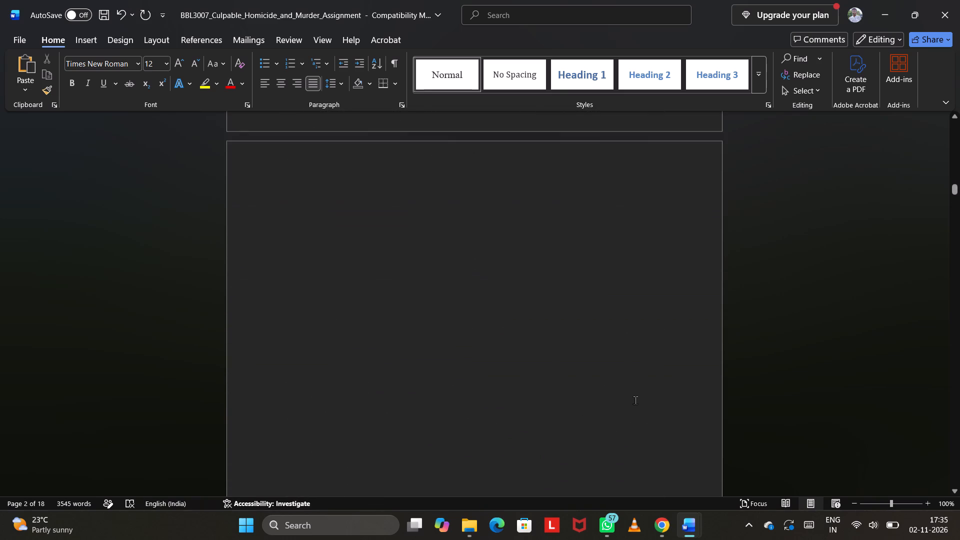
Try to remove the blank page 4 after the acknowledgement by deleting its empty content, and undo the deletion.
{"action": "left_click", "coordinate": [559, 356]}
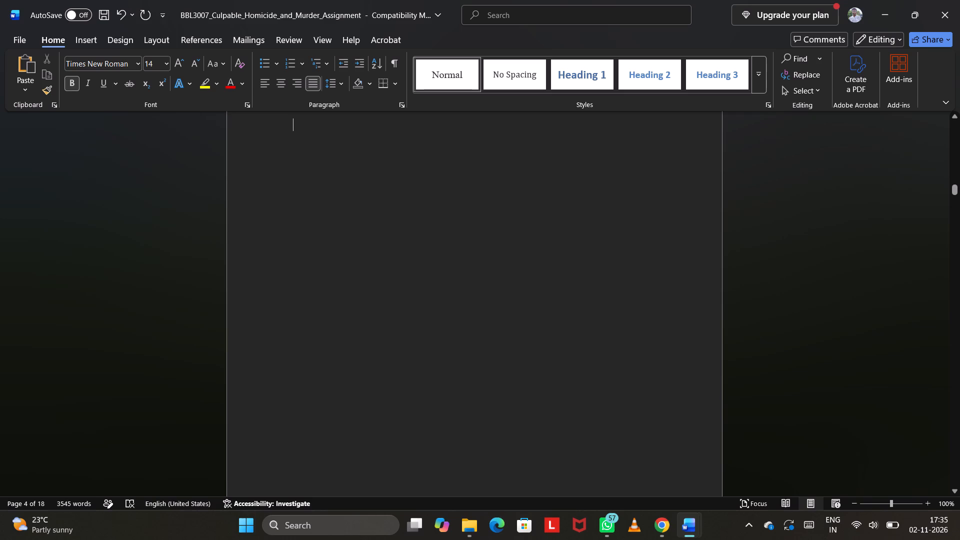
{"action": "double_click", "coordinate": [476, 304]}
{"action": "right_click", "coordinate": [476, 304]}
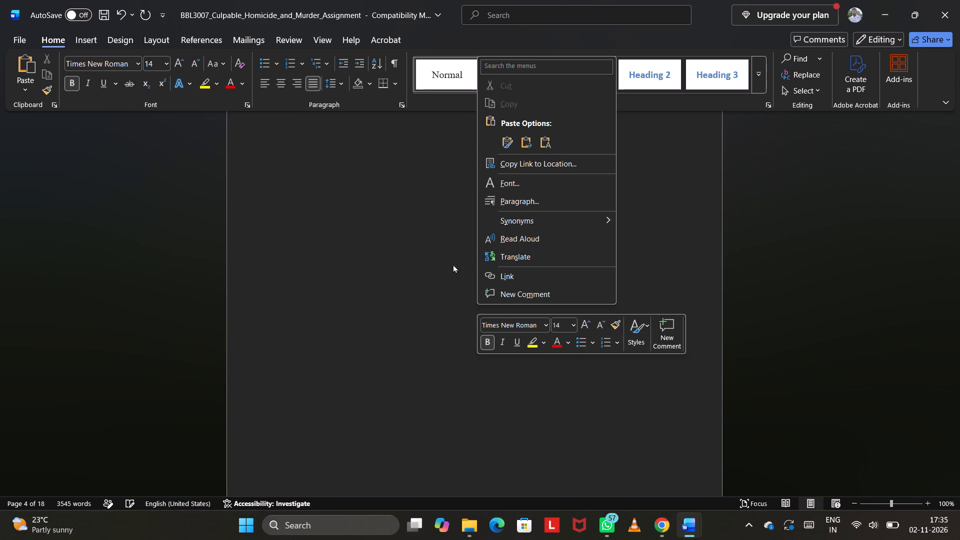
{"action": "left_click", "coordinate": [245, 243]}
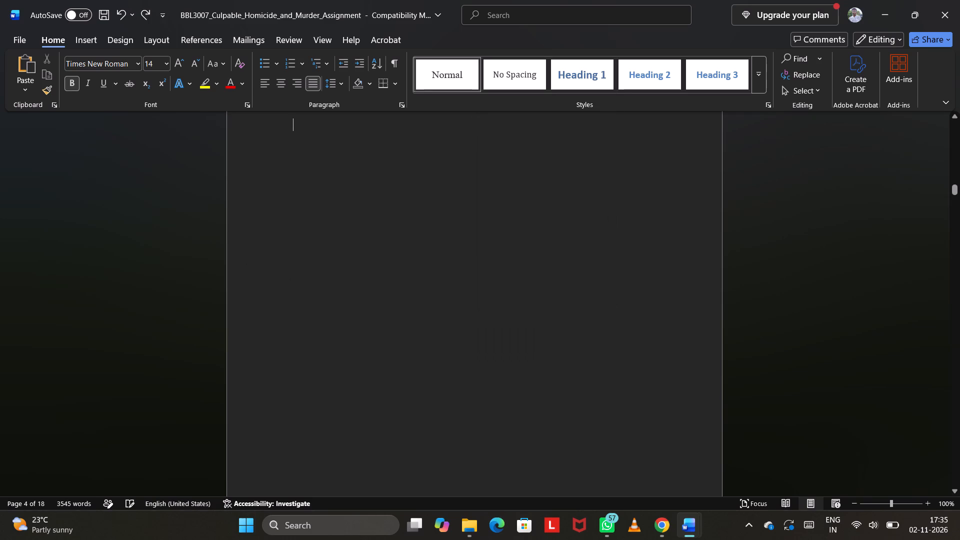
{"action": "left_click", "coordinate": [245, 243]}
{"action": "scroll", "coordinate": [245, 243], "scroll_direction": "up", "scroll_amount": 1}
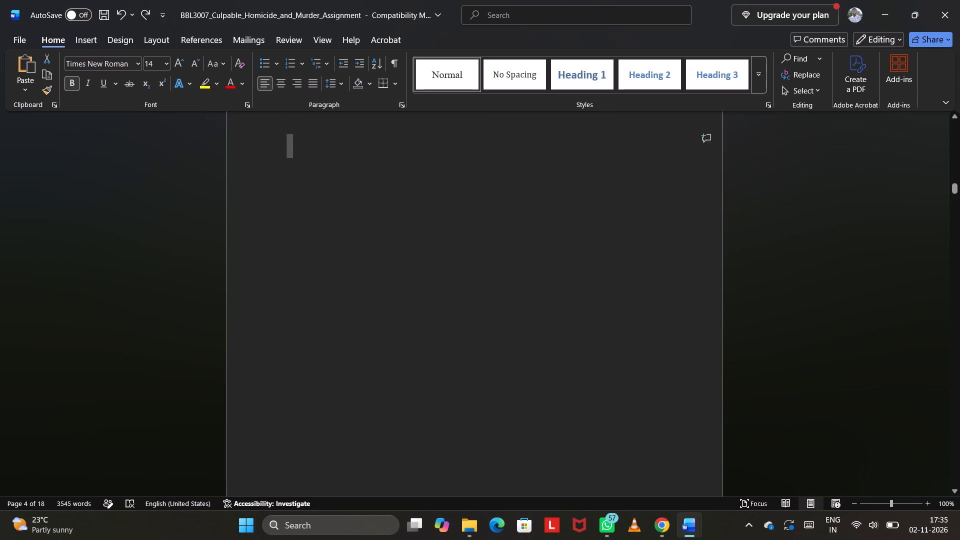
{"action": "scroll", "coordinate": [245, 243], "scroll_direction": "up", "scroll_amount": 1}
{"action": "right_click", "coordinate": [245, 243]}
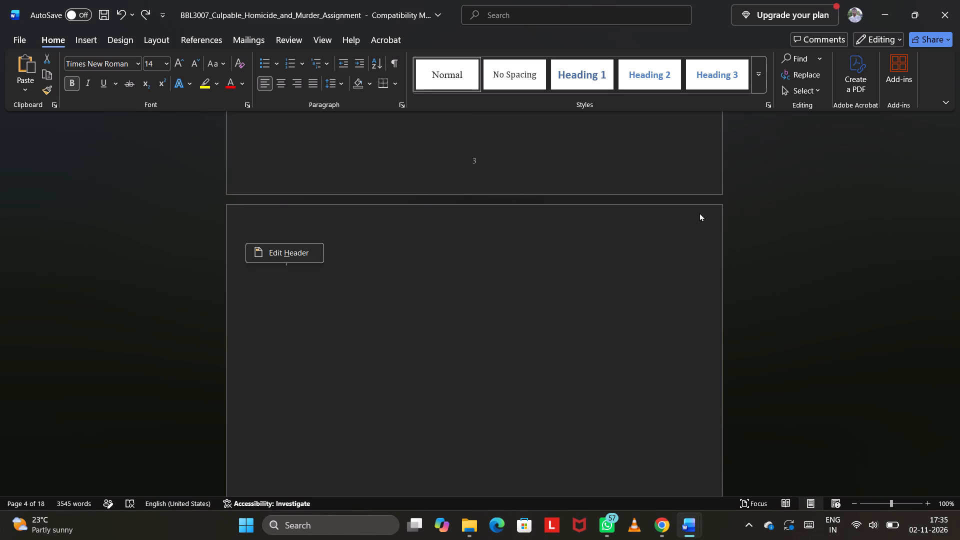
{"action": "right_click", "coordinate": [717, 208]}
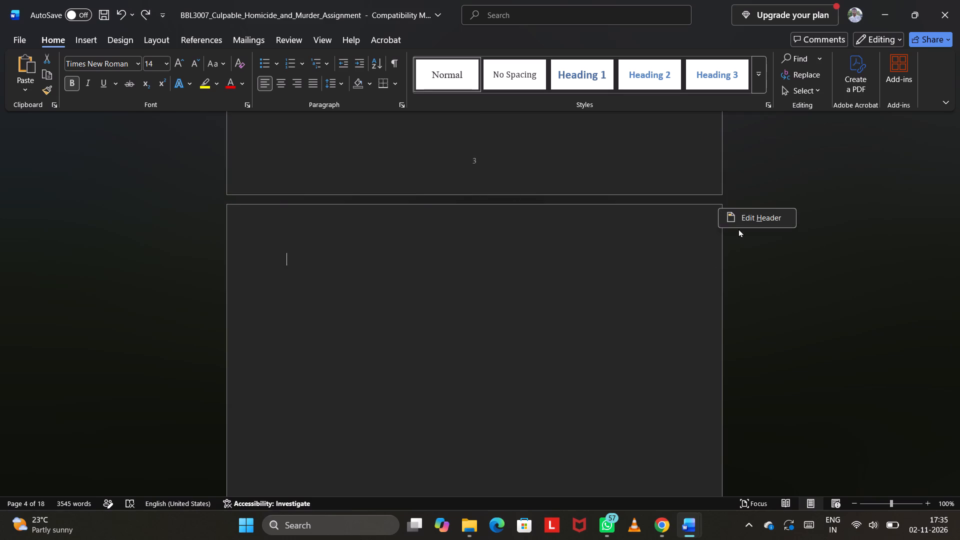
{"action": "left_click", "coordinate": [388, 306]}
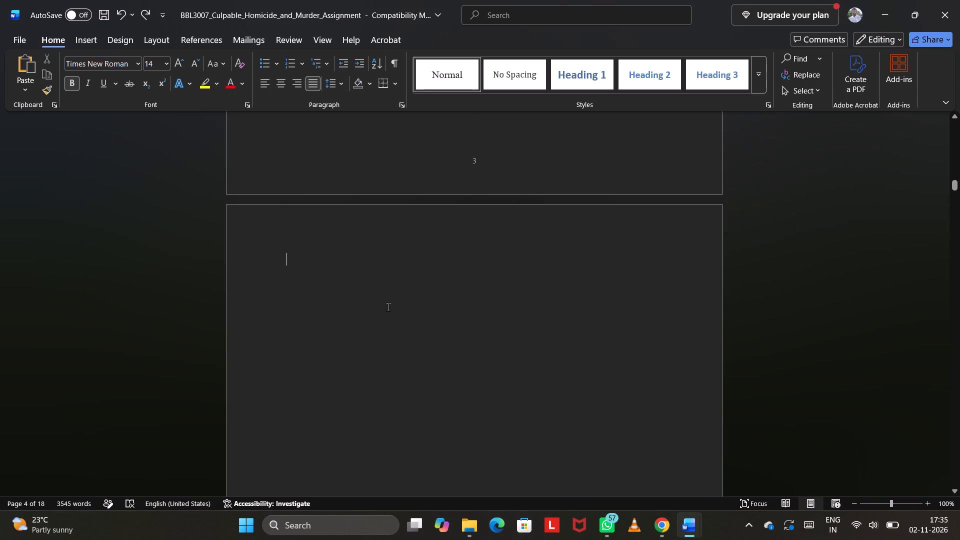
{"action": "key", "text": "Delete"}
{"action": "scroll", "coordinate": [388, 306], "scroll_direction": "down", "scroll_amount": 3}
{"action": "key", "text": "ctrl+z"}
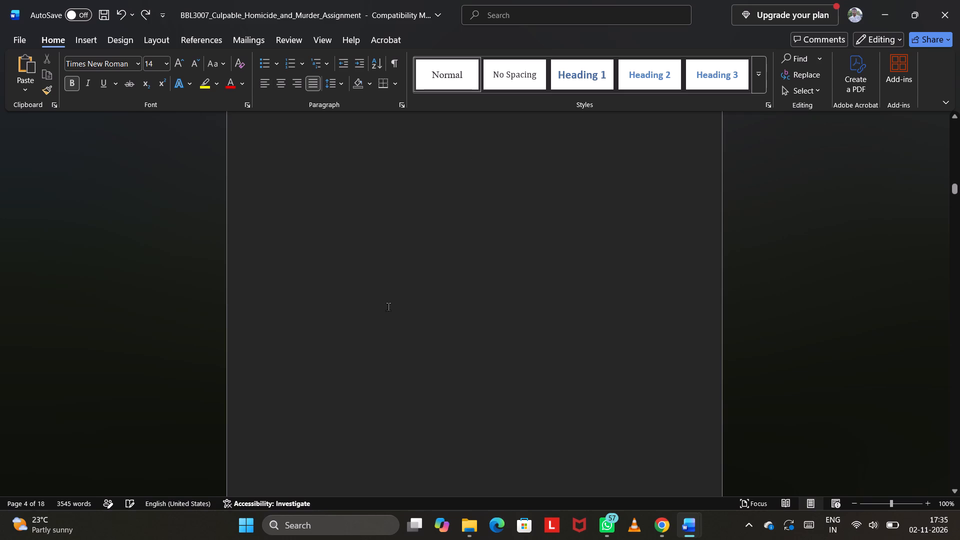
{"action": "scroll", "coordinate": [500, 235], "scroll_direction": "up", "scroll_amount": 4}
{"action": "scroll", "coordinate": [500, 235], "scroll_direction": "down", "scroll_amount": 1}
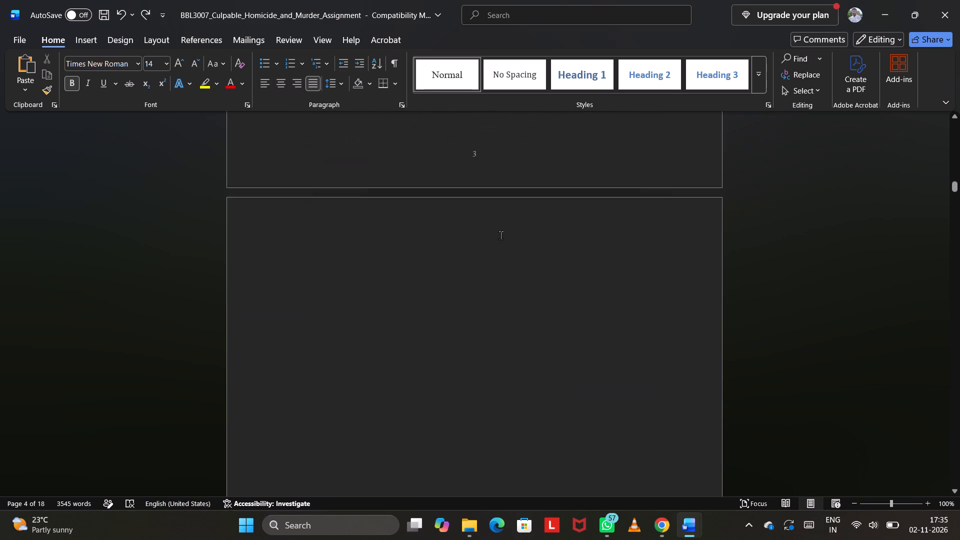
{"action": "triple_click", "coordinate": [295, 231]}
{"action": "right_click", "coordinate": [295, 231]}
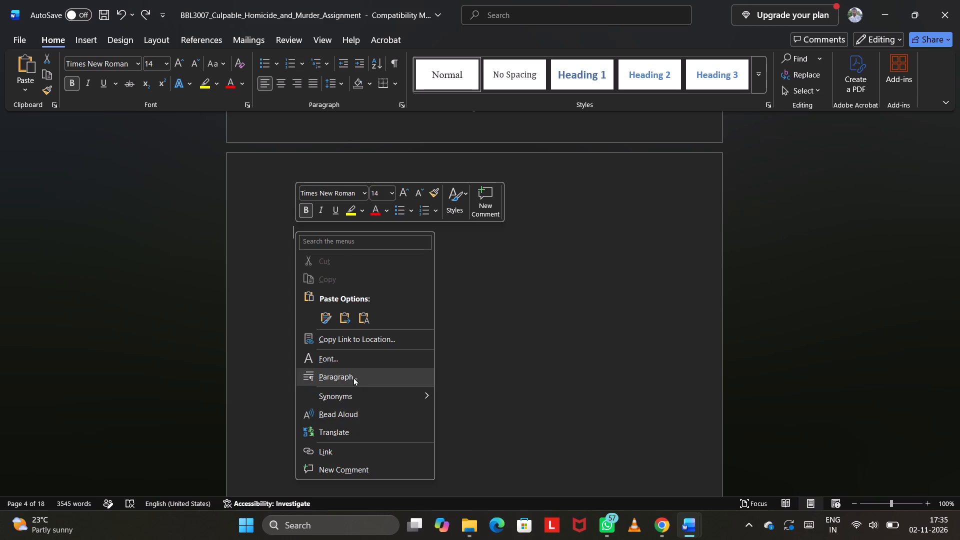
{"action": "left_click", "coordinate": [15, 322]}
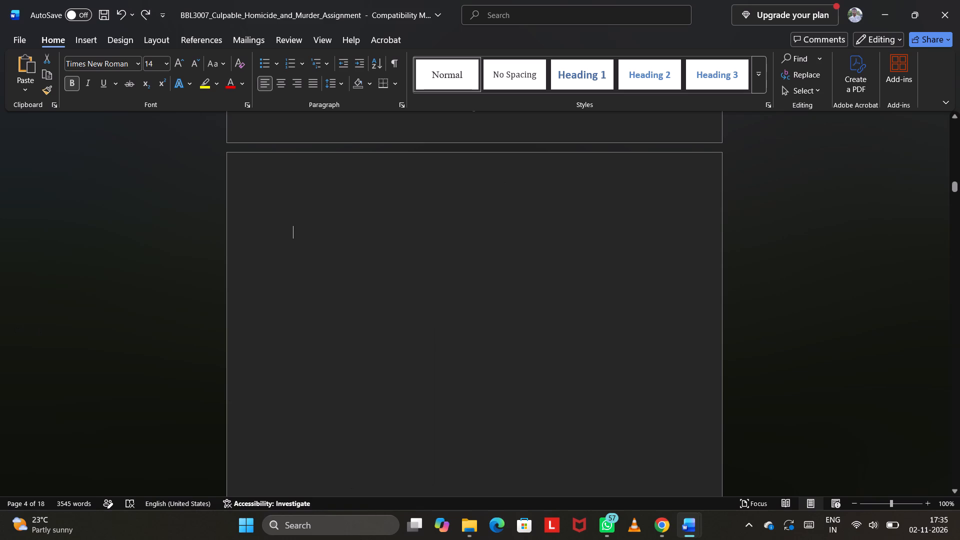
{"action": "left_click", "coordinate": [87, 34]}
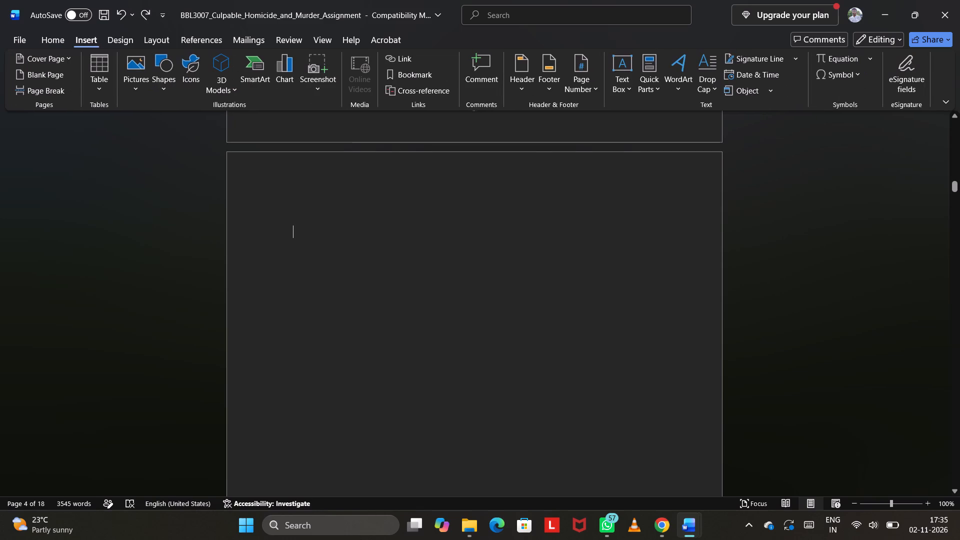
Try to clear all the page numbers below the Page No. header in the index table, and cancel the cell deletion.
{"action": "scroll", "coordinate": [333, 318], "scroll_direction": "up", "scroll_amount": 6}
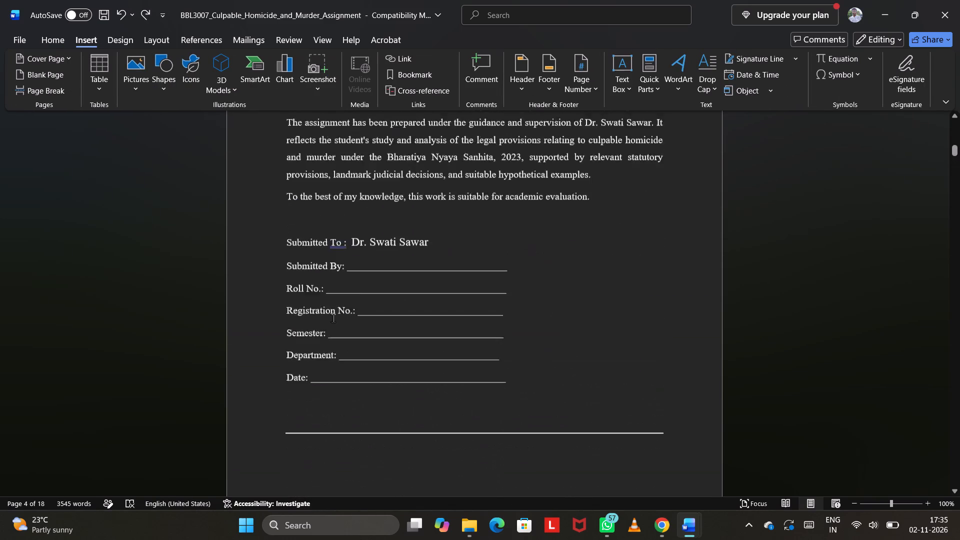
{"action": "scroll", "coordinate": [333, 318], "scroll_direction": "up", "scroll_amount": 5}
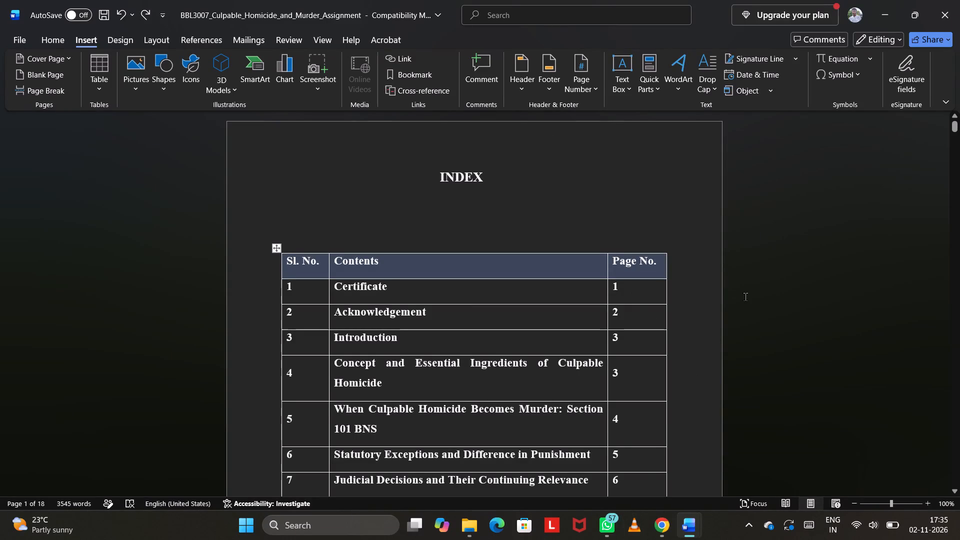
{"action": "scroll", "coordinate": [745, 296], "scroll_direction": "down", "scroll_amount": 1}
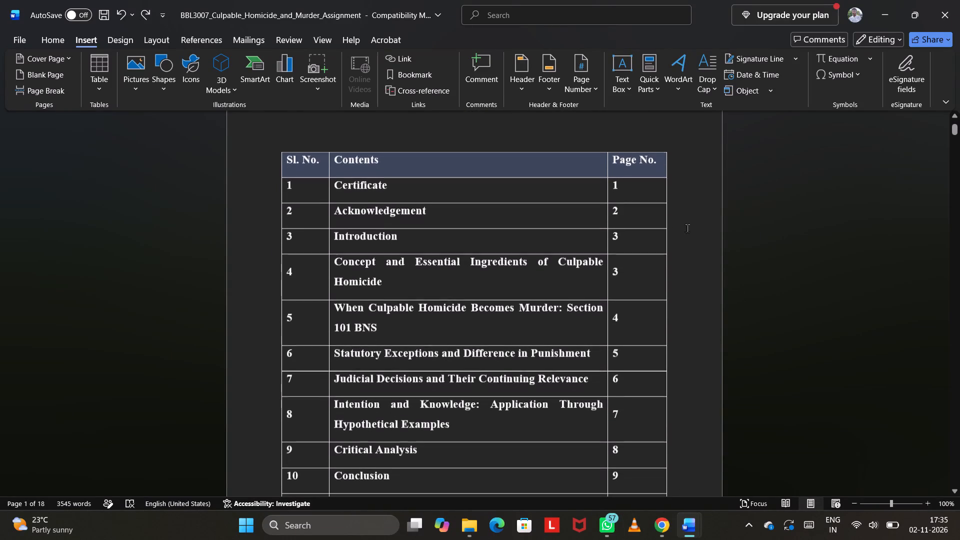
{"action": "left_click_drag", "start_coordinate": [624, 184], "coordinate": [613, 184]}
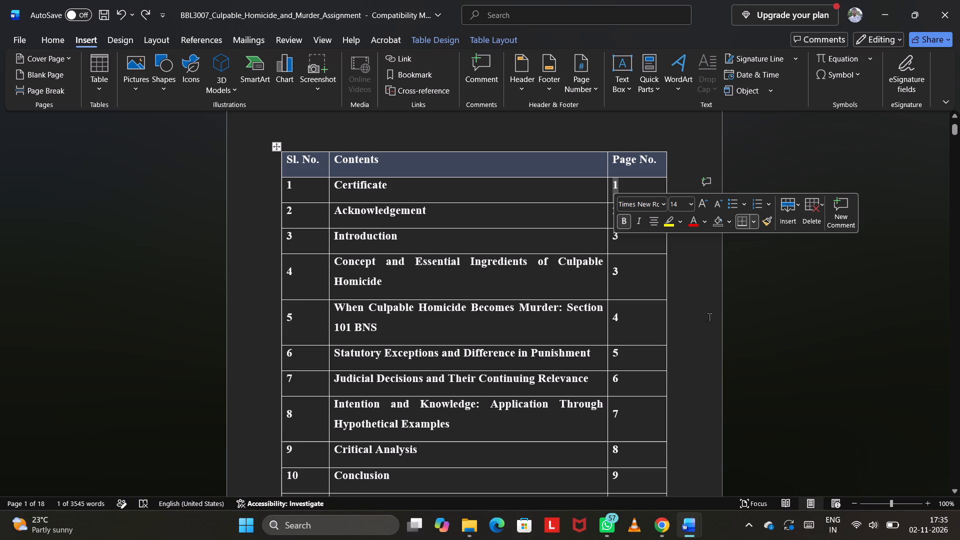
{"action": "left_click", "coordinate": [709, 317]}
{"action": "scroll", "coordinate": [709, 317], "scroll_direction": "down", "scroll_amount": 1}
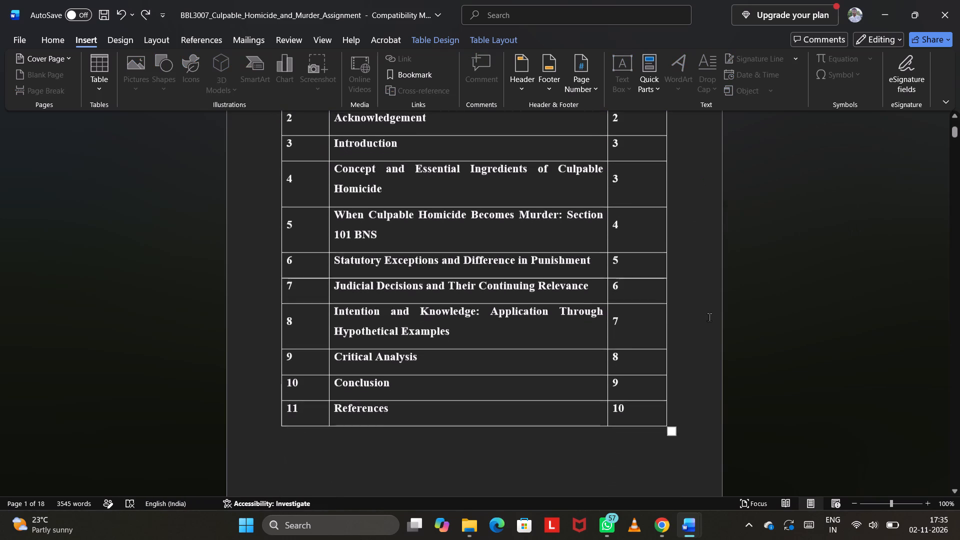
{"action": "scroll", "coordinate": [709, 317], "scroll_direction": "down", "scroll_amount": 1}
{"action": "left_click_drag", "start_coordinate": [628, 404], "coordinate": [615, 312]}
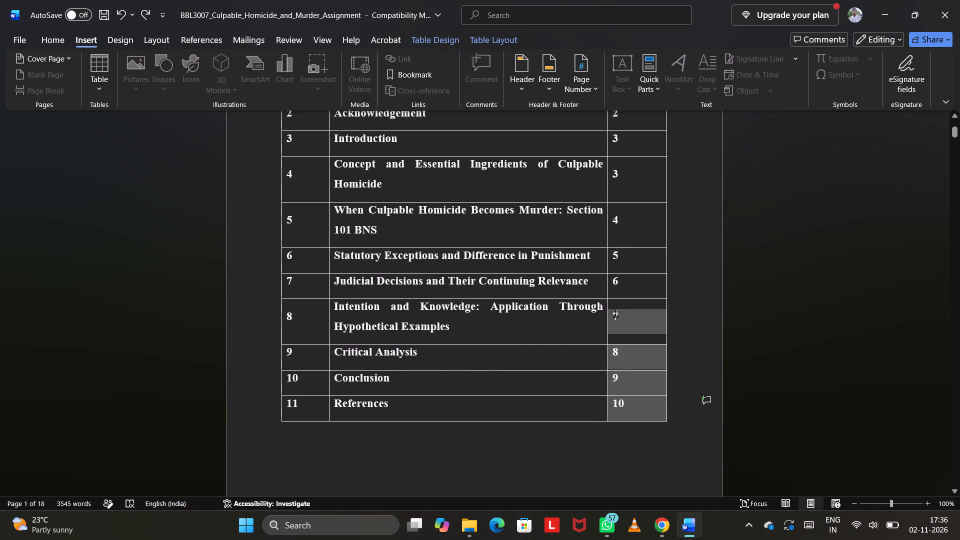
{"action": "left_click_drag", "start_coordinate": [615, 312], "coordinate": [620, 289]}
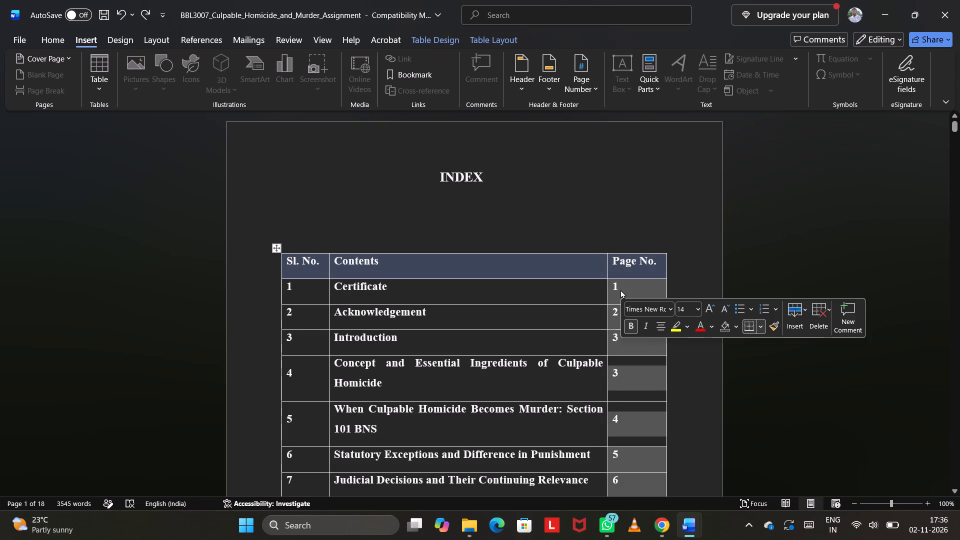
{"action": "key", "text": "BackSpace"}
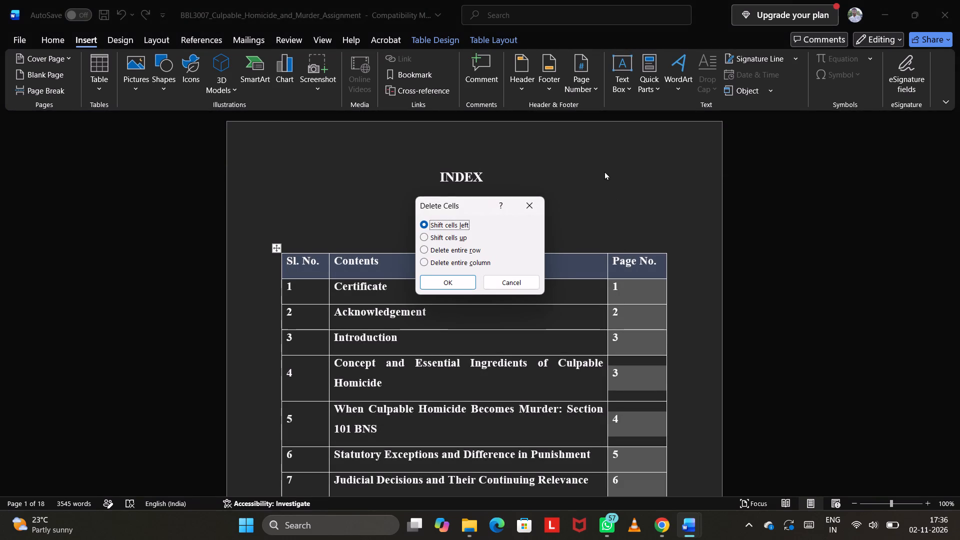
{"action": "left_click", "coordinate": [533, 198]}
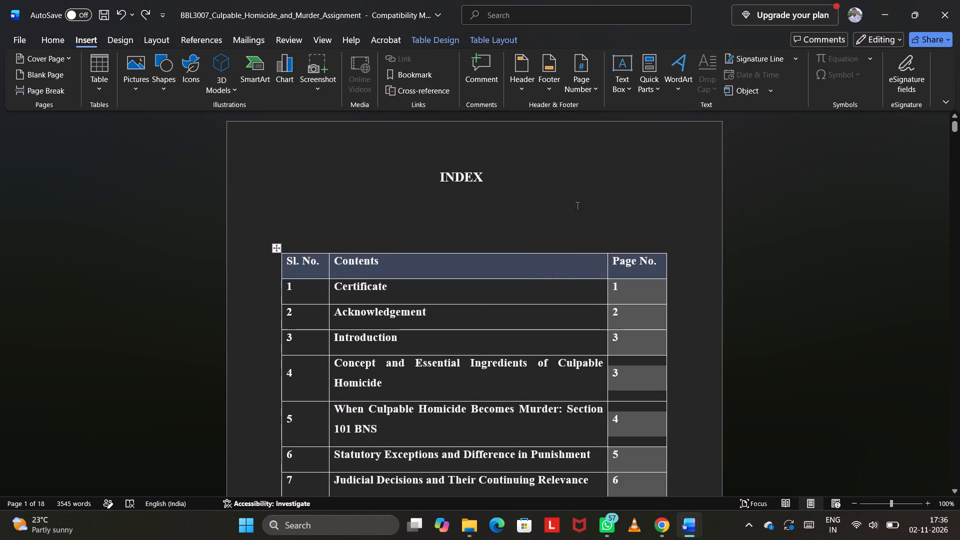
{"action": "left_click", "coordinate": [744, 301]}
Look through the document pages to check where the sections fall compared with the index page numbers.
{"action": "scroll", "coordinate": [744, 301], "scroll_direction": "down", "scroll_amount": 4}
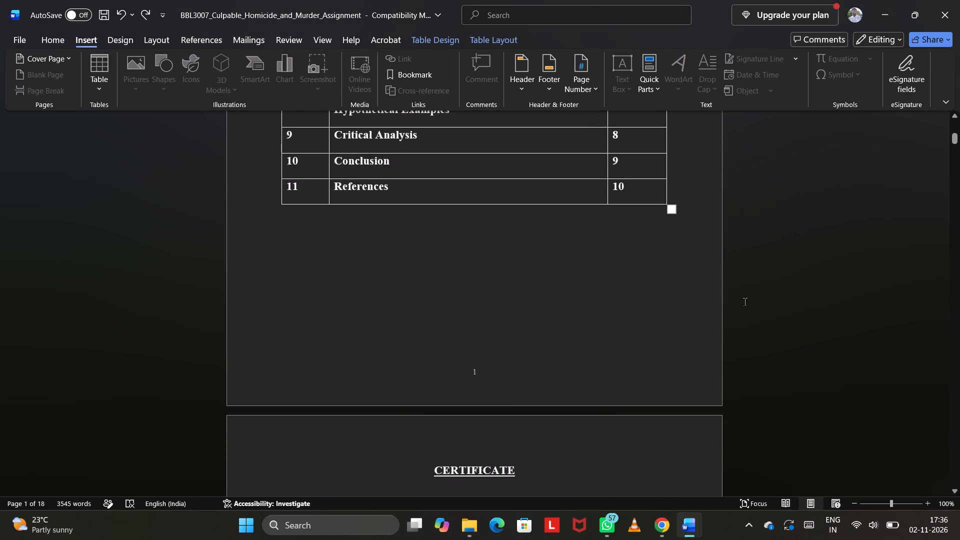
{"action": "scroll", "coordinate": [744, 301], "scroll_direction": "down", "scroll_amount": 20}
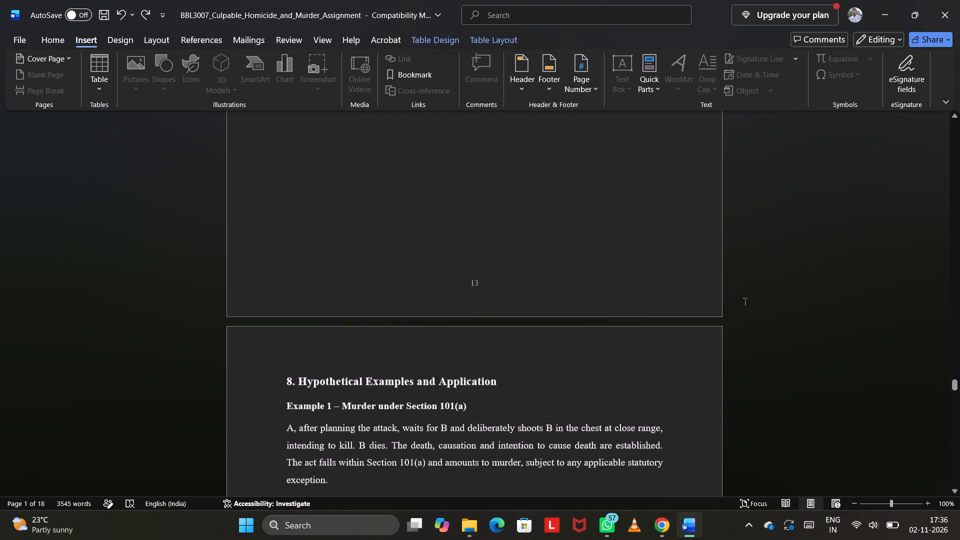
{"action": "scroll", "coordinate": [744, 301], "scroll_direction": "down", "scroll_amount": 11}
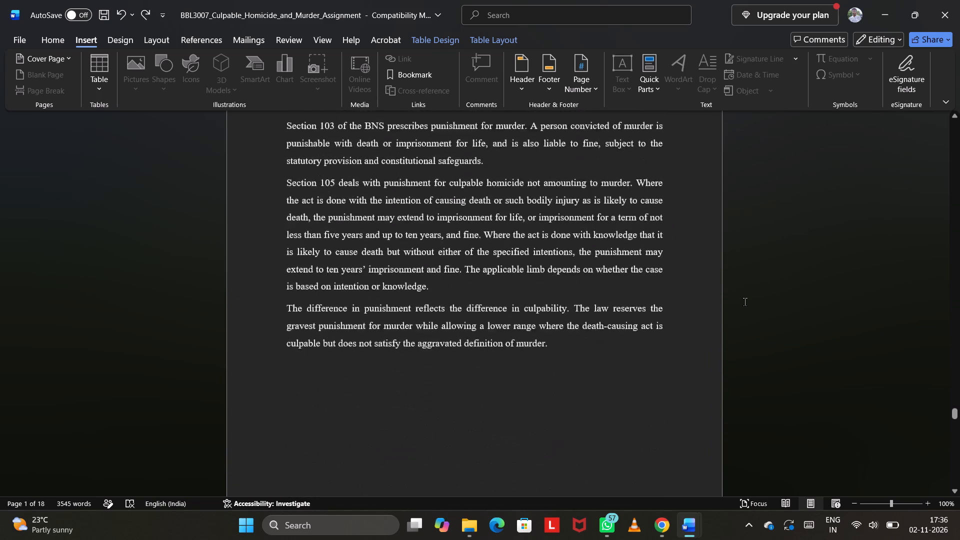
{"action": "scroll", "coordinate": [744, 301], "scroll_direction": "down", "scroll_amount": 4}
{"action": "scroll", "coordinate": [744, 301], "scroll_direction": "up", "scroll_amount": 16}
{"action": "scroll", "coordinate": [744, 301], "scroll_direction": "up", "scroll_amount": 20}
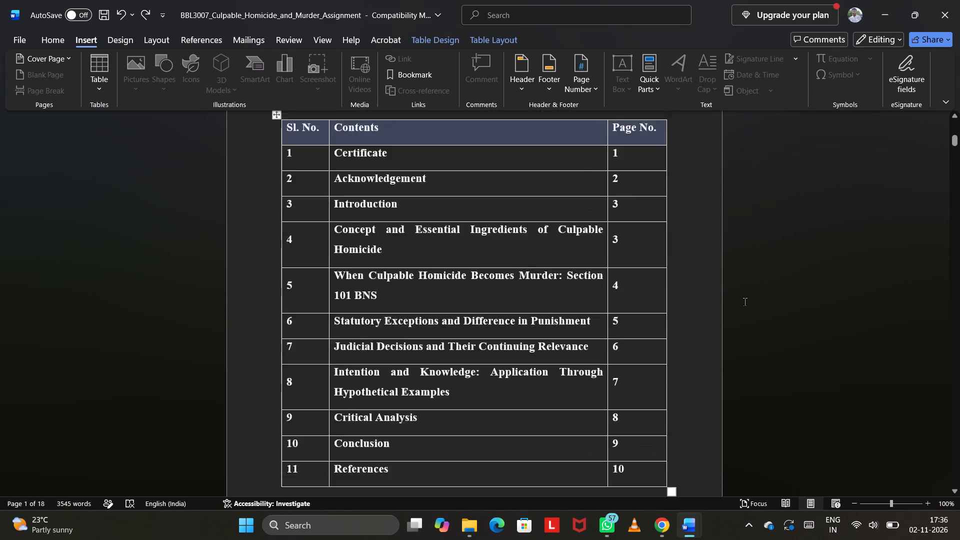
Clear the page numbers of the Certificate, Acknowledgement and Introduction rows in the index table.
{"action": "left_click", "coordinate": [624, 281]}
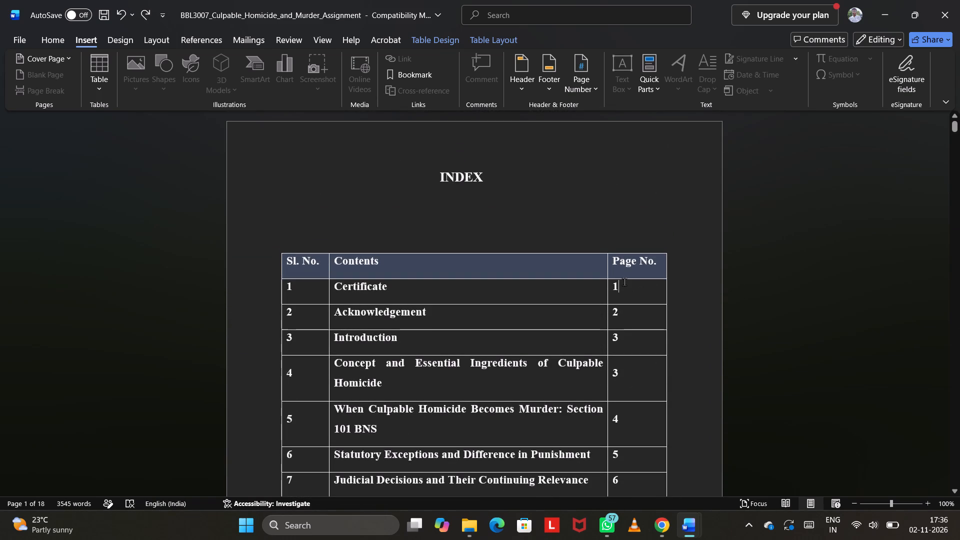
{"action": "key", "text": "BackSpace"}
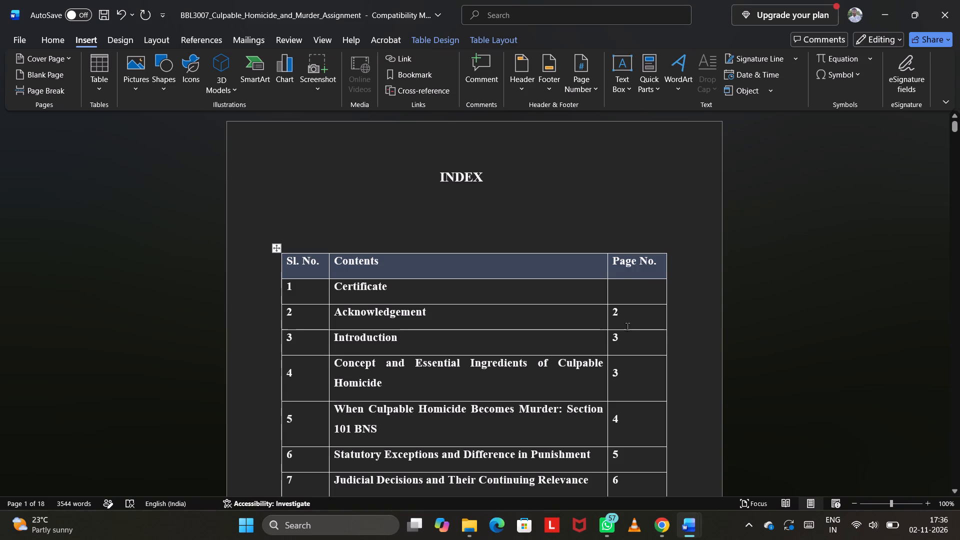
{"action": "left_click", "coordinate": [625, 316]}
{"action": "key", "text": "BackSpace"}
{"action": "left_click", "coordinate": [634, 339]}
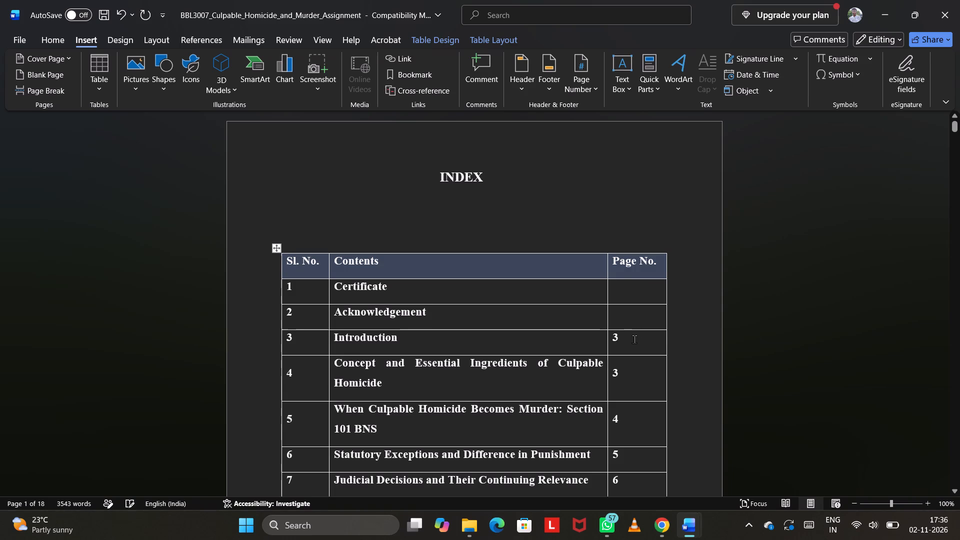
{"action": "key", "text": "BackSpace"}
Clear the page numbers of the References, Conclusion, Critical Analysis and Intention and Knowledge rows in the index table.
{"action": "scroll", "coordinate": [643, 408], "scroll_direction": "down", "scroll_amount": 1}
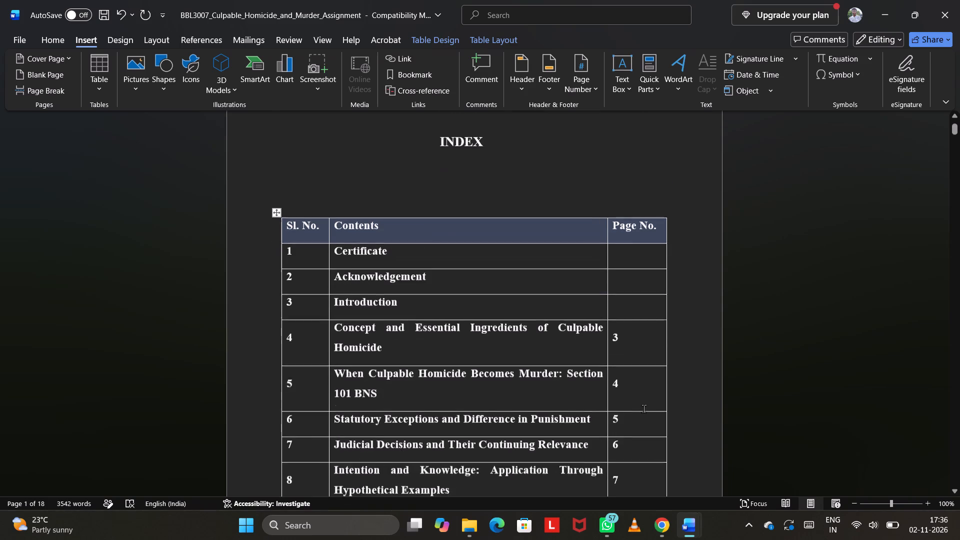
{"action": "scroll", "coordinate": [643, 408], "scroll_direction": "down", "scroll_amount": 1}
{"action": "left_click", "coordinate": [631, 477]}
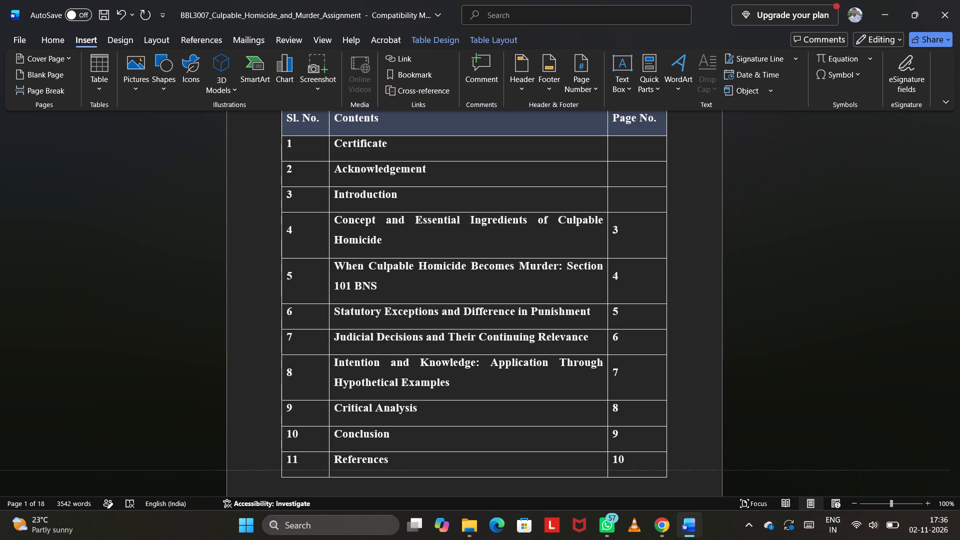
{"action": "left_click", "coordinate": [630, 463]}
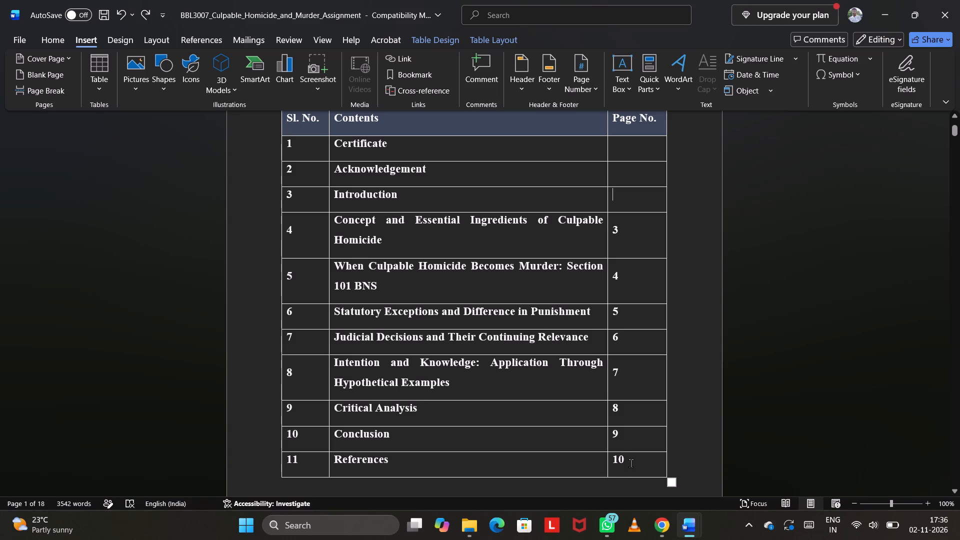
{"action": "key", "text": "BackSpace"}
{"action": "key", "text": "BackSpace"}
{"action": "key", "text": "Up"}
{"action": "key", "text": "BackSpace"}
{"action": "key", "text": "Right"}
{"action": "key", "text": "BackSpace"}
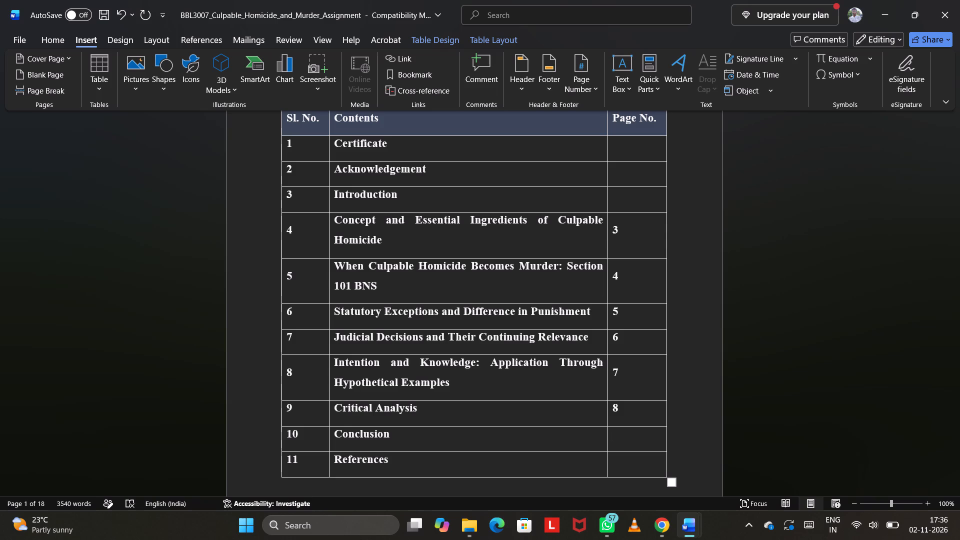
{"action": "key", "text": "Up"}
{"action": "key", "text": "Right"}
{"action": "key", "text": "BackSpace"}
{"action": "key", "text": "Up"}
{"action": "key", "text": "Right"}
{"action": "key", "text": "BackSpace"}
Clear the remaining page numbers in the index table, from the Judicial Decisions row up to the Concept and Essential Ingredients row.
{"action": "key", "text": "Up"}
{"action": "key", "text": "Right"}
{"action": "key", "text": "BackSpace"}
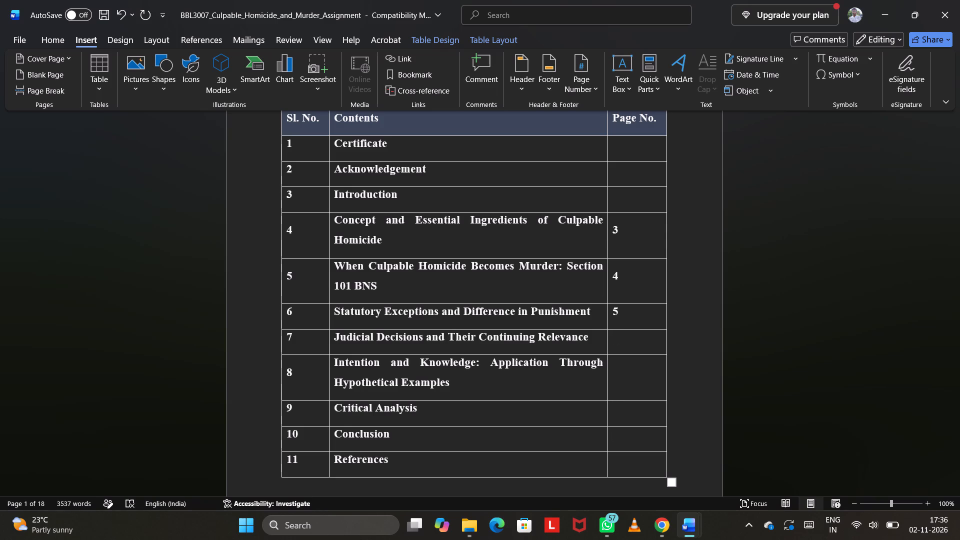
{"action": "key", "text": "Up"}
{"action": "key", "text": "Right"}
{"action": "key", "text": "BackSpace"}
{"action": "key", "text": "Up"}
{"action": "key", "text": "Right"}
{"action": "key", "text": "BackSpace"}
{"action": "key", "text": "Up"}
{"action": "key", "text": "Right"}
{"action": "key", "text": "BackSpace"}
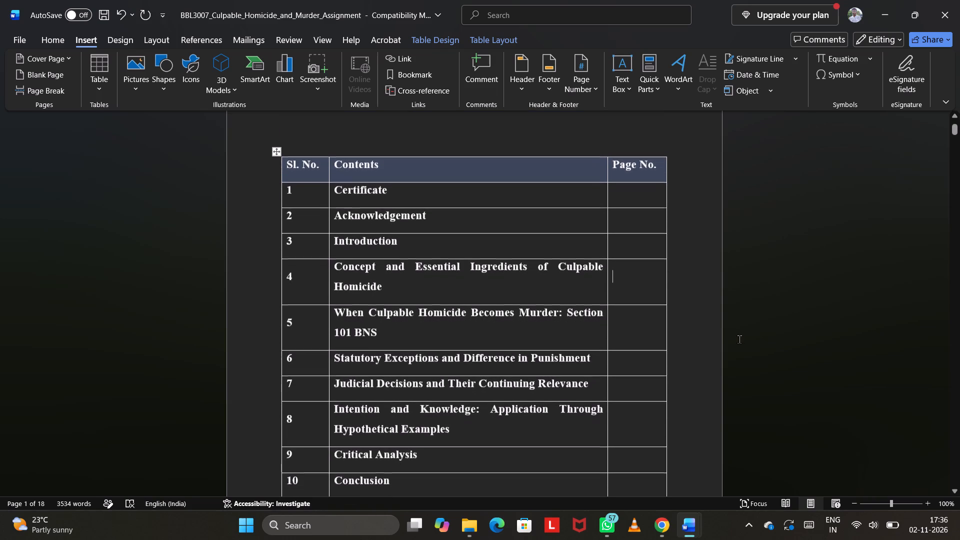
Delete the Page No. heading from the index table's header row.
{"action": "scroll", "coordinate": [739, 339], "scroll_direction": "up", "scroll_amount": 1}
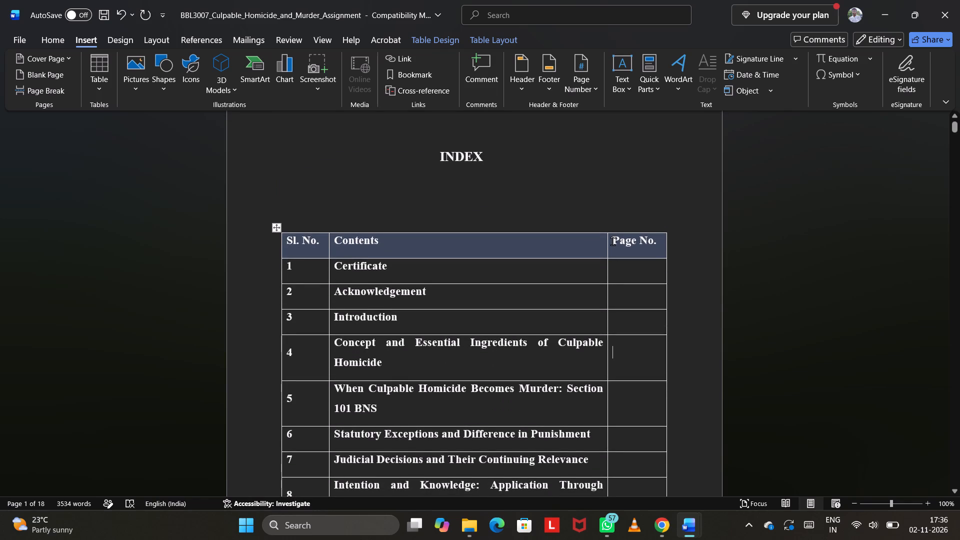
{"action": "left_click_drag", "start_coordinate": [612, 241], "coordinate": [662, 241]}
{"action": "key", "text": "BackSpace"}
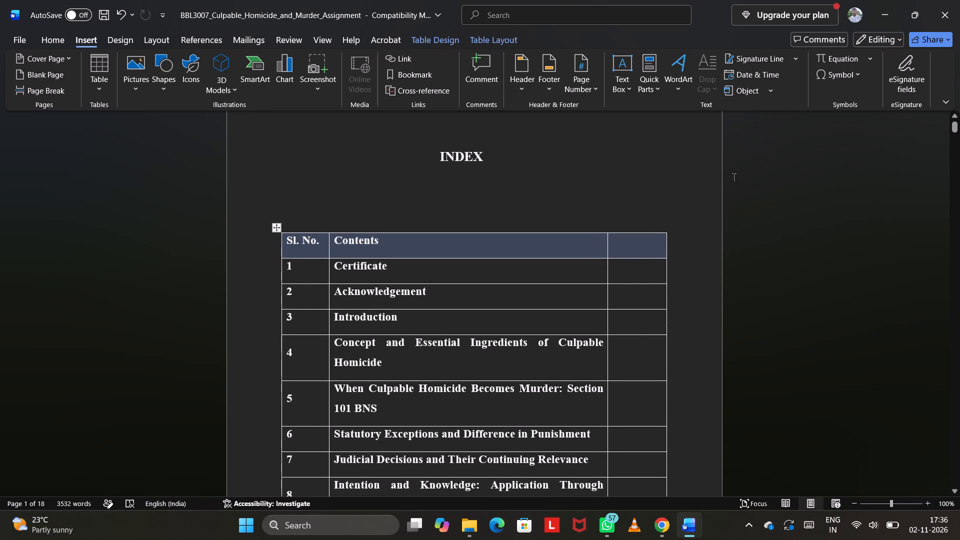
Widen the index table's Contents column over the emptied page number column, leaving that column only a narrow strip.
{"action": "left_click", "coordinate": [607, 244]}
{"action": "left_click_drag", "start_coordinate": [607, 244], "coordinate": [675, 257]}
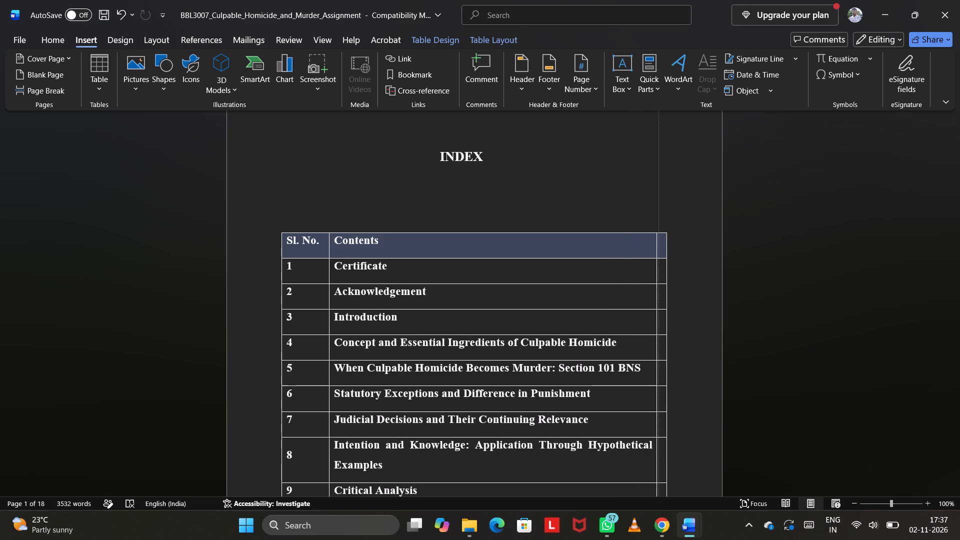
{"action": "left_click_drag", "start_coordinate": [675, 257], "coordinate": [670, 277]}
{"action": "left_click_drag", "start_coordinate": [670, 277], "coordinate": [674, 278]}
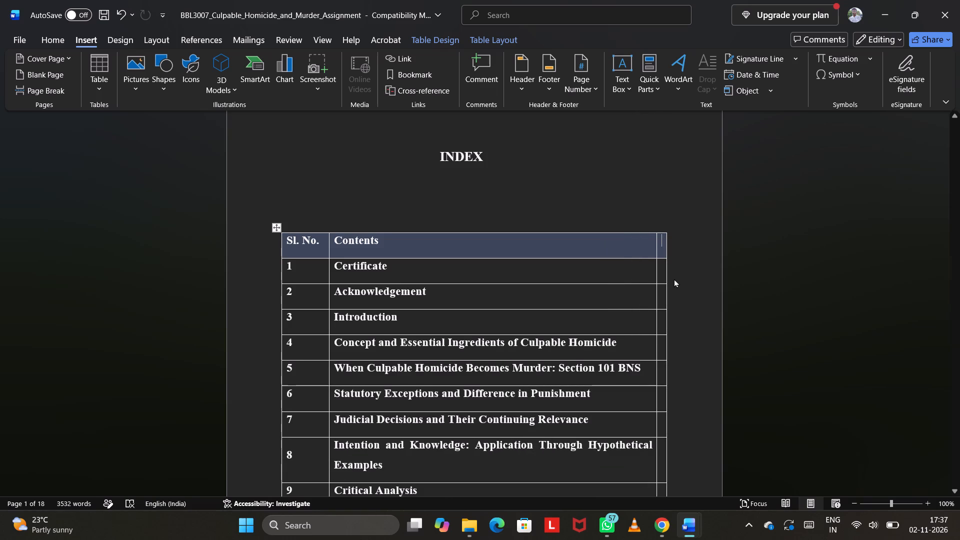
{"action": "left_click", "coordinate": [661, 172]}
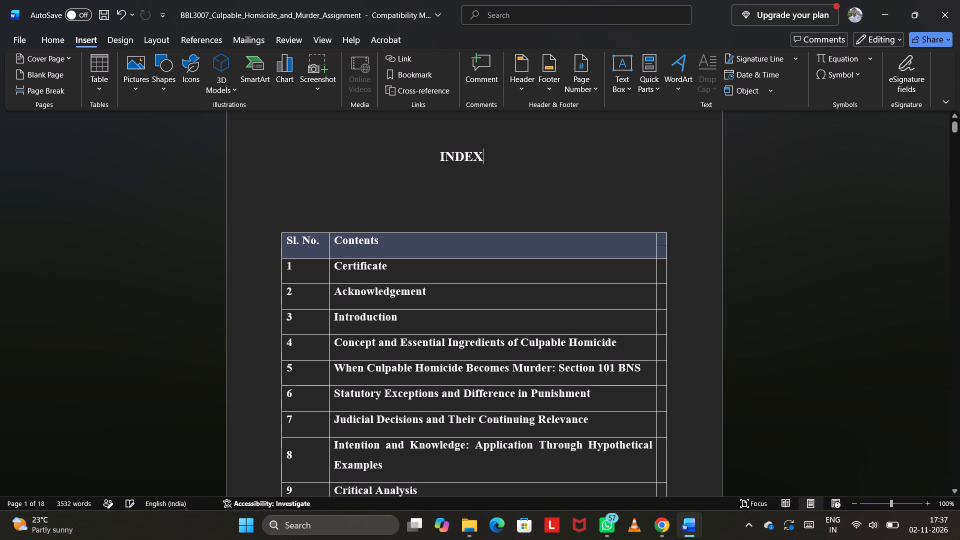
Increase the height of the References row at the bottom of the index table by moving its lower border down.
{"action": "scroll", "coordinate": [688, 192], "scroll_direction": "down", "scroll_amount": 2}
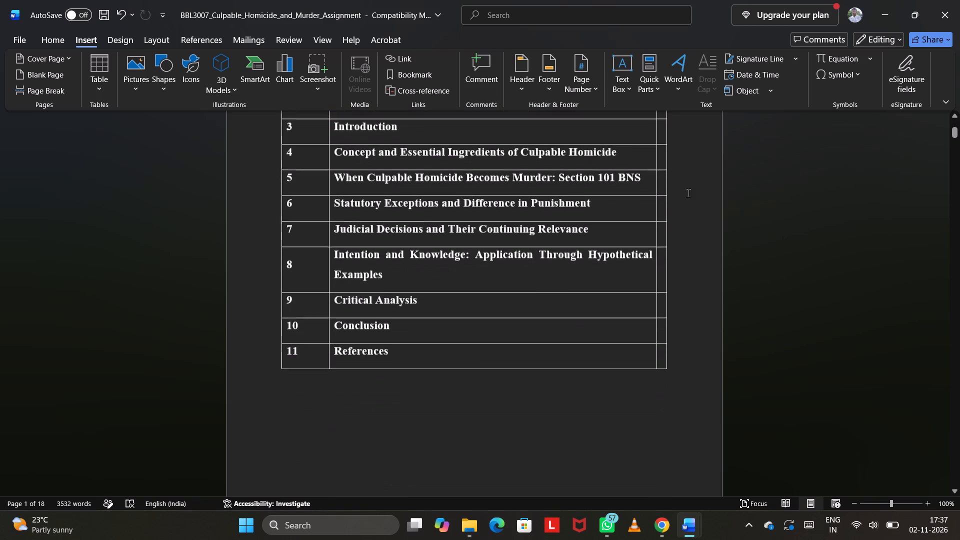
{"action": "scroll", "coordinate": [688, 192], "scroll_direction": "down", "scroll_amount": 1}
{"action": "left_click", "coordinate": [532, 367]}
{"action": "left_click_drag", "start_coordinate": [532, 367], "coordinate": [536, 395]}
{"action": "left_click", "coordinate": [557, 440]}
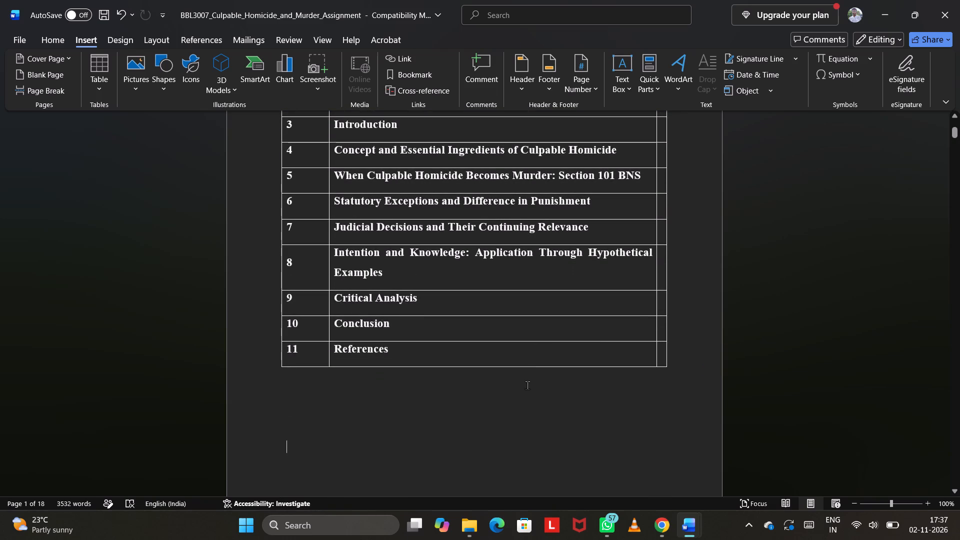
{"action": "left_click", "coordinate": [543, 372]}
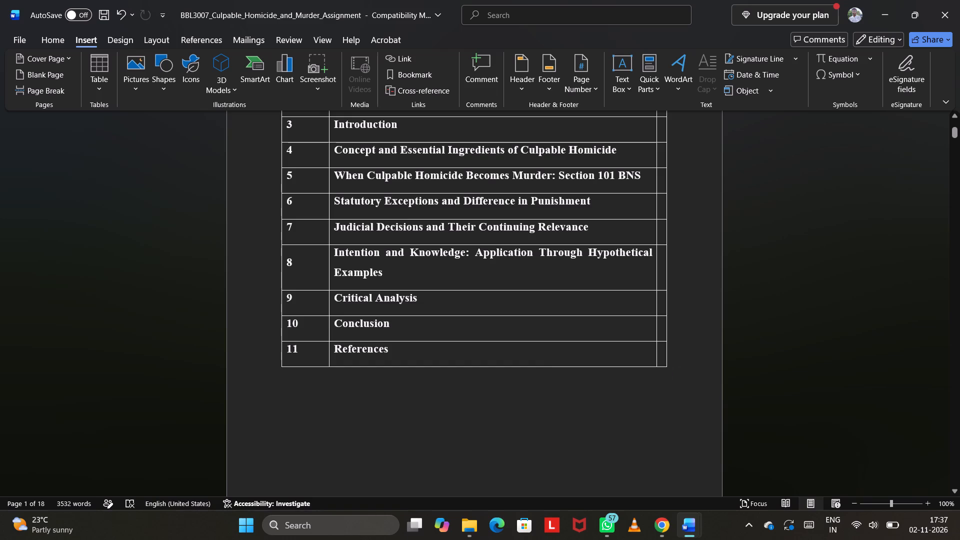
{"action": "left_click", "coordinate": [548, 365]}
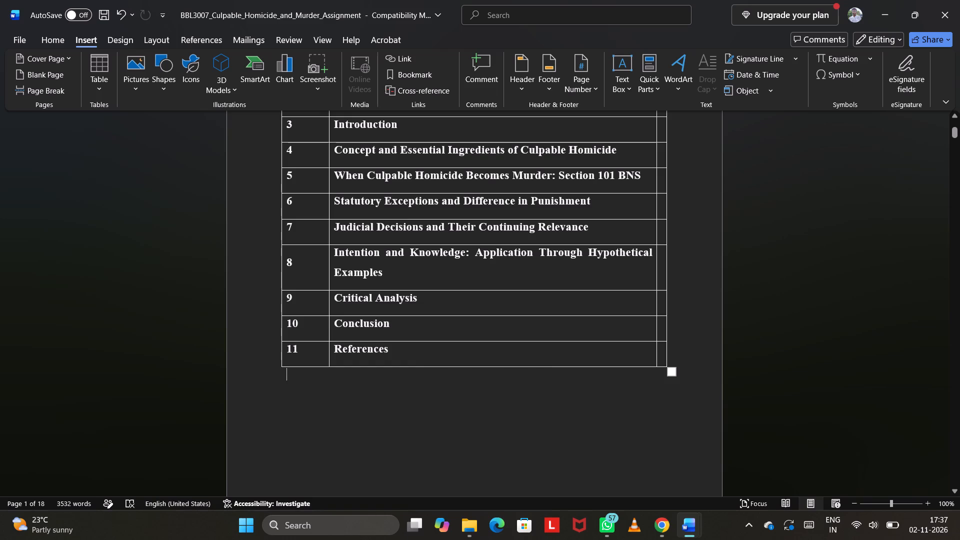
{"action": "left_click", "coordinate": [548, 365]}
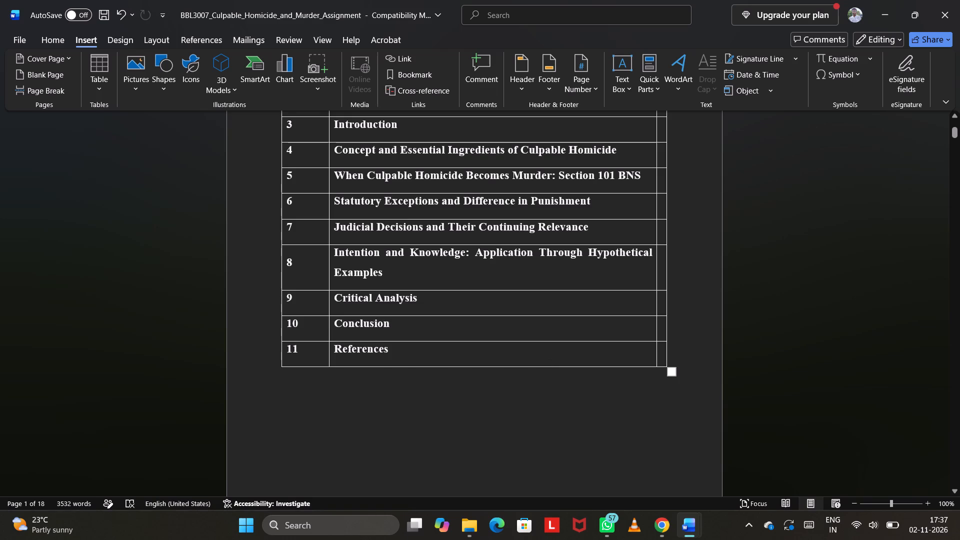
{"action": "left_click", "coordinate": [548, 366]}
{"action": "left_click_drag", "start_coordinate": [548, 366], "coordinate": [548, 405]}
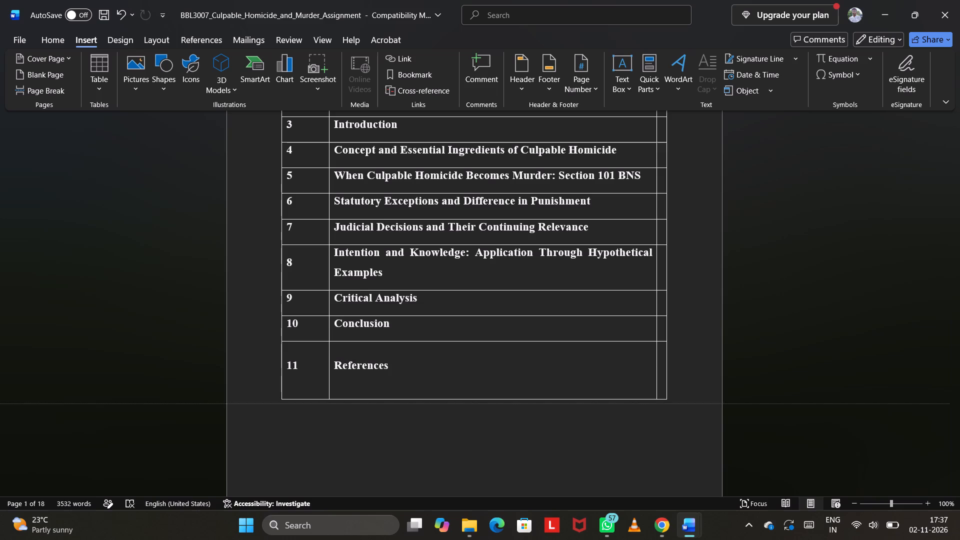
{"action": "left_click_drag", "start_coordinate": [548, 405], "coordinate": [560, 380]}
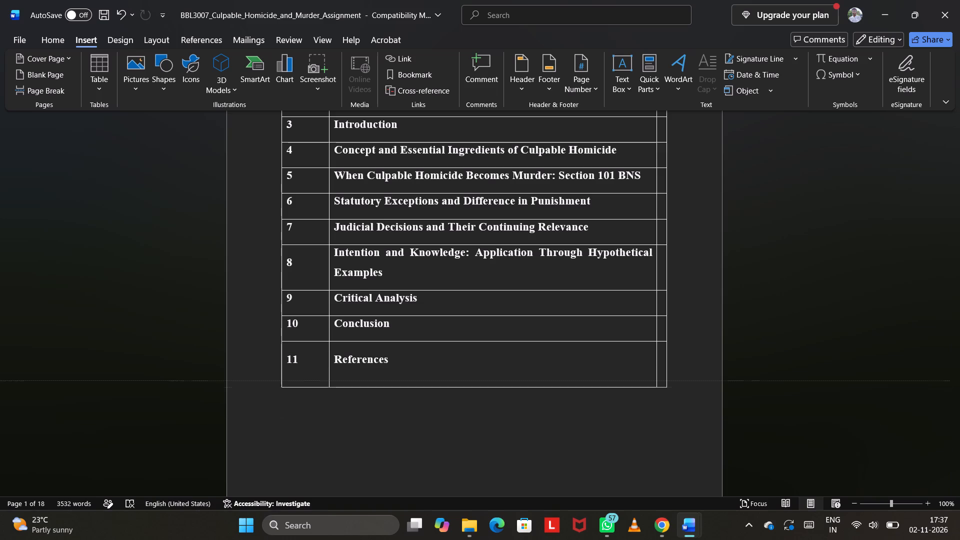
{"action": "left_click_drag", "start_coordinate": [560, 380], "coordinate": [560, 386]}
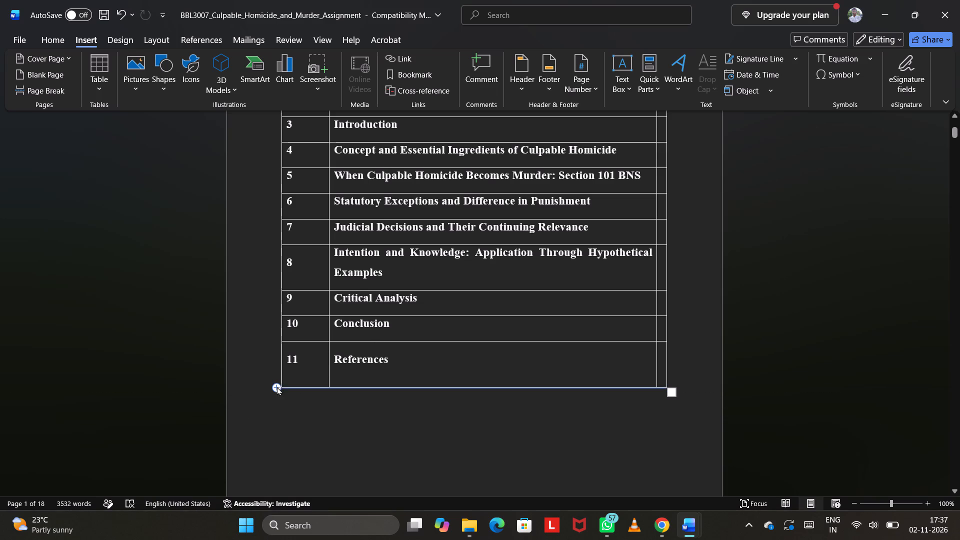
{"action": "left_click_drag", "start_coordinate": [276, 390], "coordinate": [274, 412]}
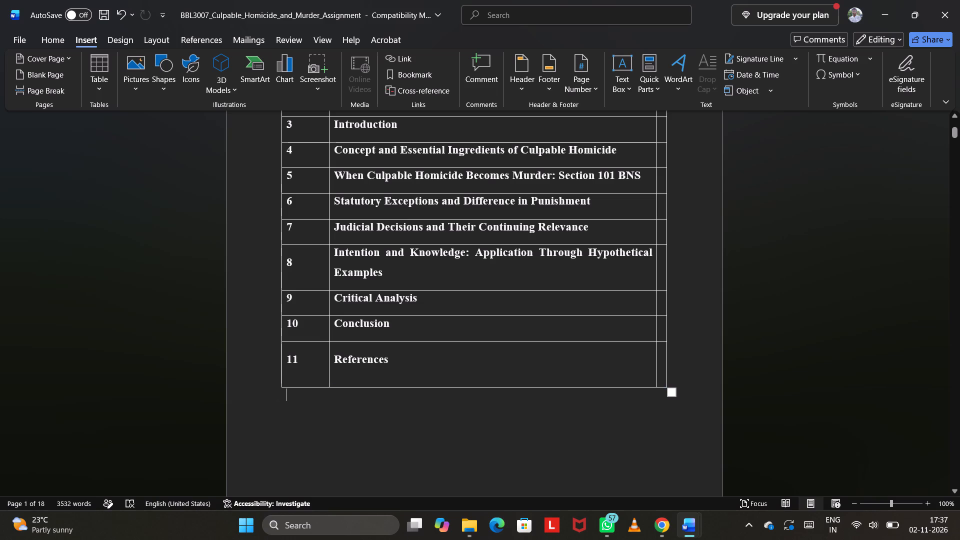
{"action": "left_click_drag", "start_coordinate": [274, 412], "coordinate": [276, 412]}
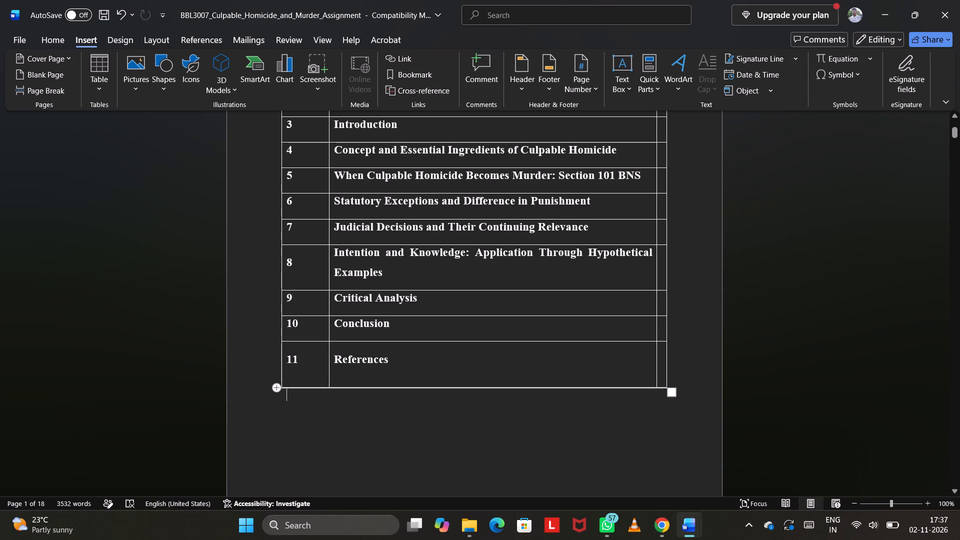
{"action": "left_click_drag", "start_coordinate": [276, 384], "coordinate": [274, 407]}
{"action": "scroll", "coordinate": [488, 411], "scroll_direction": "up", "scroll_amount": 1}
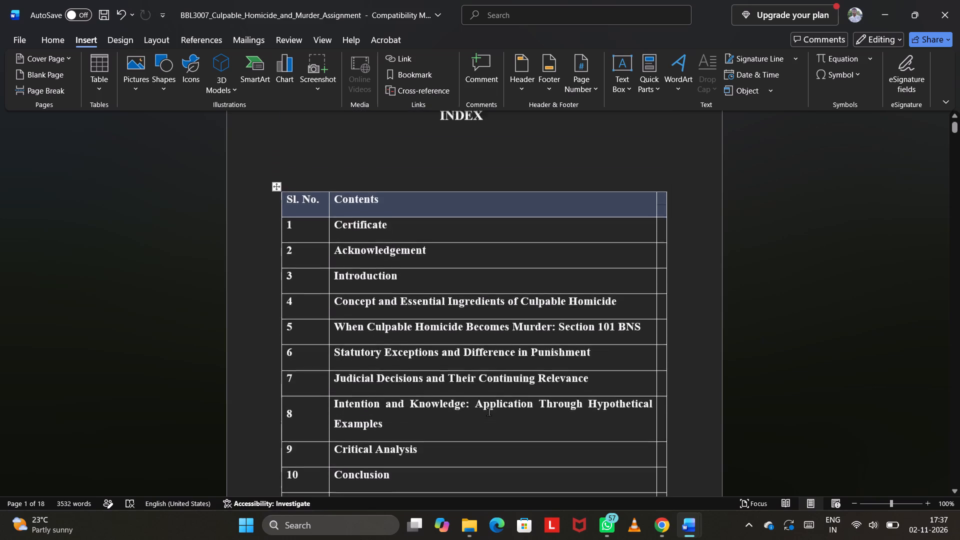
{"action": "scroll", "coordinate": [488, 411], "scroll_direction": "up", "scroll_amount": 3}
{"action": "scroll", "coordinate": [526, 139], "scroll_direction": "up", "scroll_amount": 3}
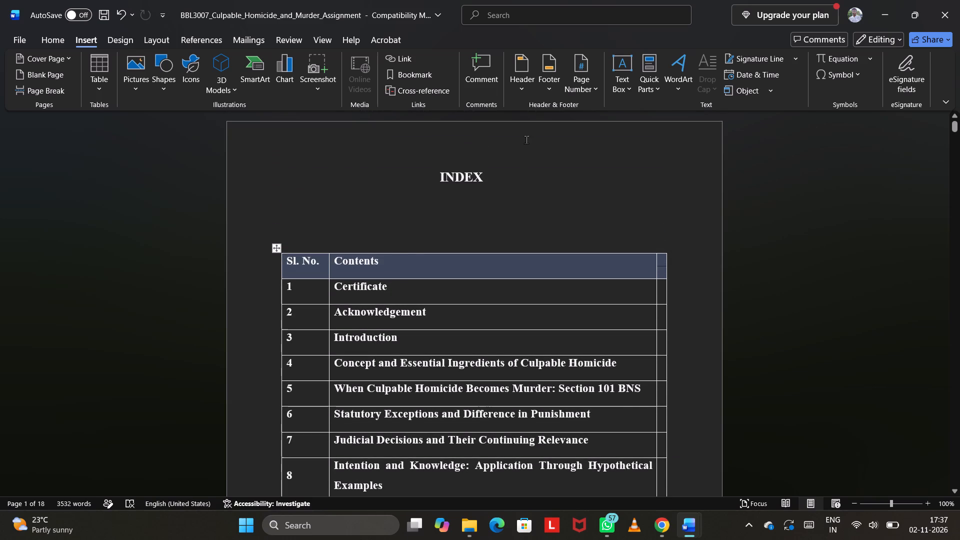
Delete the Roll No. line from the submission details on the certificate page.
{"action": "scroll", "coordinate": [526, 139], "scroll_direction": "down", "scroll_amount": 2}
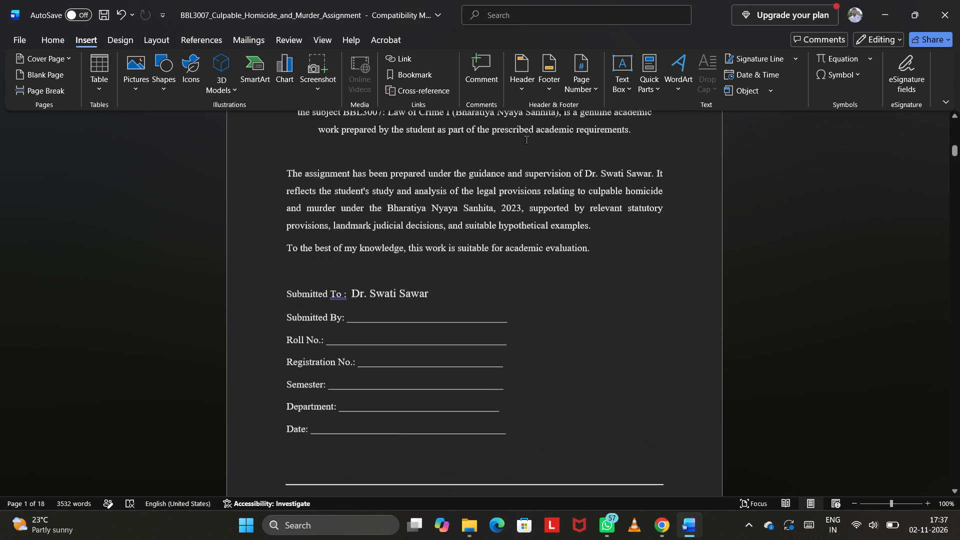
{"action": "scroll", "coordinate": [526, 139], "scroll_direction": "down", "scroll_amount": 3}
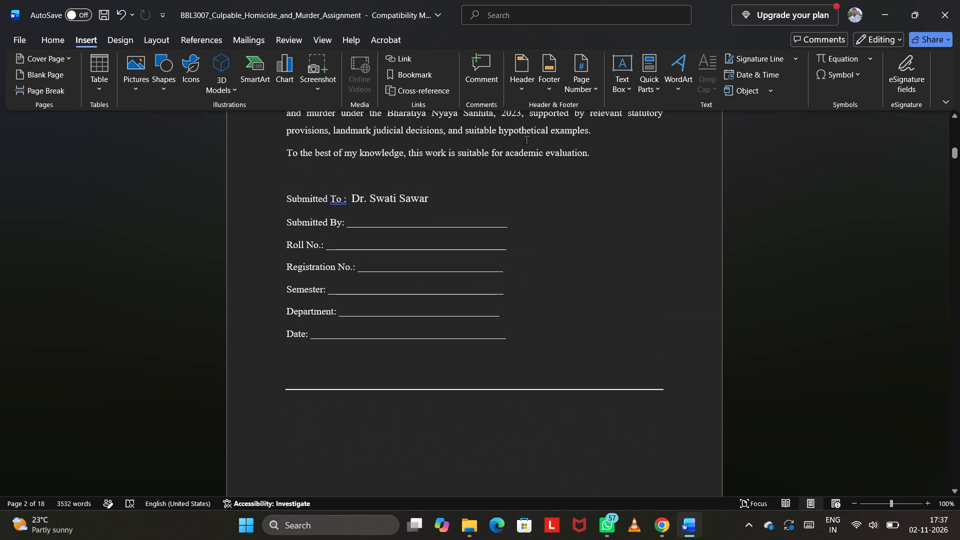
{"action": "scroll", "coordinate": [526, 139], "scroll_direction": "right", "scroll_amount": 1}
{"action": "scroll", "coordinate": [526, 139], "scroll_direction": "down", "scroll_amount": 1}
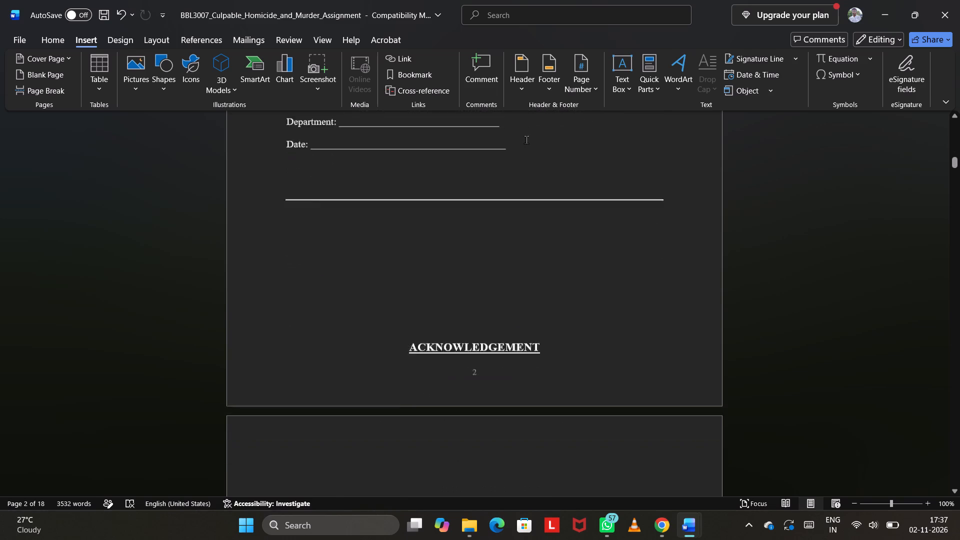
{"action": "scroll", "coordinate": [526, 139], "scroll_direction": "down", "scroll_amount": 1}
{"action": "scroll", "coordinate": [526, 139], "scroll_direction": "up", "scroll_amount": 5}
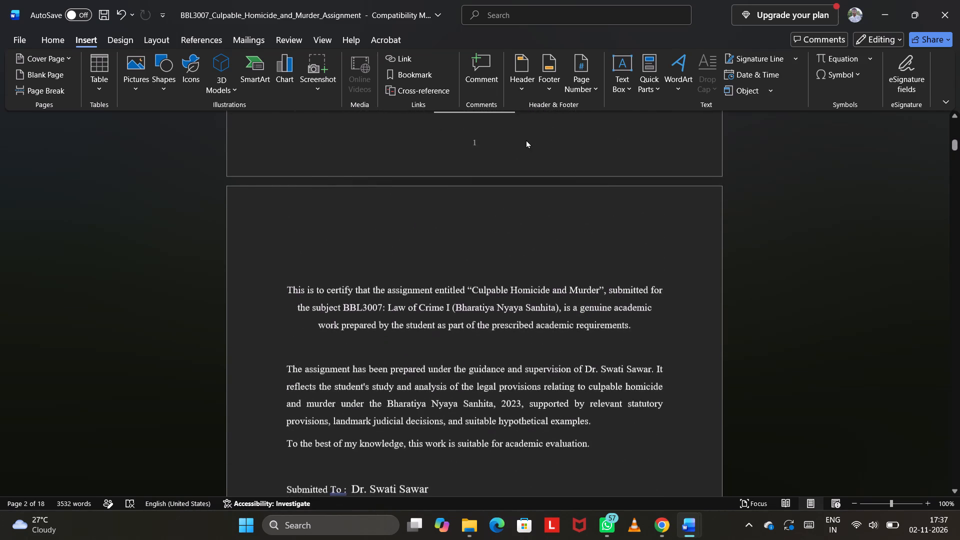
{"action": "scroll", "coordinate": [526, 139], "scroll_direction": "down", "scroll_amount": 2}
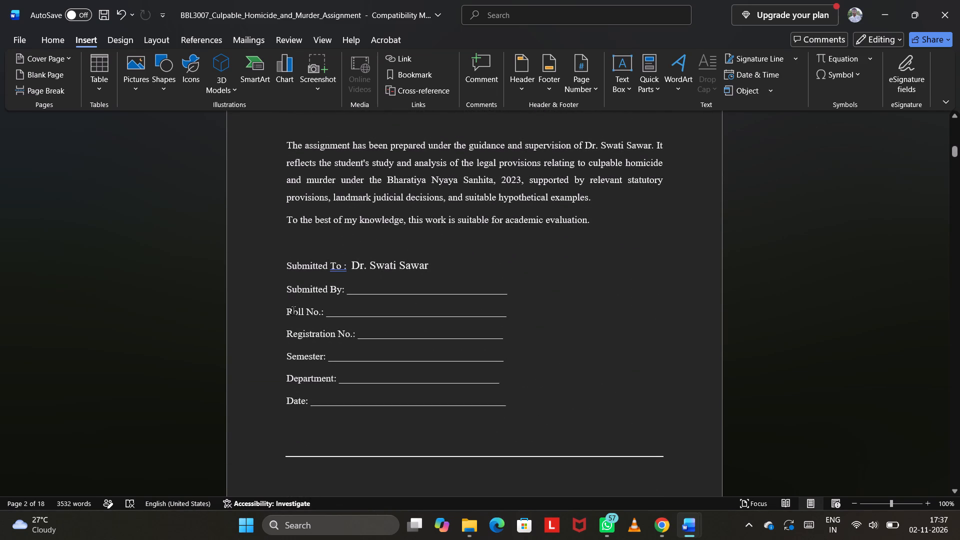
{"action": "left_click_drag", "start_coordinate": [285, 313], "coordinate": [471, 304]}
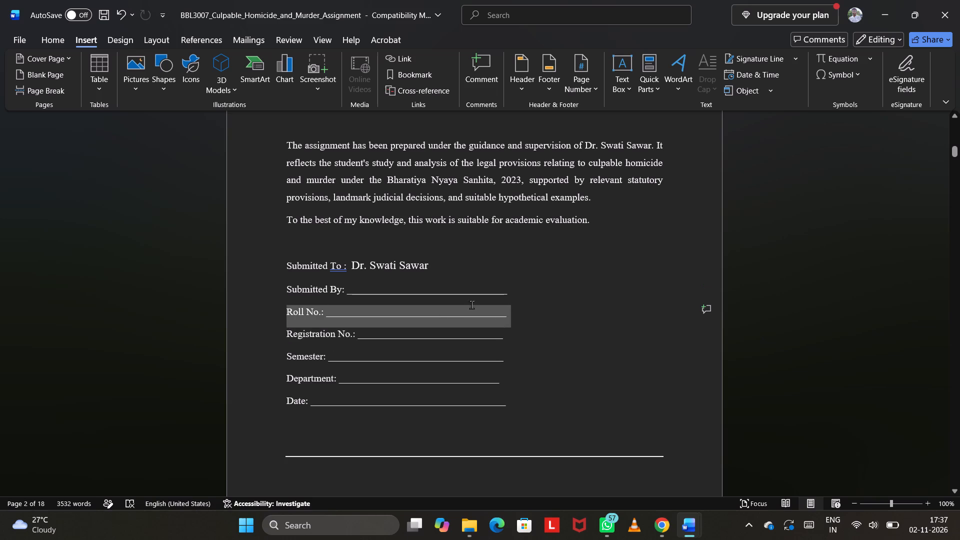
{"action": "left_click_drag", "start_coordinate": [471, 304], "coordinate": [502, 313]}
{"action": "key", "text": "BackSpace"}
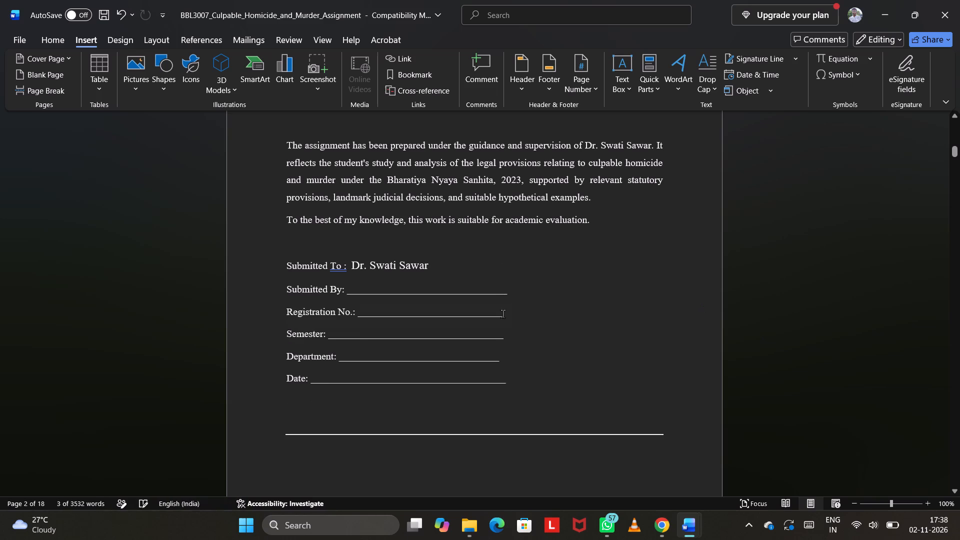
Examine the pages after the certificate, from the acknowledgement to the Introduction, including the empty space on page 4.
{"action": "scroll", "coordinate": [606, 364], "scroll_direction": "down", "scroll_amount": 2}
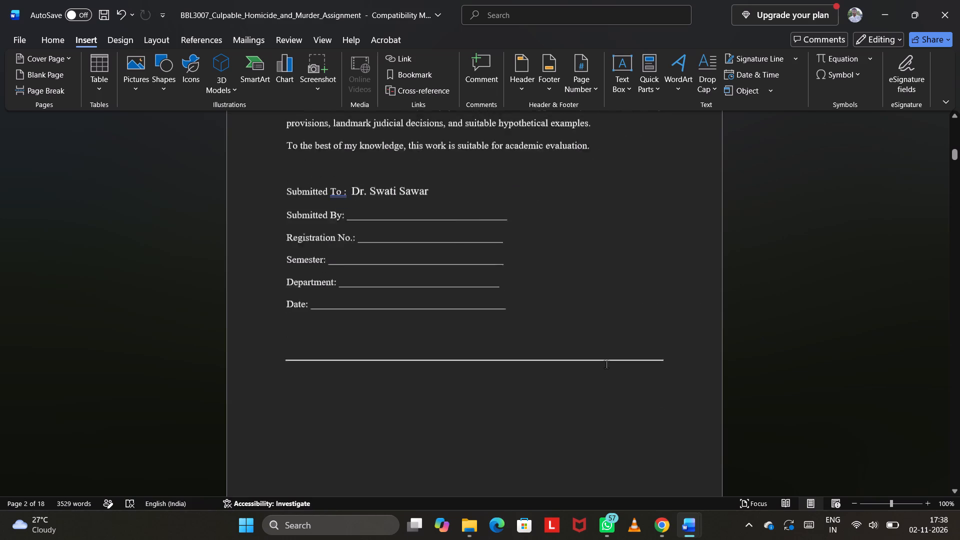
{"action": "scroll", "coordinate": [606, 364], "scroll_direction": "down", "scroll_amount": 8}
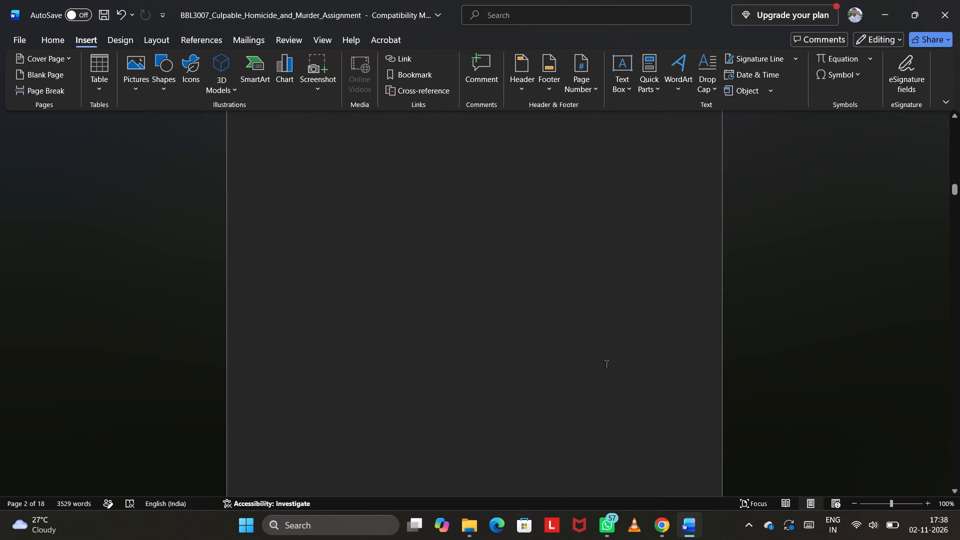
{"action": "scroll", "coordinate": [606, 364], "scroll_direction": "down", "scroll_amount": 4}
{"action": "scroll", "coordinate": [606, 364], "scroll_direction": "up", "scroll_amount": 2}
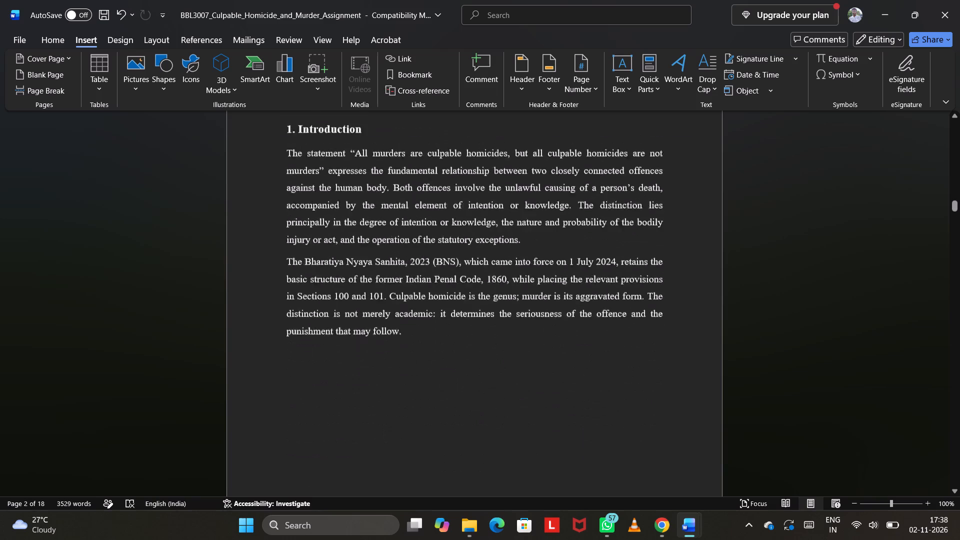
{"action": "scroll", "coordinate": [606, 364], "scroll_direction": "up", "scroll_amount": 2}
{"action": "scroll", "coordinate": [606, 364], "scroll_direction": "down", "scroll_amount": 1}
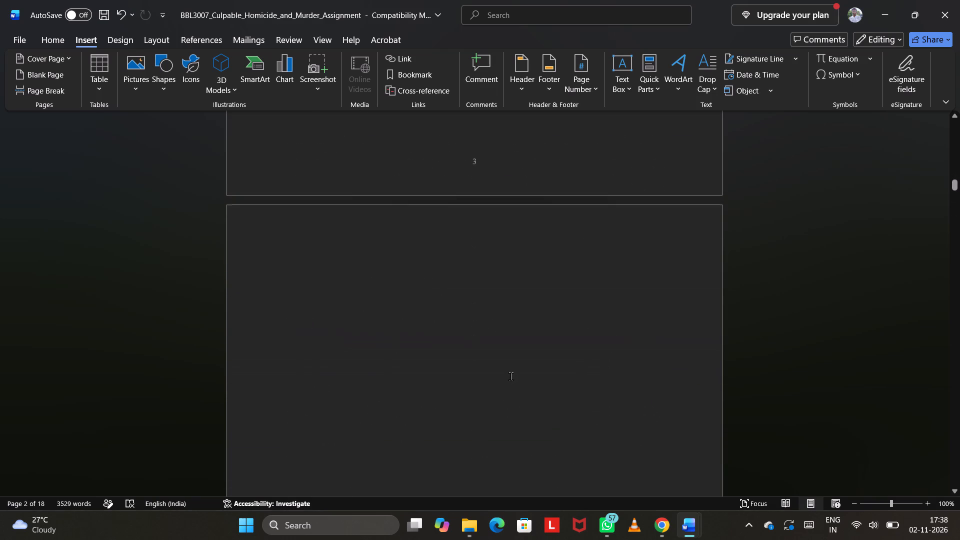
{"action": "left_click", "coordinate": [510, 376]}
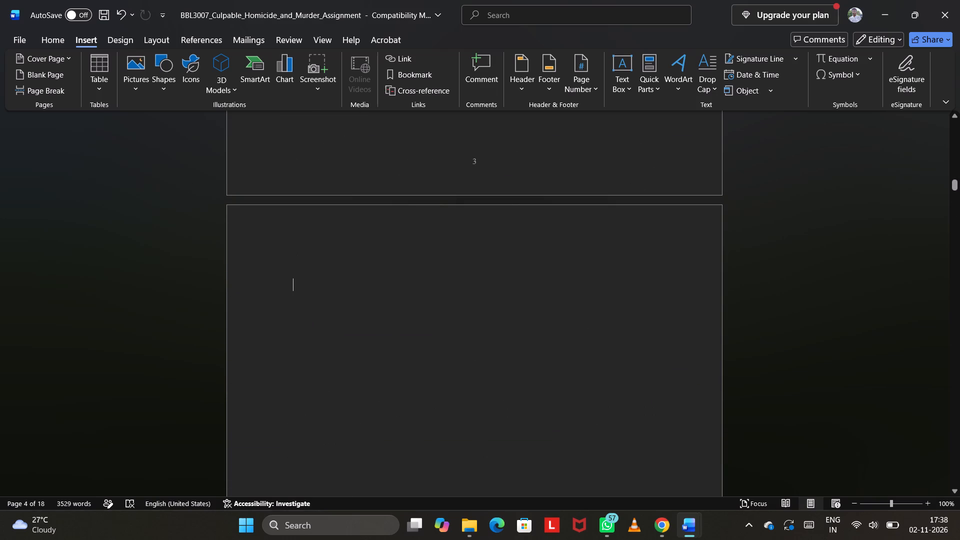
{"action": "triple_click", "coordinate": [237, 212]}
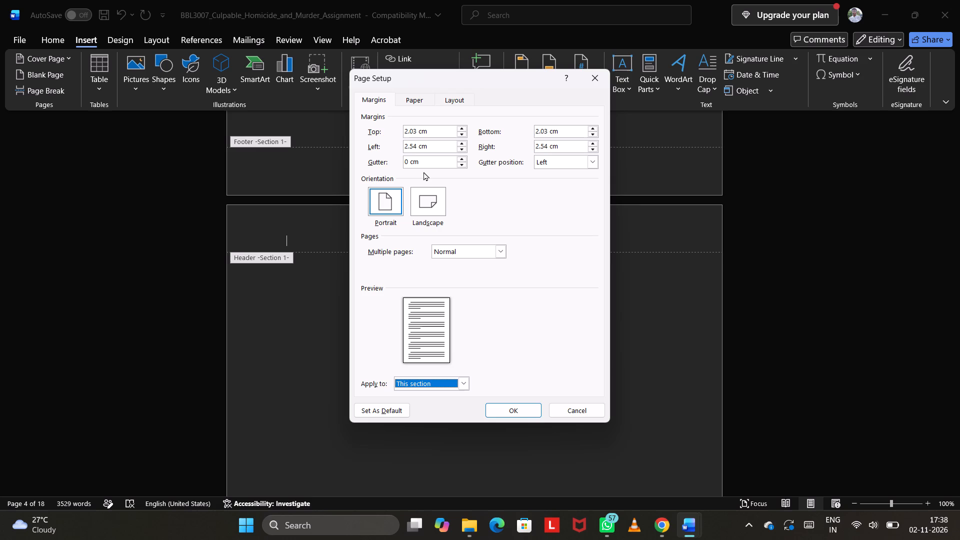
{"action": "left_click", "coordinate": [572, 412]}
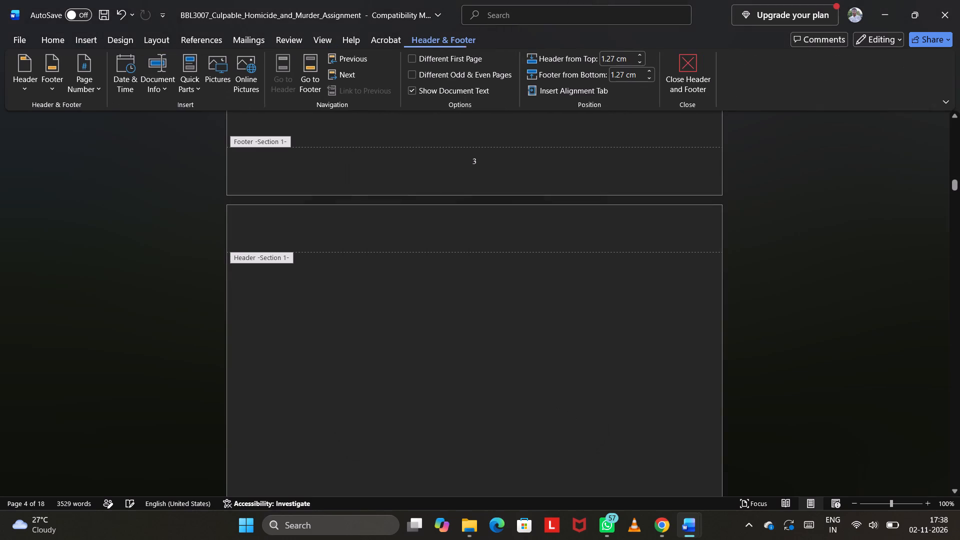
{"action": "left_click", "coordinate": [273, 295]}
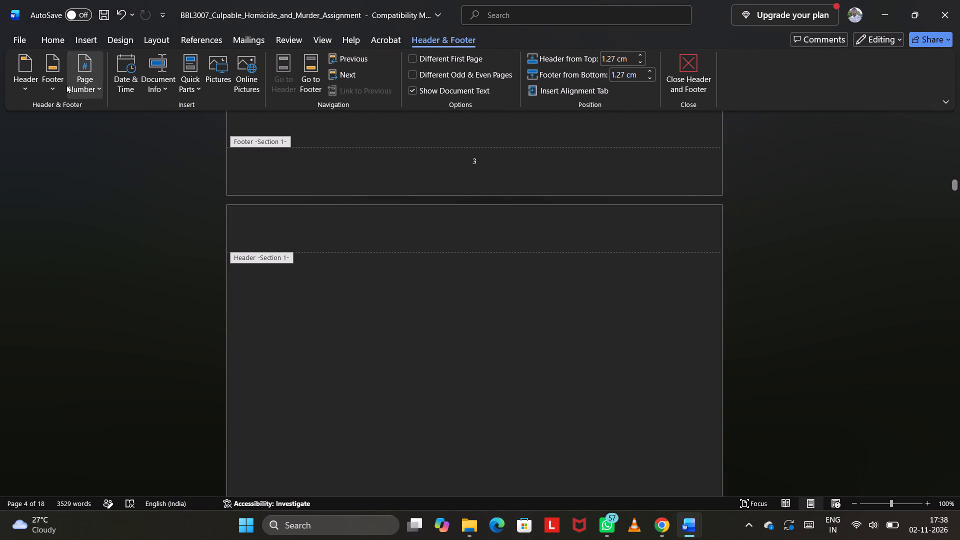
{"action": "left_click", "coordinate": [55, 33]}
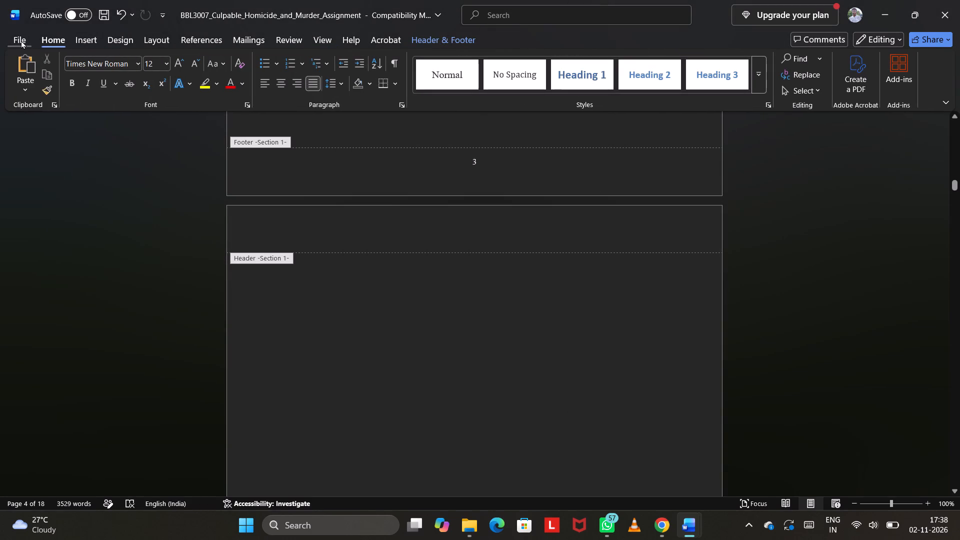
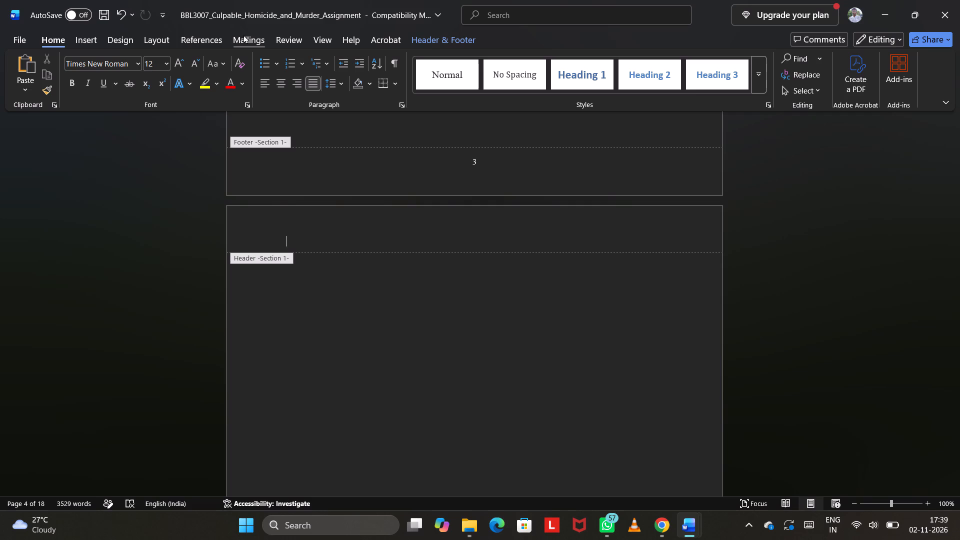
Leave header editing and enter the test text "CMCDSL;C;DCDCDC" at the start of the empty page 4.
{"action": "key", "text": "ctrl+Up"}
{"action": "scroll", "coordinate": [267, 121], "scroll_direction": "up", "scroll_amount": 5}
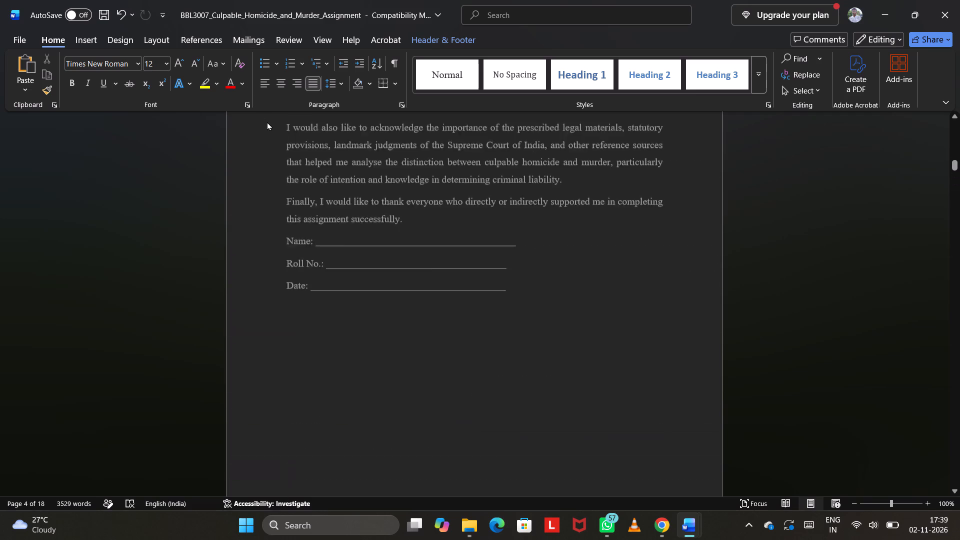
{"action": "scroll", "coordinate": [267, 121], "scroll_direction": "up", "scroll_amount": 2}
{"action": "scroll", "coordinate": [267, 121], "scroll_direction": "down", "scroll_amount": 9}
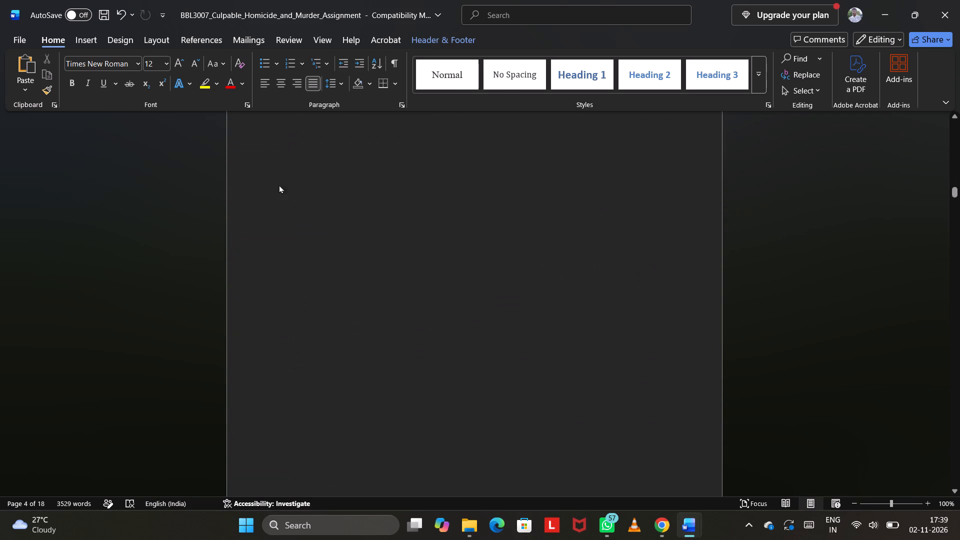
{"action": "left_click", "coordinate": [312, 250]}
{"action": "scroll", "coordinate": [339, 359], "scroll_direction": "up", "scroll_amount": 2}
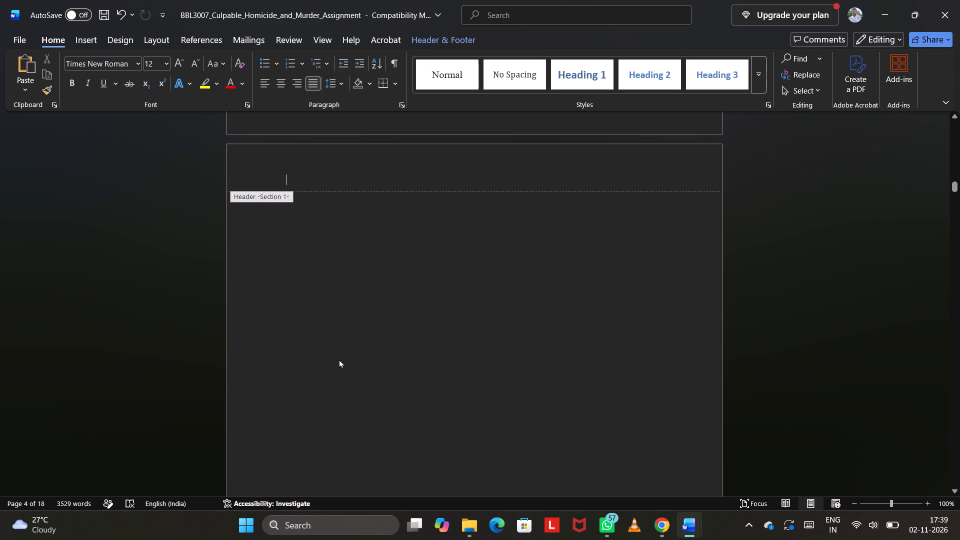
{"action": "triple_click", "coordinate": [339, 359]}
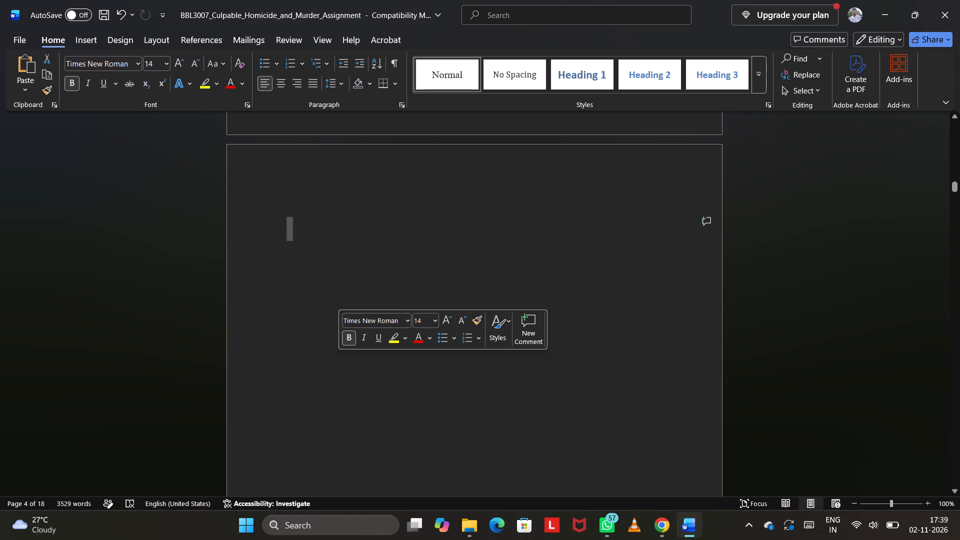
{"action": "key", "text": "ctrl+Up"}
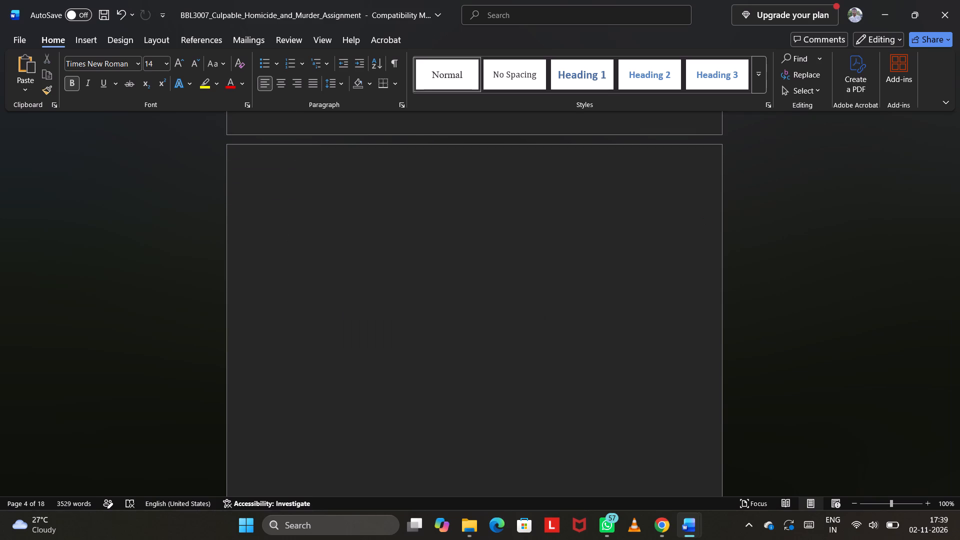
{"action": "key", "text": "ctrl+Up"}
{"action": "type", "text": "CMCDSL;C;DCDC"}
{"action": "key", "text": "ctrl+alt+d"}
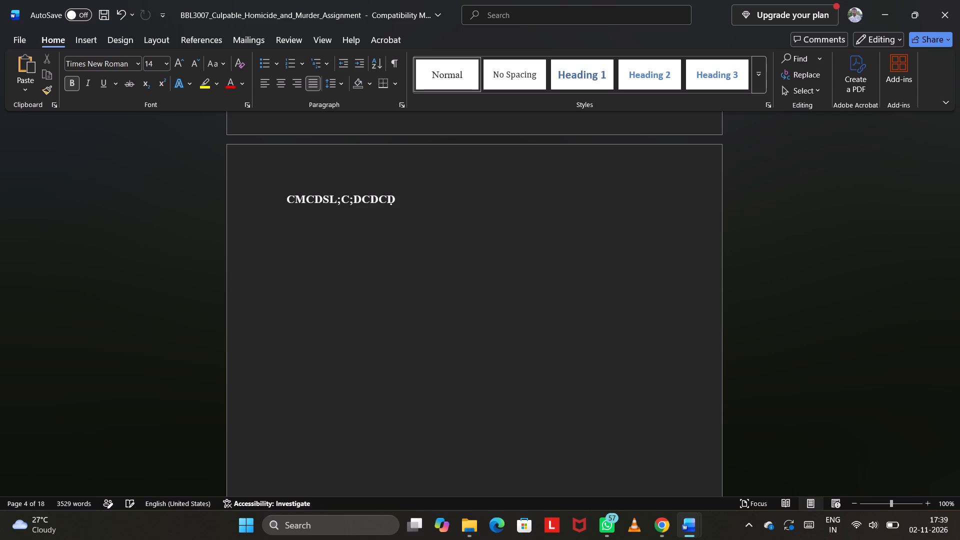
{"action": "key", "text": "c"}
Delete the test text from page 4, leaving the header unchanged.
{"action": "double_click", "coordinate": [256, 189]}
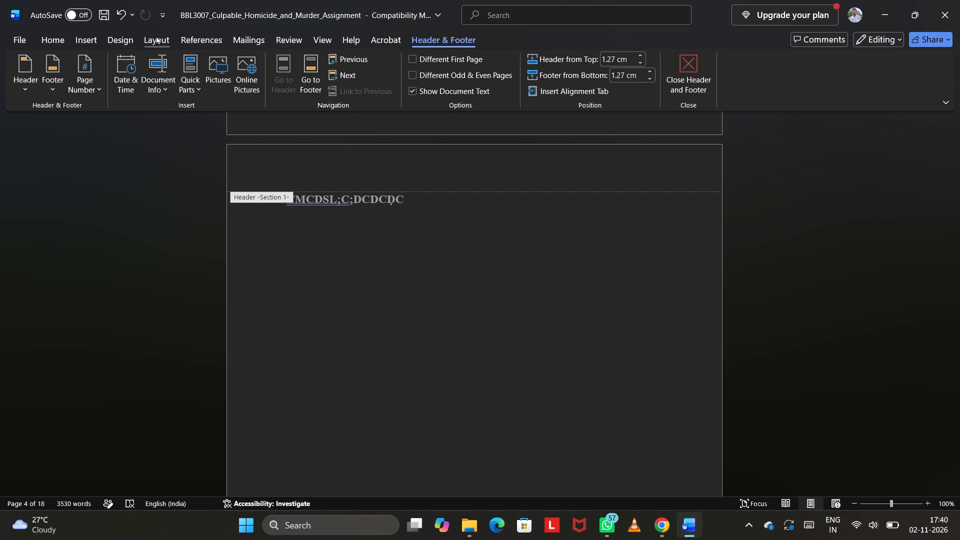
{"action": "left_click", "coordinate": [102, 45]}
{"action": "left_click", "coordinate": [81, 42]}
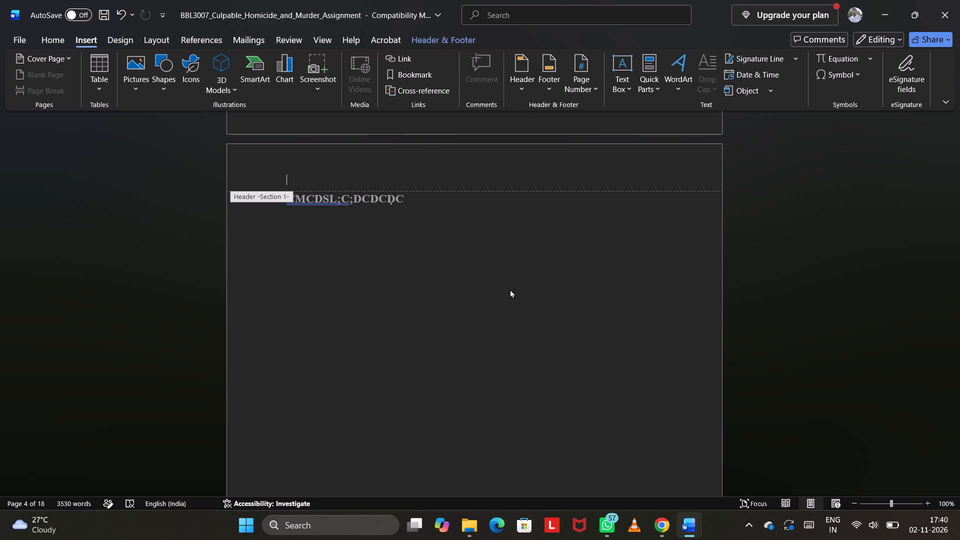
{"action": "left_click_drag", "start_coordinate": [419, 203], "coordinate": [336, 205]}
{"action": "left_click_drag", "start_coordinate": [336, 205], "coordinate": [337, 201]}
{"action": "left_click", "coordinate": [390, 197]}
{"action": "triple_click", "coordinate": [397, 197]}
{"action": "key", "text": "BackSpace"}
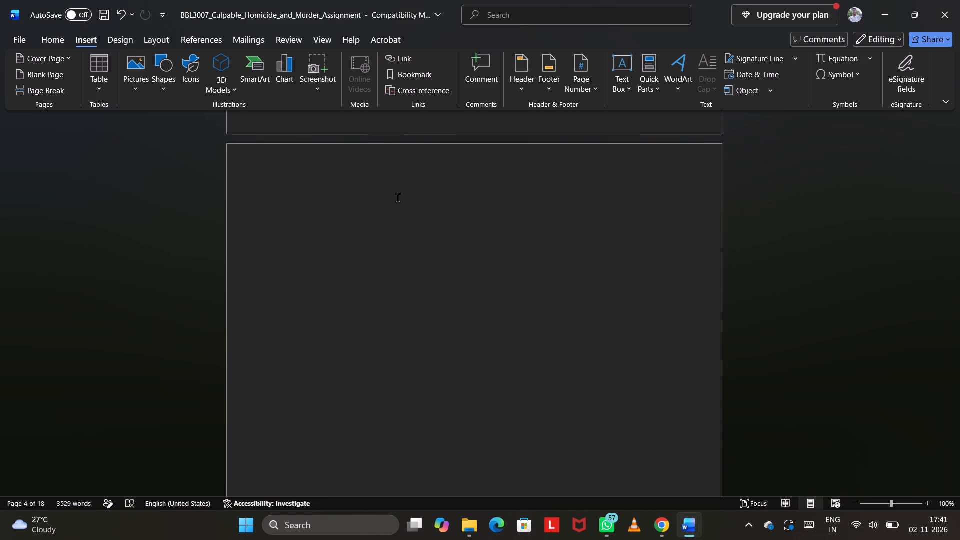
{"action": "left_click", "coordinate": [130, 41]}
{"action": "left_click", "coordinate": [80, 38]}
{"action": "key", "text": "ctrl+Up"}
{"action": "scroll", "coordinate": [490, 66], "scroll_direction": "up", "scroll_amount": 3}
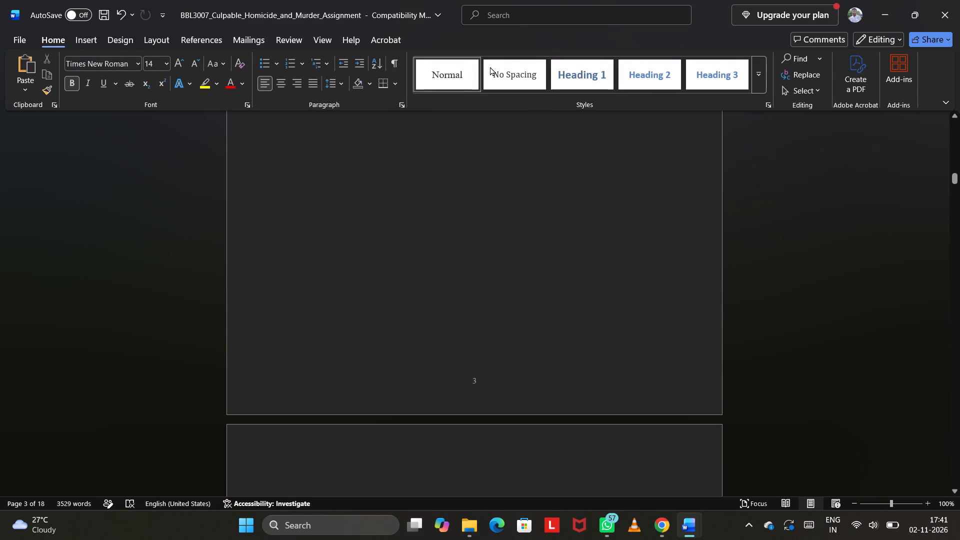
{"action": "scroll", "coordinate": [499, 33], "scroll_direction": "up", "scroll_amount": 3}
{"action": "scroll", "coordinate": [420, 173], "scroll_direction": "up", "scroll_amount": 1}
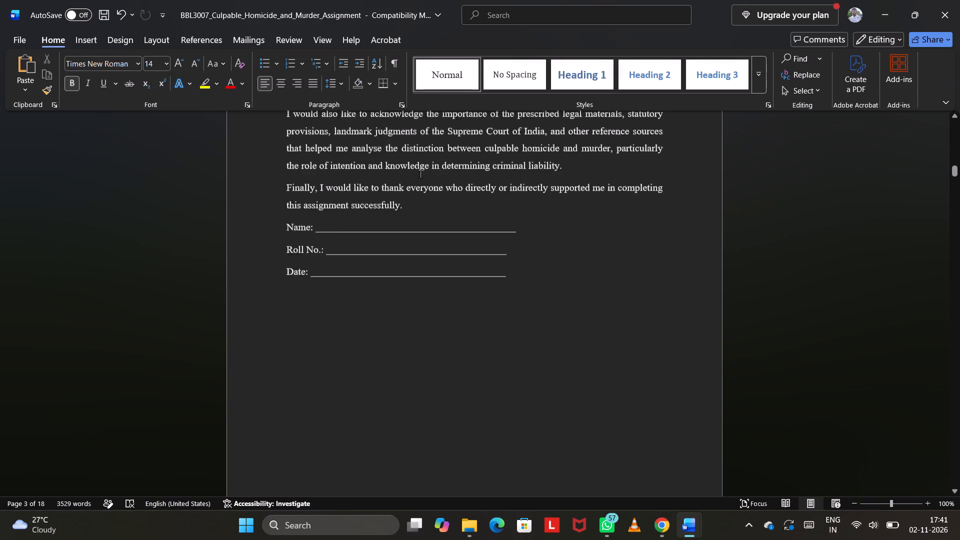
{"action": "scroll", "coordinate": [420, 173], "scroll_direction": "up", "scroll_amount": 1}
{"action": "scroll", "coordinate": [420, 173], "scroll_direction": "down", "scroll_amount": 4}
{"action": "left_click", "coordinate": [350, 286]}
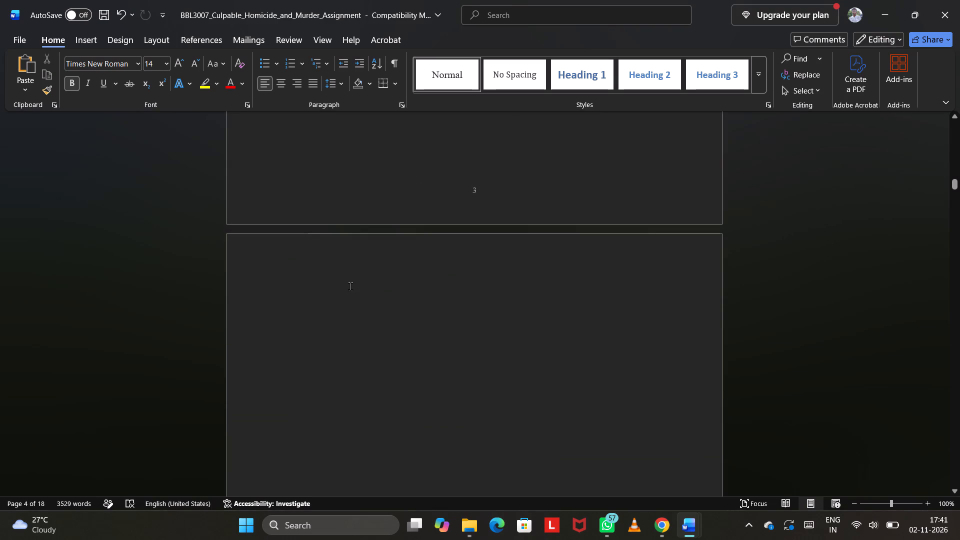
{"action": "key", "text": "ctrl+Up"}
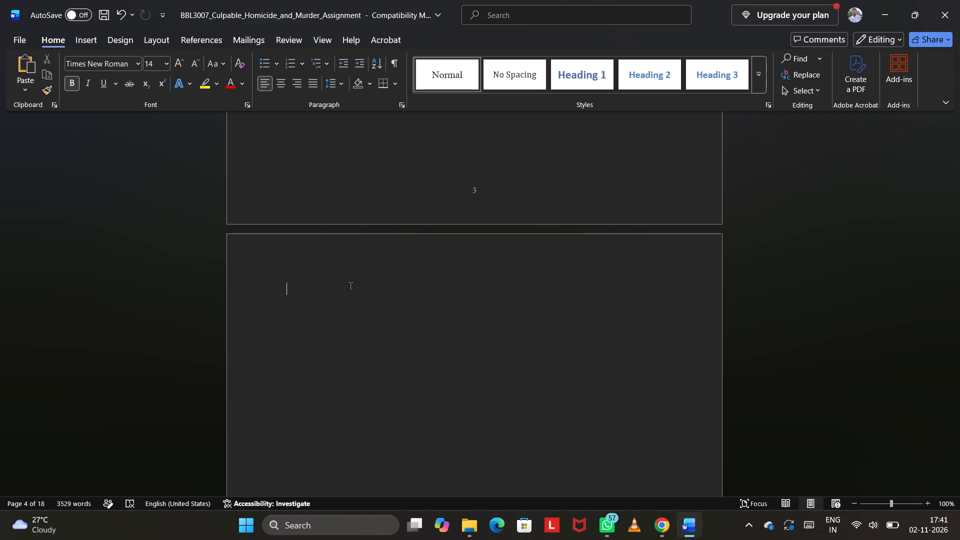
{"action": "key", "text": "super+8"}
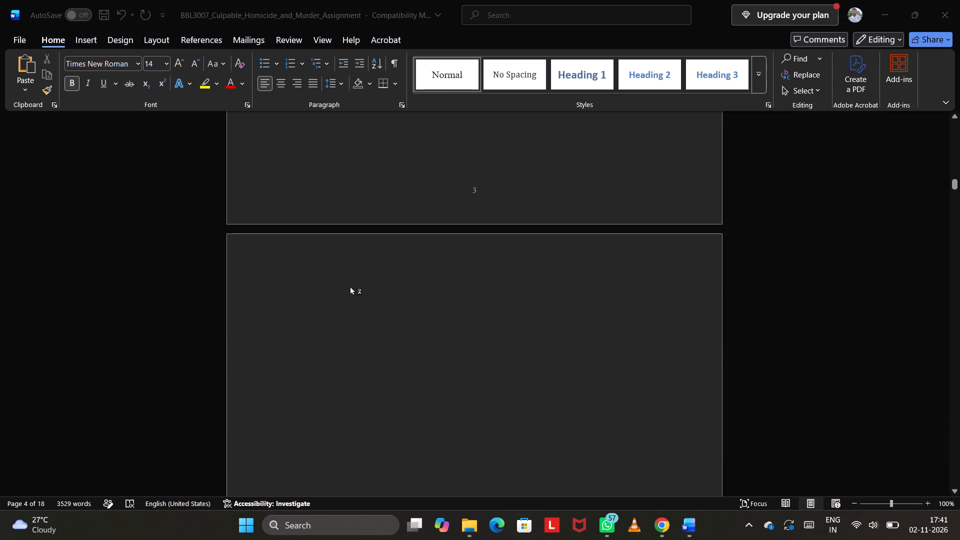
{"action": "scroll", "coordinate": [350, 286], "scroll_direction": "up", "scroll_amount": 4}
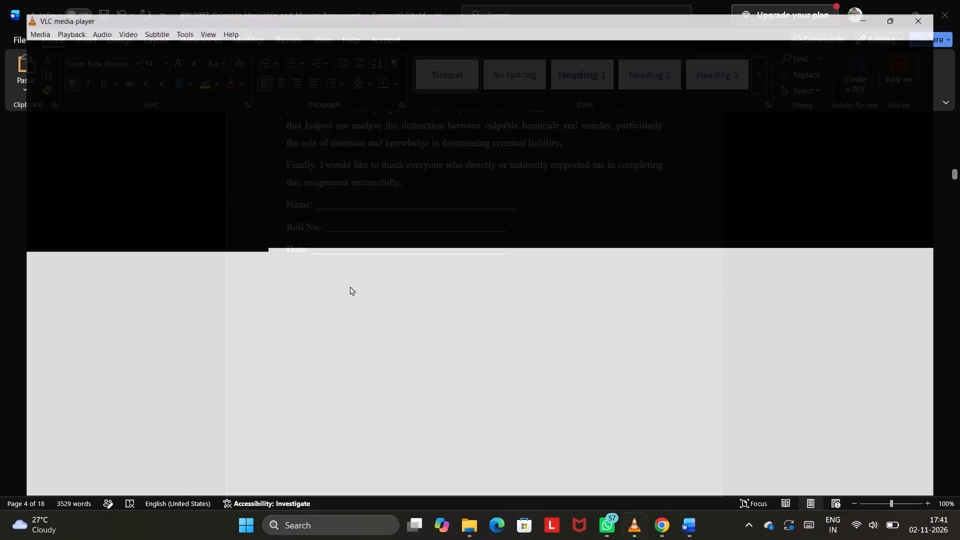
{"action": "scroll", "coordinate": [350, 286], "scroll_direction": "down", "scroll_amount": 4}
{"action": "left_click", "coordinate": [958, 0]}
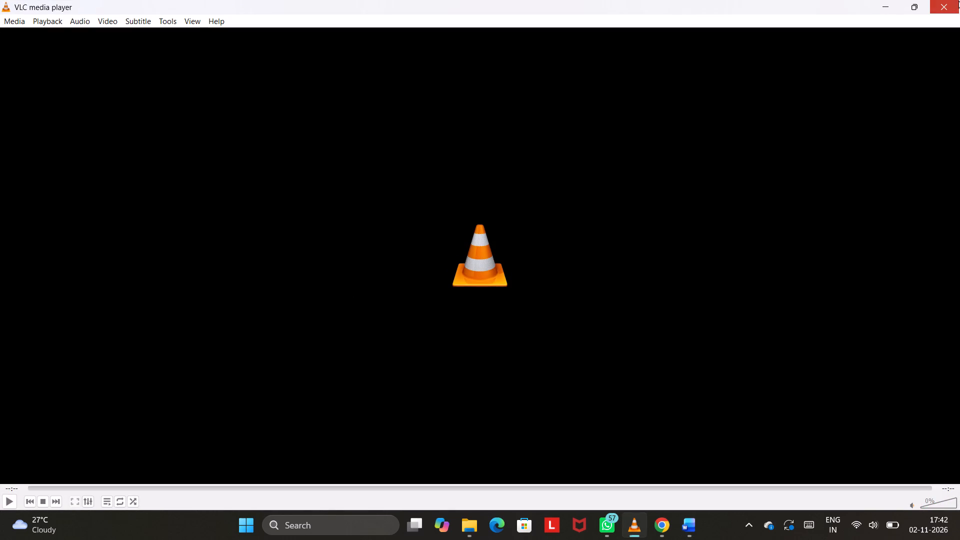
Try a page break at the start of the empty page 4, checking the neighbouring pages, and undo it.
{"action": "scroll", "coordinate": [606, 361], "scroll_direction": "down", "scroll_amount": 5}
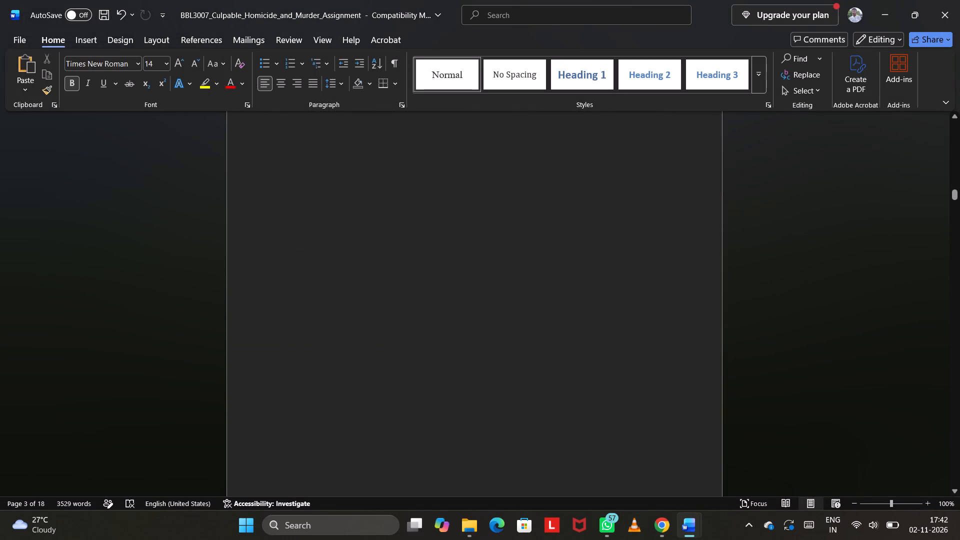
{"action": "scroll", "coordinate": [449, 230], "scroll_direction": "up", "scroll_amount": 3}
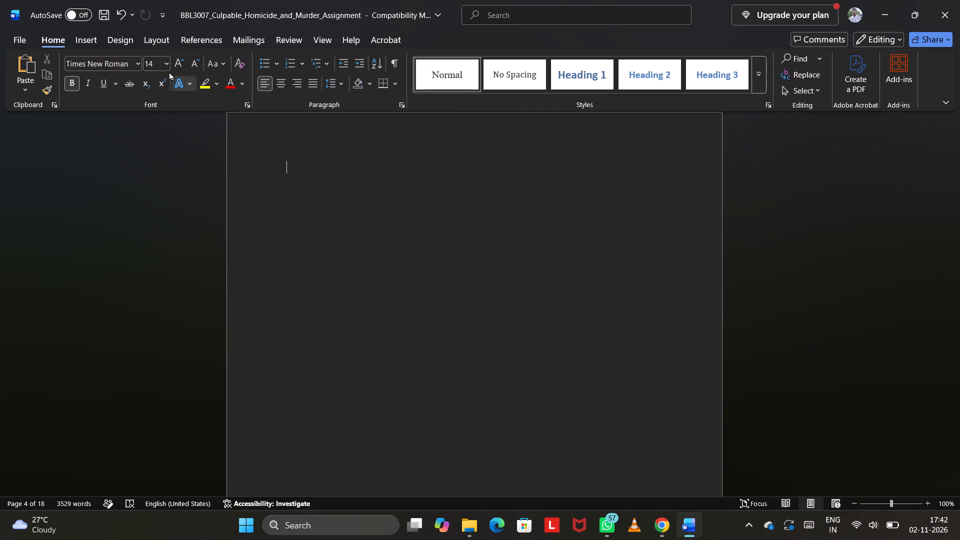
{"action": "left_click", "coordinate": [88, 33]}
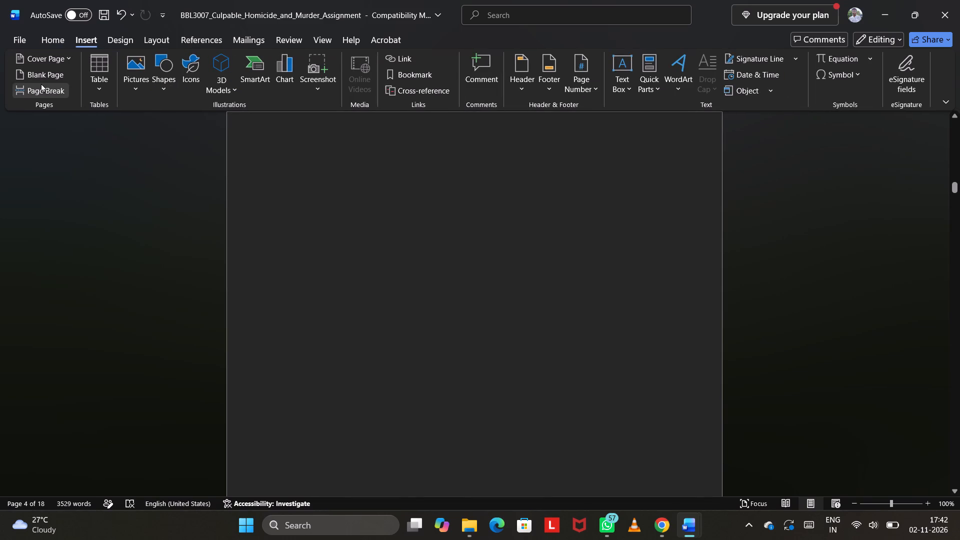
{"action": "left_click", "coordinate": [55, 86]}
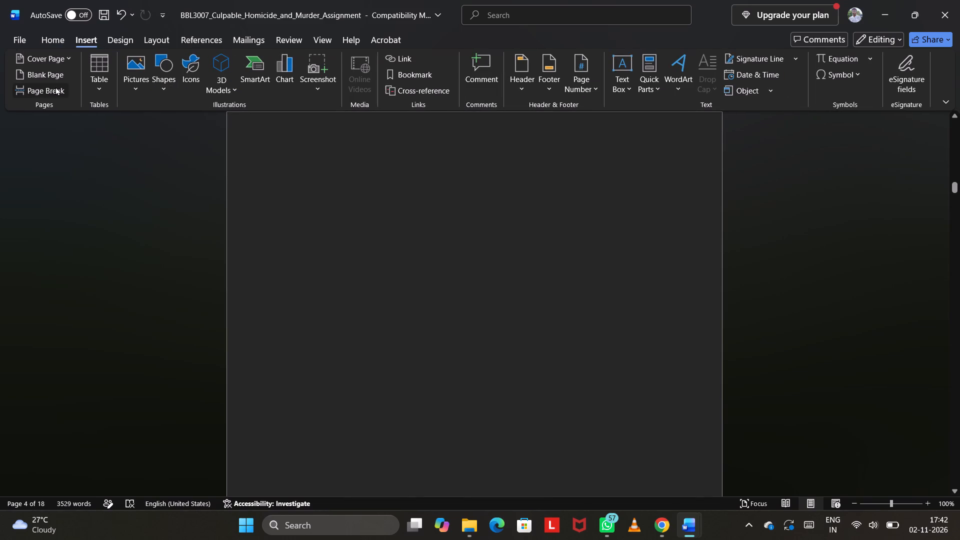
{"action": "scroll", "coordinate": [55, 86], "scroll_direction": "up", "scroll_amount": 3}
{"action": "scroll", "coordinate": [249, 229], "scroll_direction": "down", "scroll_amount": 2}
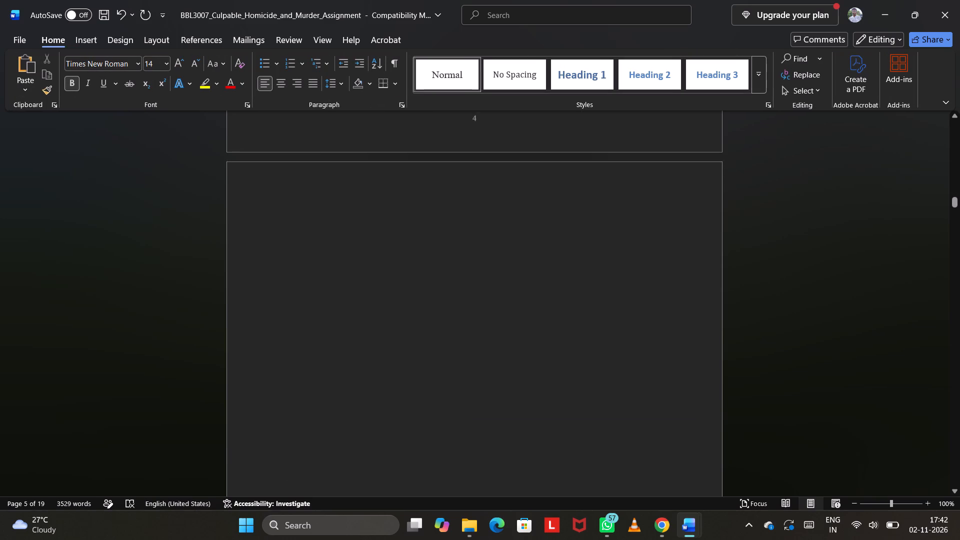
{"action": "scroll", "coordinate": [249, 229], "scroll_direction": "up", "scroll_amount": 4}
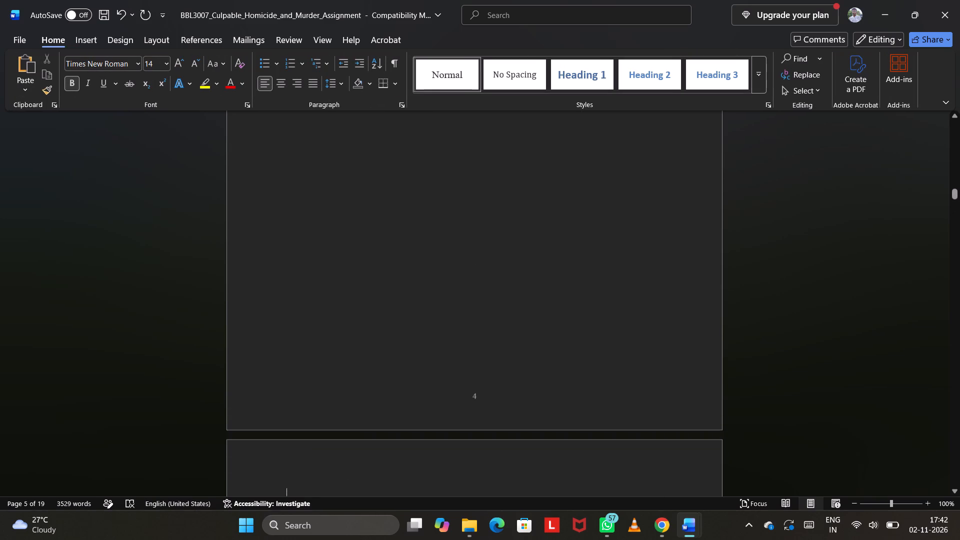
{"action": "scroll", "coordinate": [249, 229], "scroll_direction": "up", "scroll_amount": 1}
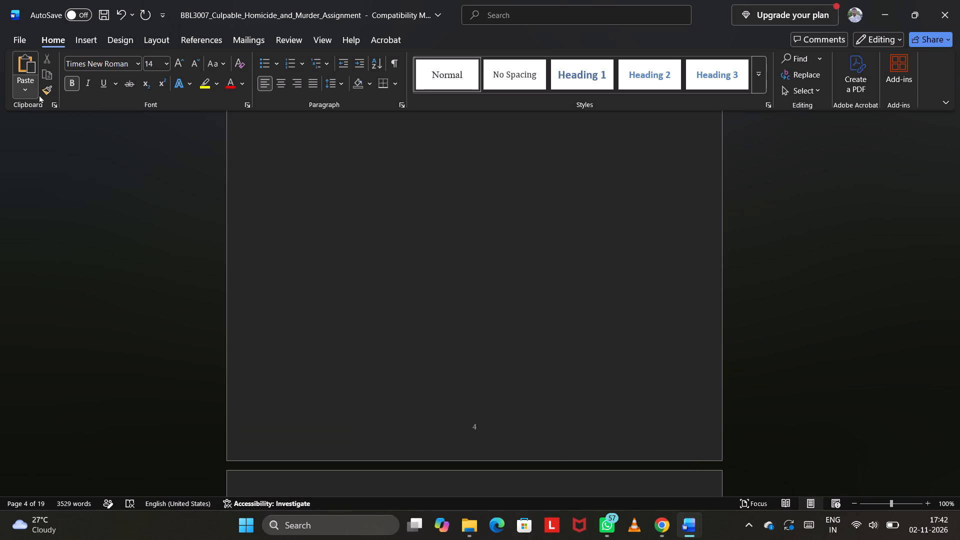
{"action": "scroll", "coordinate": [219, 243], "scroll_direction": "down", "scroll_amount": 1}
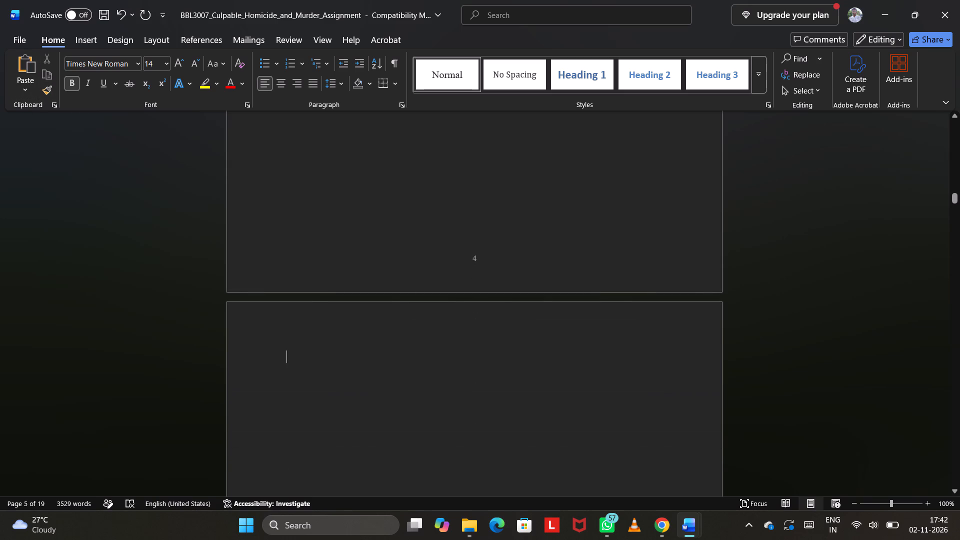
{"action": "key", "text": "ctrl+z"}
Examine the empty page 4 and the pages on either side of it.
{"action": "scroll", "coordinate": [375, 287], "scroll_direction": "up", "scroll_amount": 3}
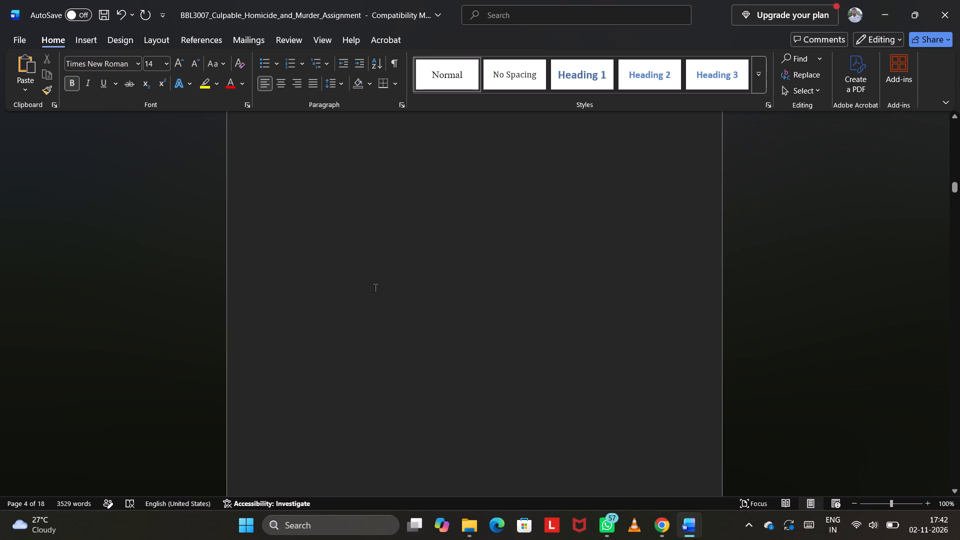
{"action": "scroll", "coordinate": [375, 287], "scroll_direction": "up", "scroll_amount": 4}
{"action": "scroll", "coordinate": [375, 287], "scroll_direction": "down", "scroll_amount": 5}
{"action": "scroll", "coordinate": [375, 287], "scroll_direction": "up", "scroll_amount": 1}
{"action": "scroll", "coordinate": [374, 351], "scroll_direction": "up", "scroll_amount": 2}
{"action": "left_click", "coordinate": [397, 359]}
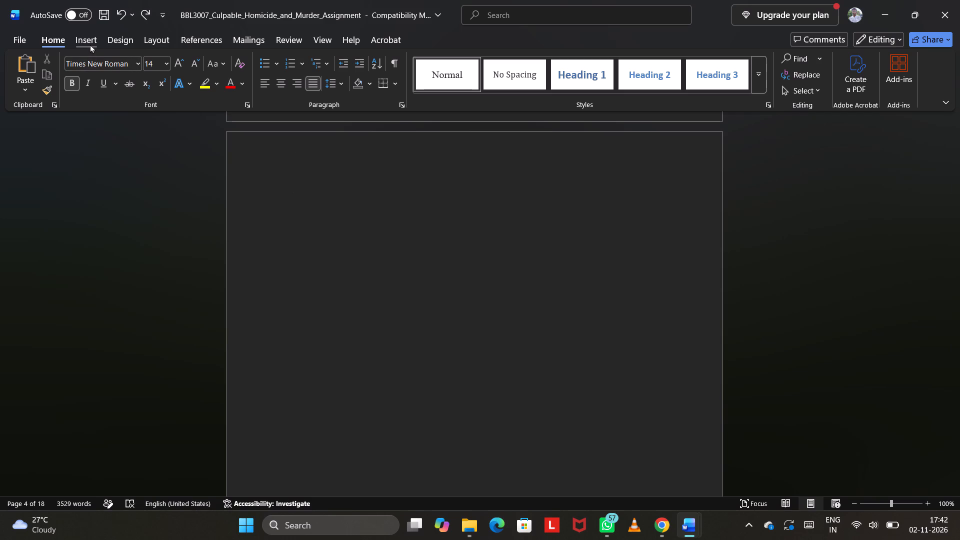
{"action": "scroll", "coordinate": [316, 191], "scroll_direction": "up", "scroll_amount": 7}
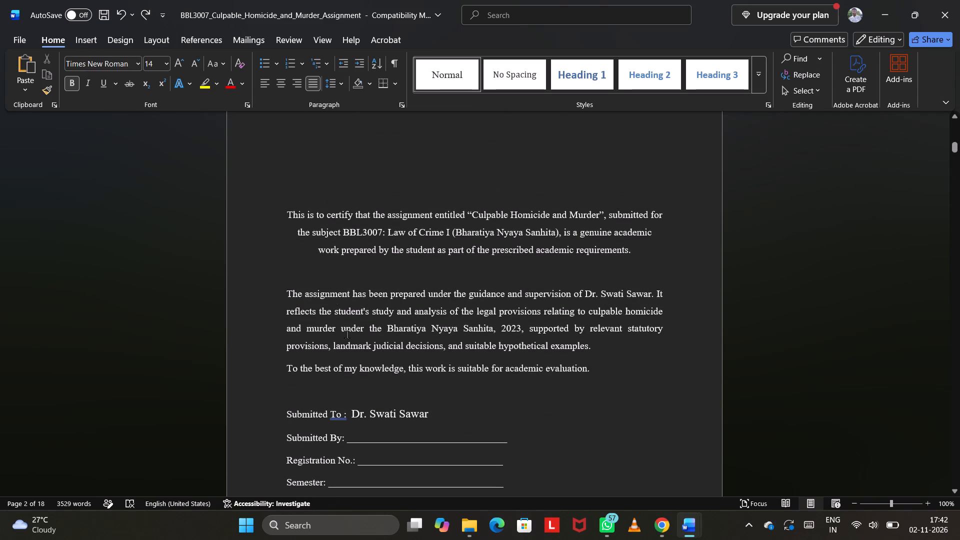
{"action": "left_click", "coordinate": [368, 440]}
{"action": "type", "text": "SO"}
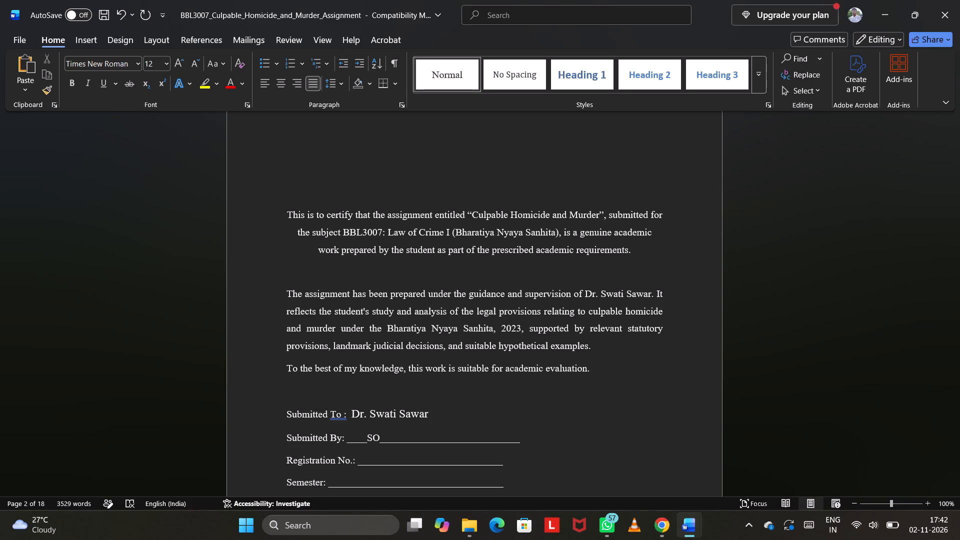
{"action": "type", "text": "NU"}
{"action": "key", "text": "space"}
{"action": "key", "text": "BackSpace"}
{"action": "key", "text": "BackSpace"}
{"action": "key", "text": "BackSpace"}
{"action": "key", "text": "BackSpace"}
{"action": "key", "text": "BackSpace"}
Delete the blank fill-in lines after "Submitted By:" and "Registration No.:" on the certificate page.
{"action": "left_click_drag", "start_coordinate": [511, 439], "coordinate": [349, 439]}
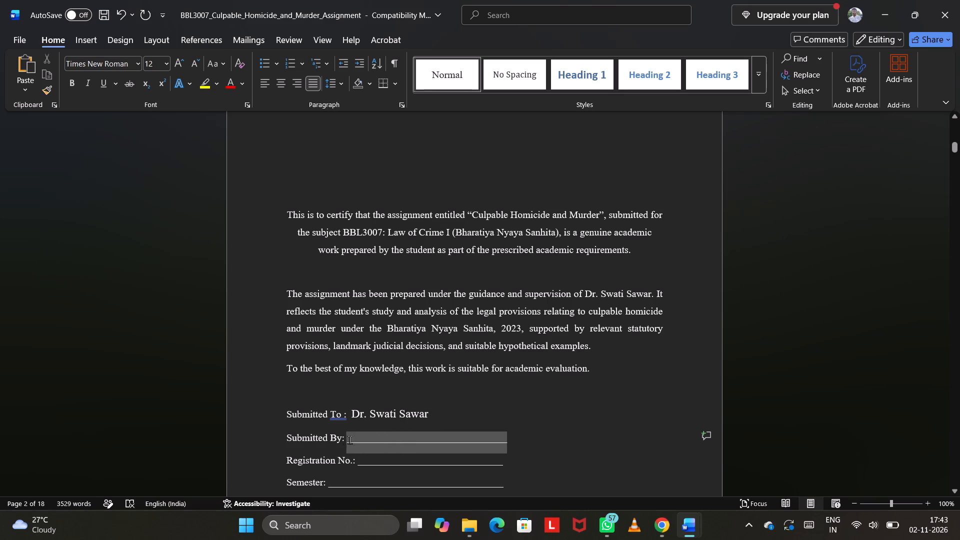
{"action": "left_click_drag", "start_coordinate": [349, 439], "coordinate": [348, 441]}
{"action": "key", "text": "BackSpace"}
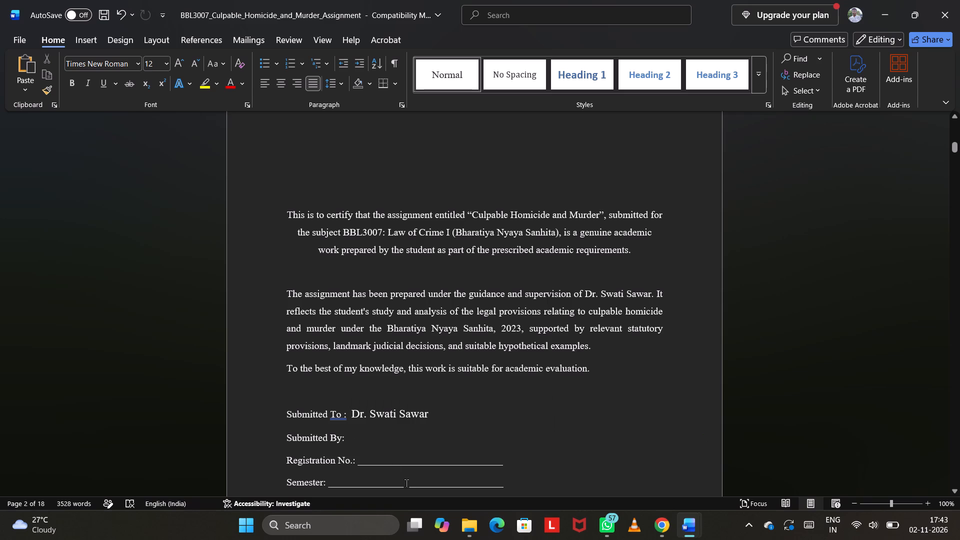
{"action": "scroll", "coordinate": [406, 483], "scroll_direction": "down", "scroll_amount": 1}
{"action": "left_click_drag", "start_coordinate": [512, 391], "coordinate": [427, 383]}
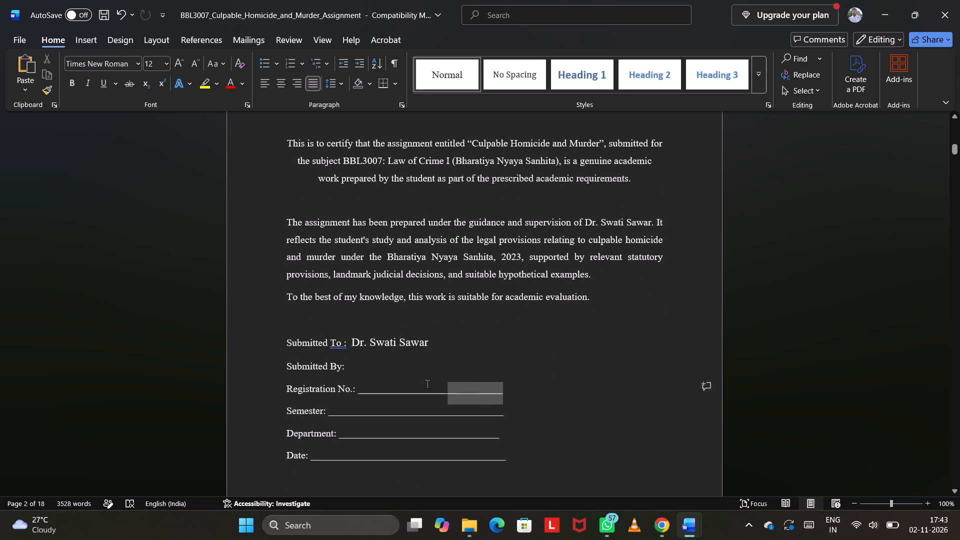
{"action": "left_click_drag", "start_coordinate": [427, 383], "coordinate": [358, 392]}
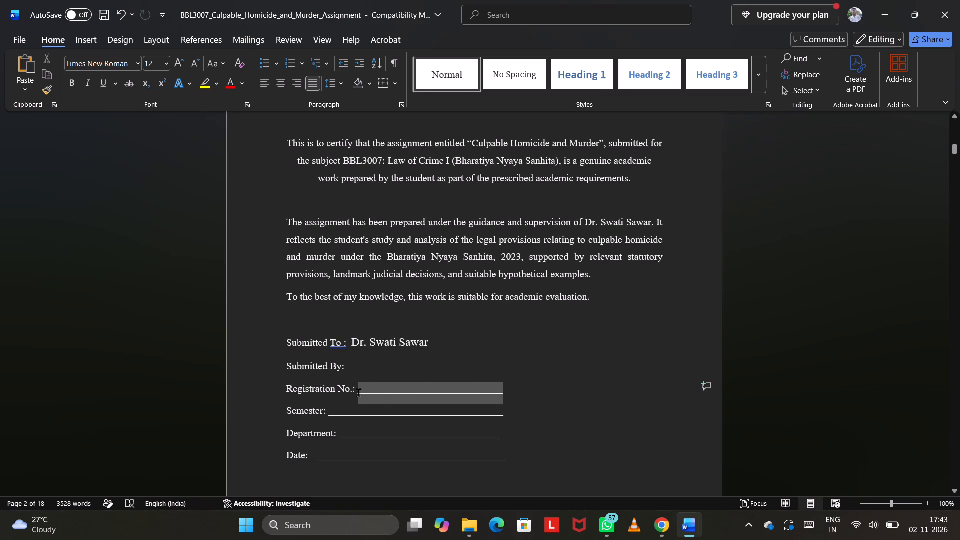
{"action": "left_click_drag", "start_coordinate": [358, 392], "coordinate": [359, 393]}
{"action": "key", "text": "BackSpace"}
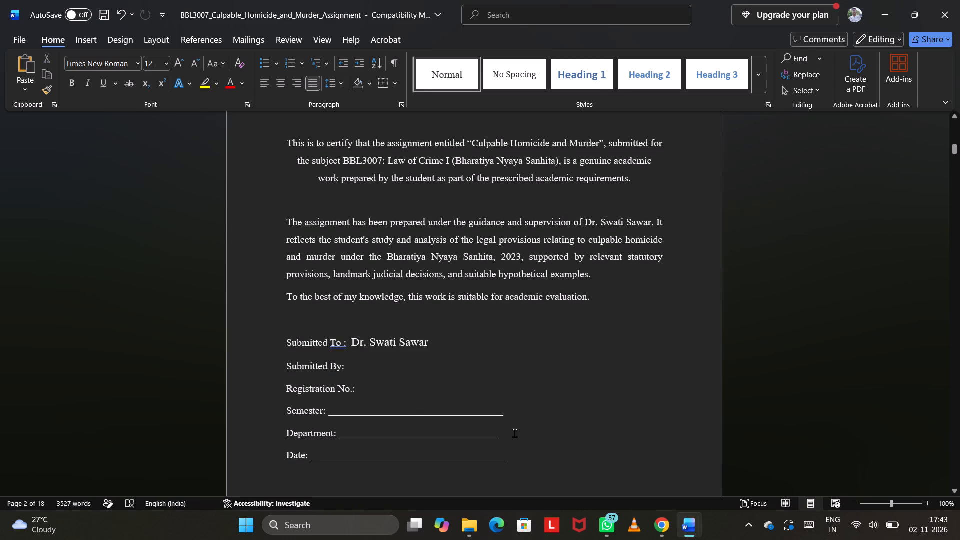
Delete the entire blank fill-in line after "Semester:" on the certificate page, keeping the label.
{"action": "left_click_drag", "start_coordinate": [516, 417], "coordinate": [357, 454]}
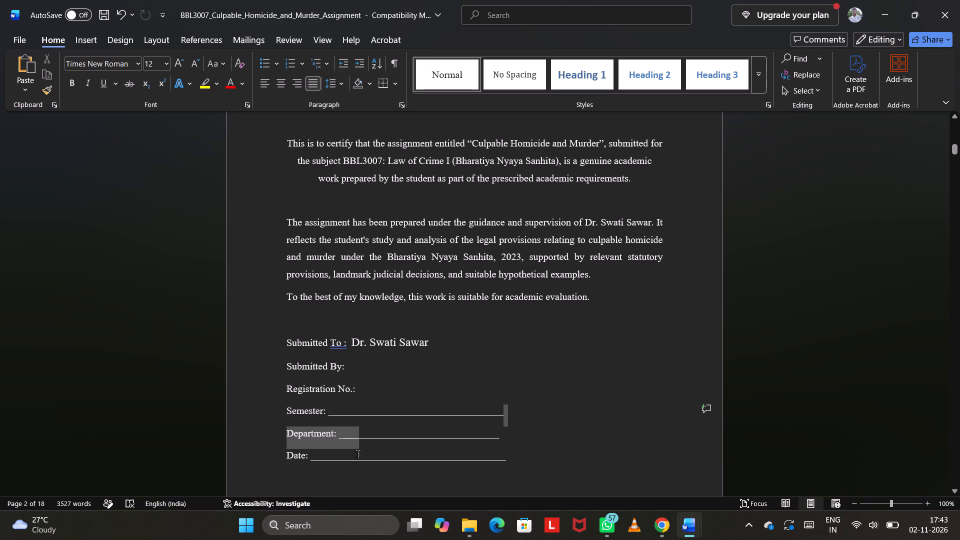
{"action": "left_click_drag", "start_coordinate": [357, 454], "coordinate": [396, 410]}
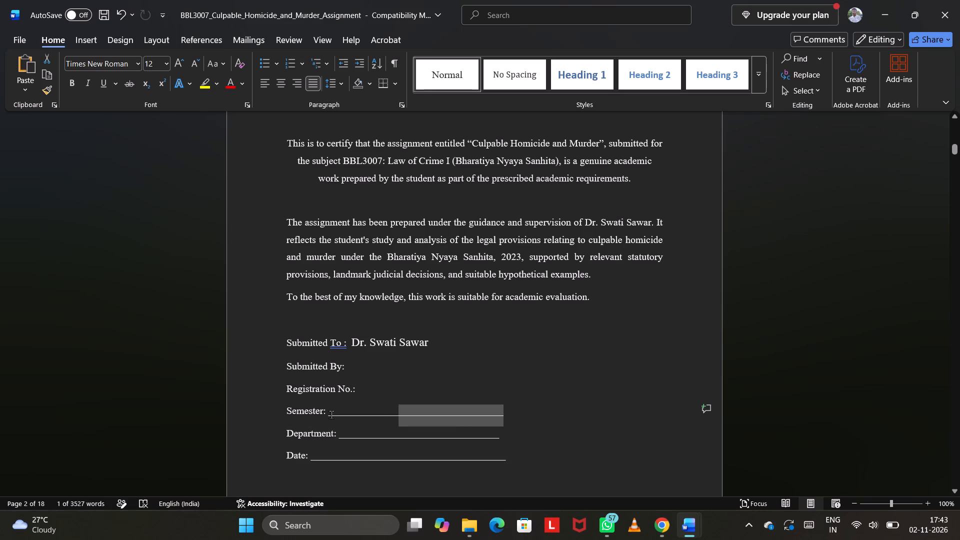
{"action": "left_click_drag", "start_coordinate": [331, 414], "coordinate": [364, 414]}
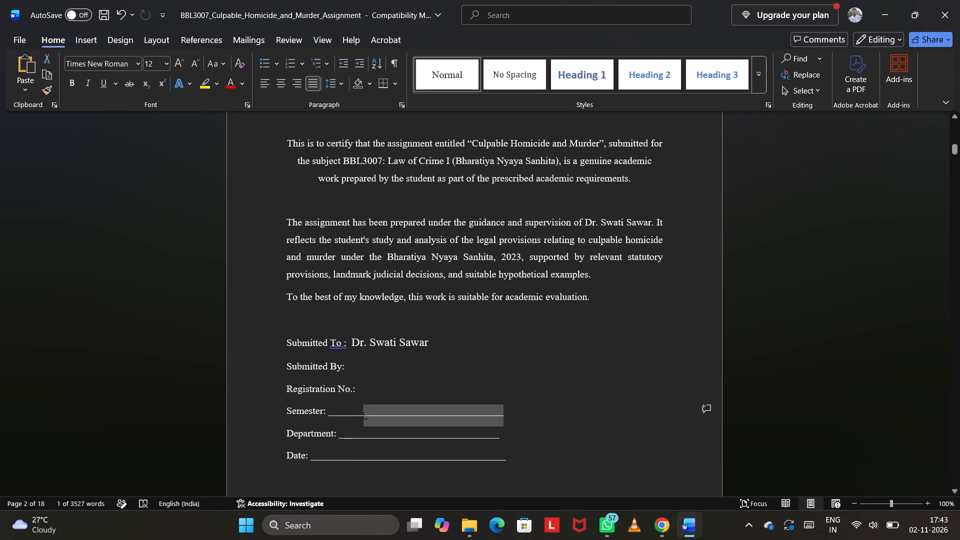
{"action": "left_click_drag", "start_coordinate": [364, 414], "coordinate": [343, 414]}
{"action": "key", "text": "BackSpace"}
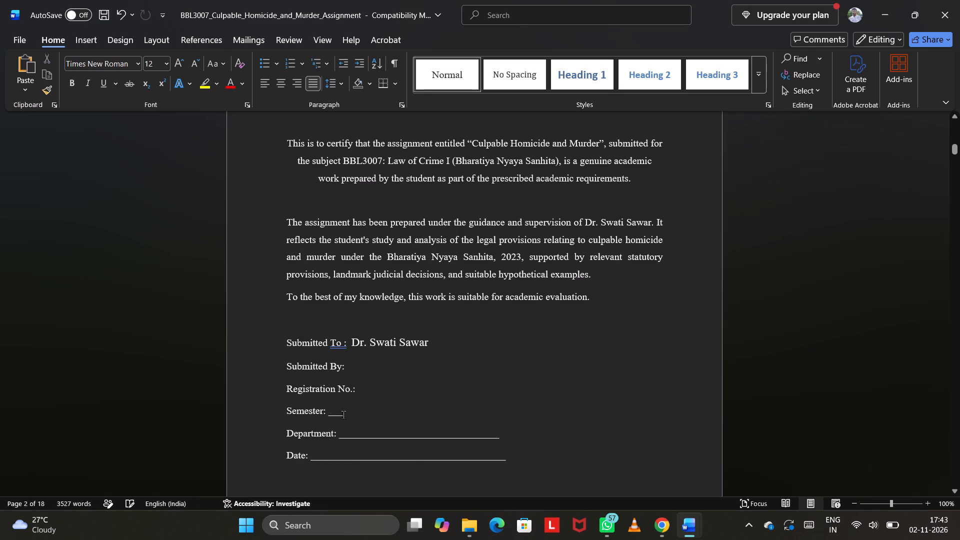
{"action": "left_click_drag", "start_coordinate": [343, 414], "coordinate": [330, 417]}
{"action": "key", "text": "BackSpace"}
Delete the underscore fill-in line after the Department label on the certificate page.
{"action": "left_click_drag", "start_coordinate": [337, 435], "coordinate": [414, 438]}
{"action": "left_click", "coordinate": [382, 403]}
{"action": "left_click_drag", "start_coordinate": [340, 436], "coordinate": [404, 443]}
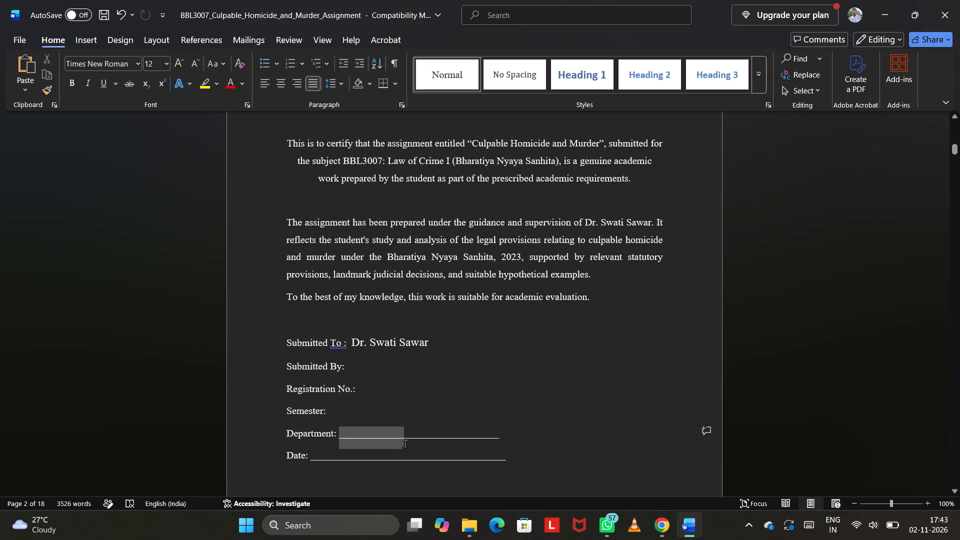
{"action": "left_click_drag", "start_coordinate": [404, 443], "coordinate": [510, 433]}
{"action": "key", "text": "BackSpace"}
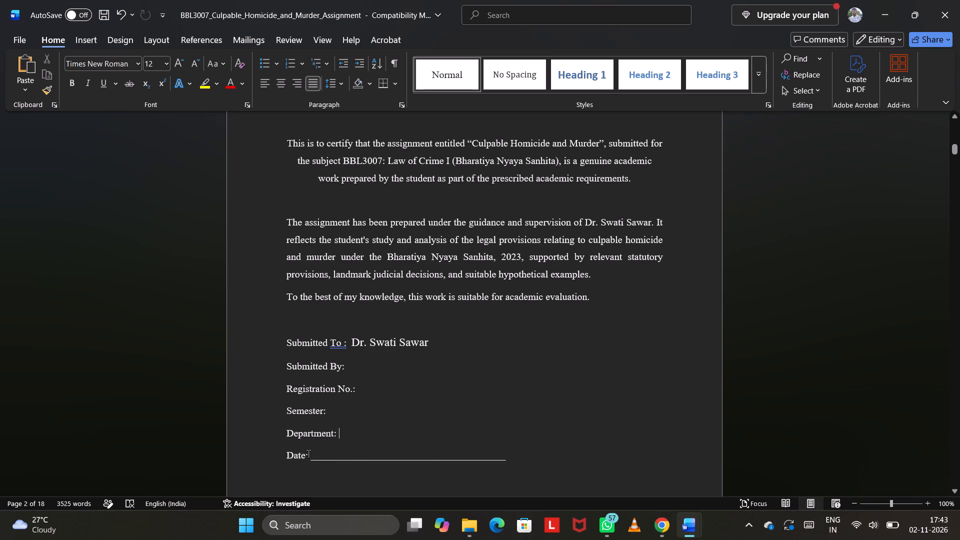
Delete the underscore fill-in line after the Date label on the certificate page.
{"action": "left_click_drag", "start_coordinate": [311, 457], "coordinate": [560, 449]}
{"action": "left_click", "coordinate": [560, 449]}
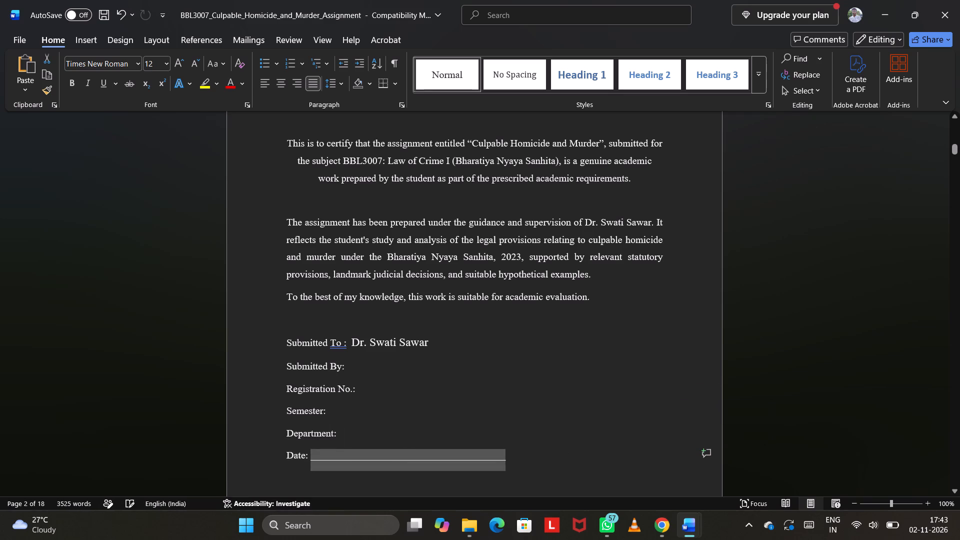
{"action": "key", "text": "BackSpace"}
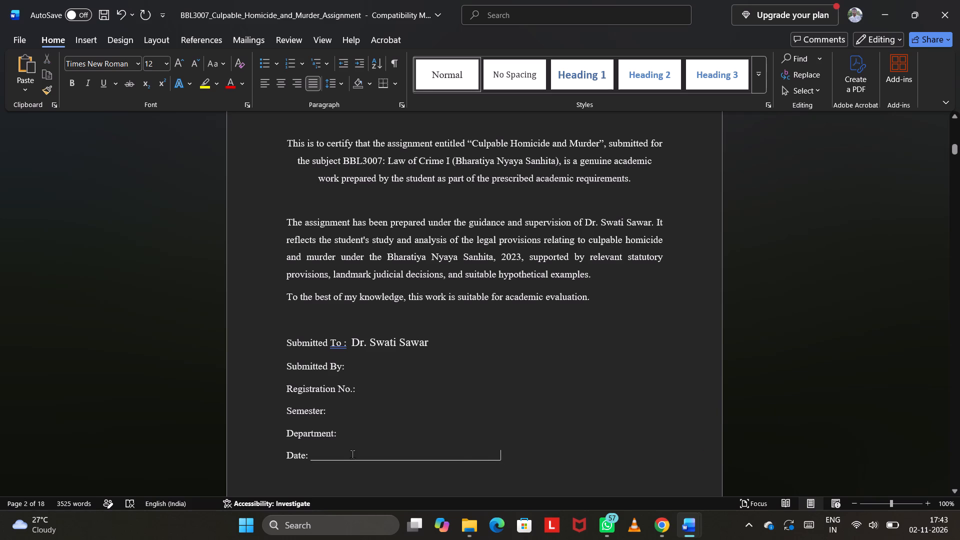
{"action": "left_click_drag", "start_coordinate": [505, 455], "coordinate": [354, 448]}
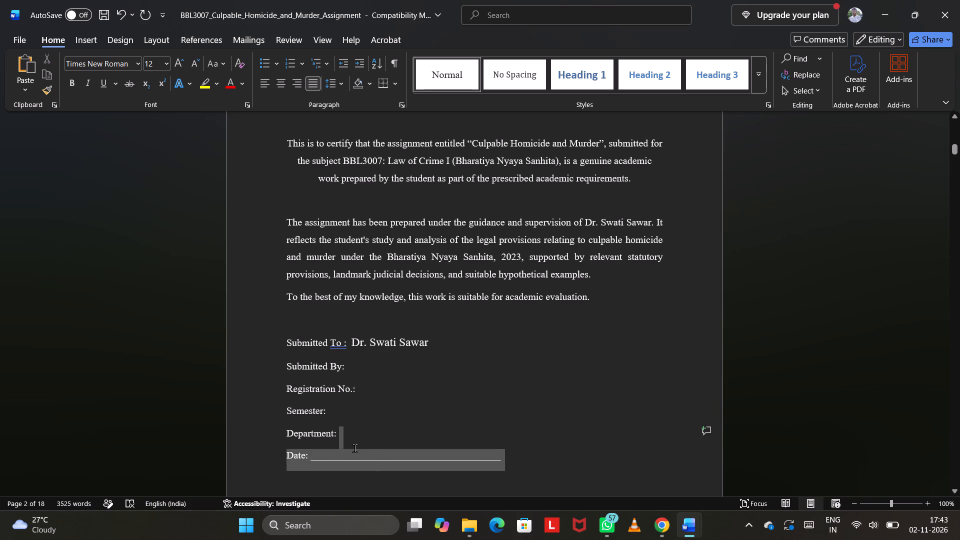
{"action": "left_click_drag", "start_coordinate": [354, 448], "coordinate": [308, 464]}
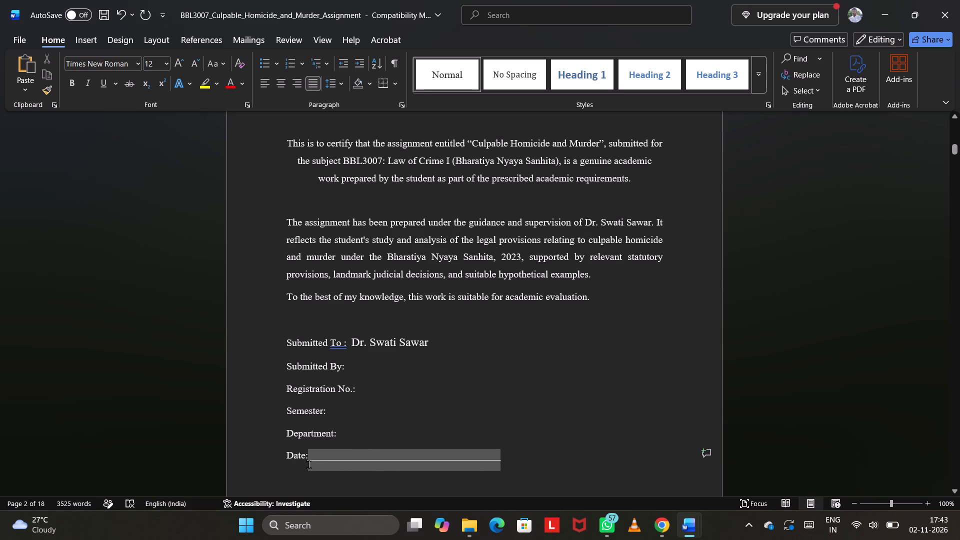
{"action": "left_click_drag", "start_coordinate": [308, 464], "coordinate": [312, 464]}
{"action": "key", "text": "BackSpace"}
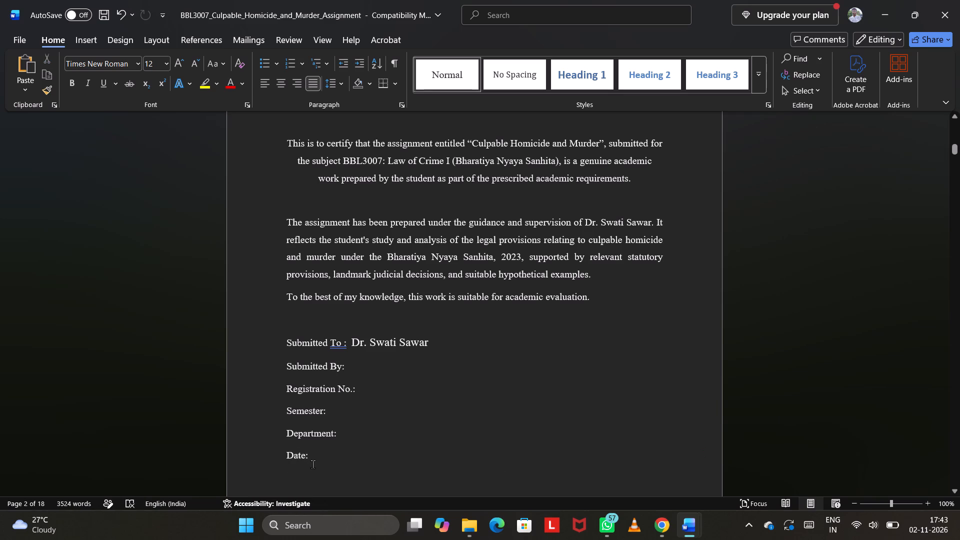
Delete the horizontal rule between the certificate's Date line and the ACKNOWLEDGEMENT heading.
{"action": "scroll", "coordinate": [359, 480], "scroll_direction": "down", "scroll_amount": 2}
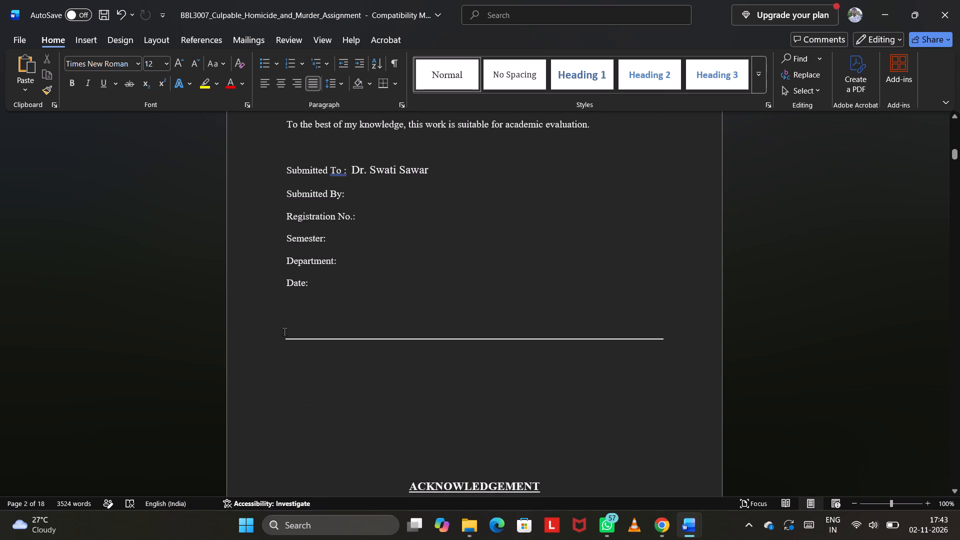
{"action": "left_click_drag", "start_coordinate": [281, 334], "coordinate": [565, 337]}
{"action": "left_click_drag", "start_coordinate": [565, 337], "coordinate": [624, 334]}
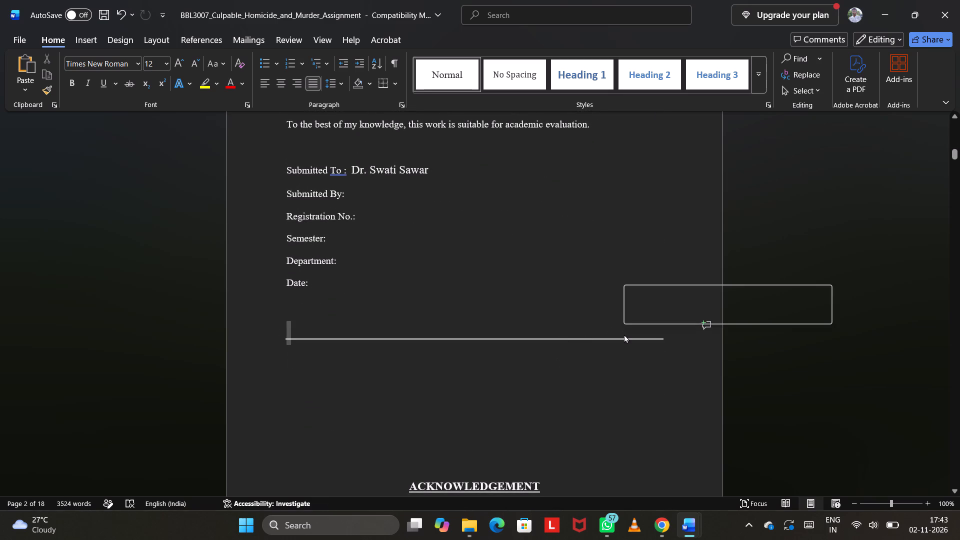
{"action": "key", "text": "BackSpace"}
Push the ACKNOWLEDGEMENT heading from the end of page 2 onto page 3 with blank lines, and undo the last change.
{"action": "scroll", "coordinate": [688, 402], "scroll_direction": "down", "scroll_amount": 4}
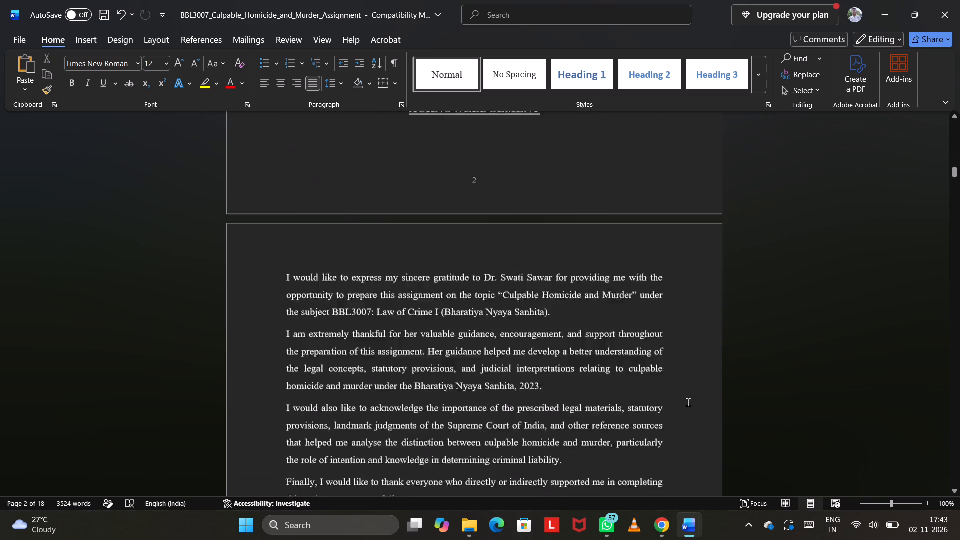
{"action": "scroll", "coordinate": [688, 402], "scroll_direction": "down", "scroll_amount": 1}
{"action": "scroll", "coordinate": [688, 402], "scroll_direction": "up", "scroll_amount": 3}
{"action": "scroll", "coordinate": [686, 499], "scroll_direction": "up", "scroll_amount": 1}
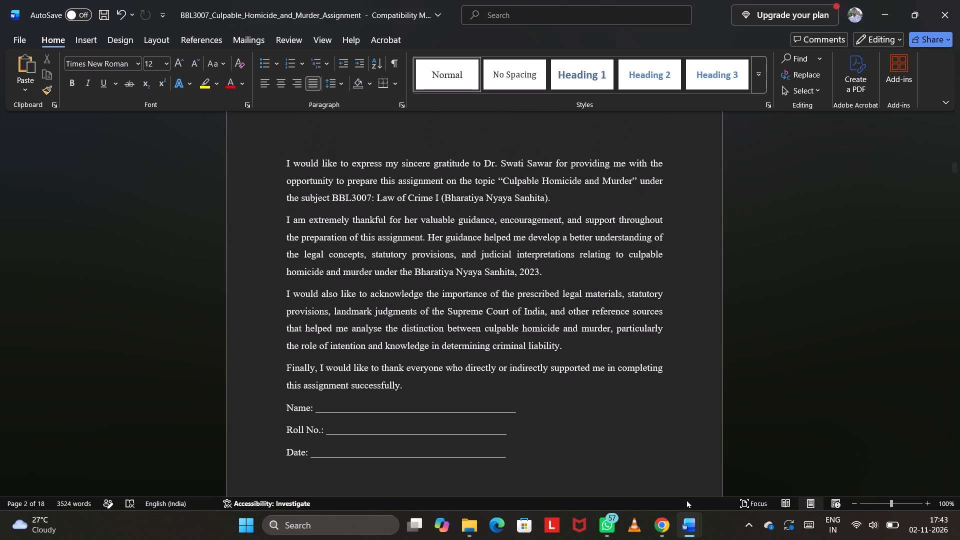
{"action": "scroll", "coordinate": [626, 304], "scroll_direction": "up", "scroll_amount": 2}
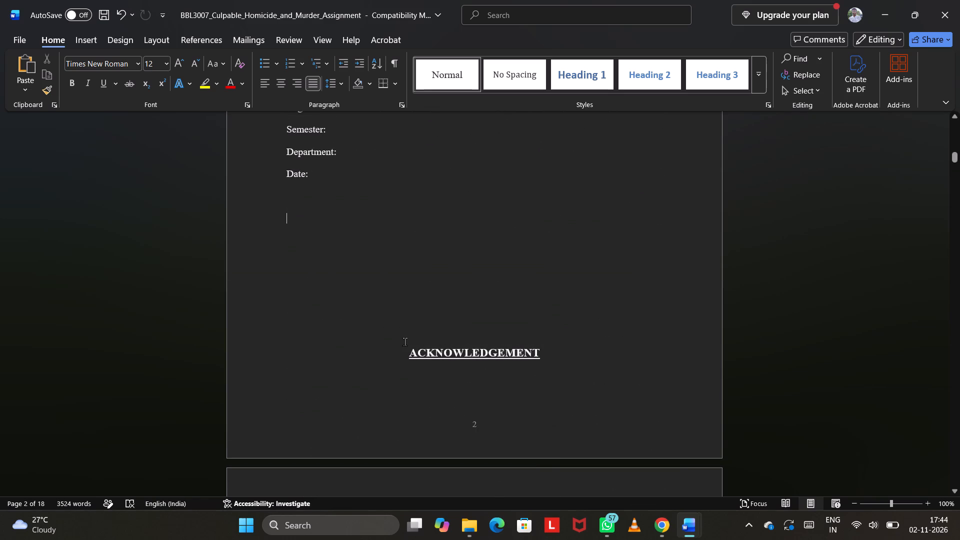
{"action": "left_click", "coordinate": [404, 341]}
{"action": "left_click", "coordinate": [404, 360]}
{"action": "key", "text": "BackSpace"}
{"action": "key", "text": "BackSpace"}
{"action": "key", "text": "Return"}
{"action": "key", "text": "Return"}
{"action": "key", "text": "Return"}
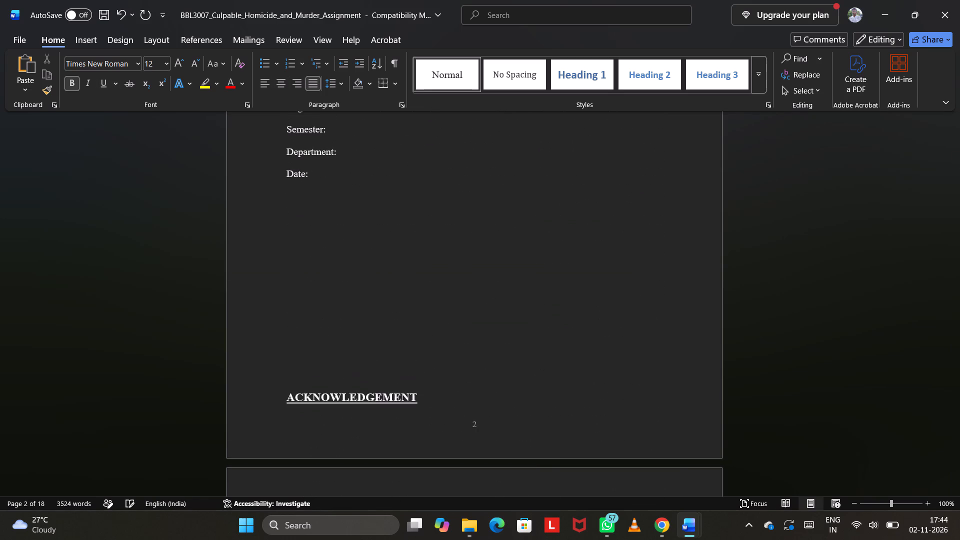
{"action": "key", "text": "Return"}
{"action": "key", "text": "Return"}
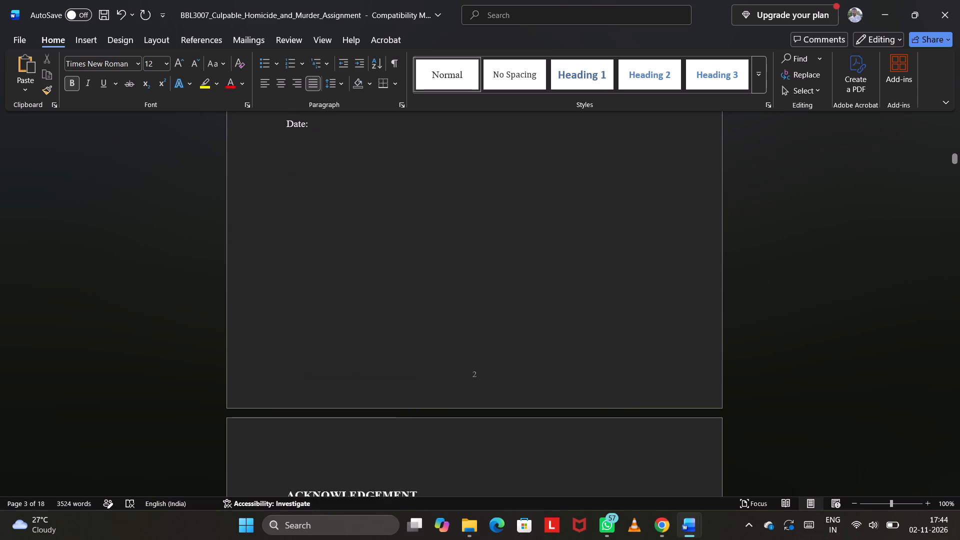
{"action": "key", "text": "ctrl+z"}
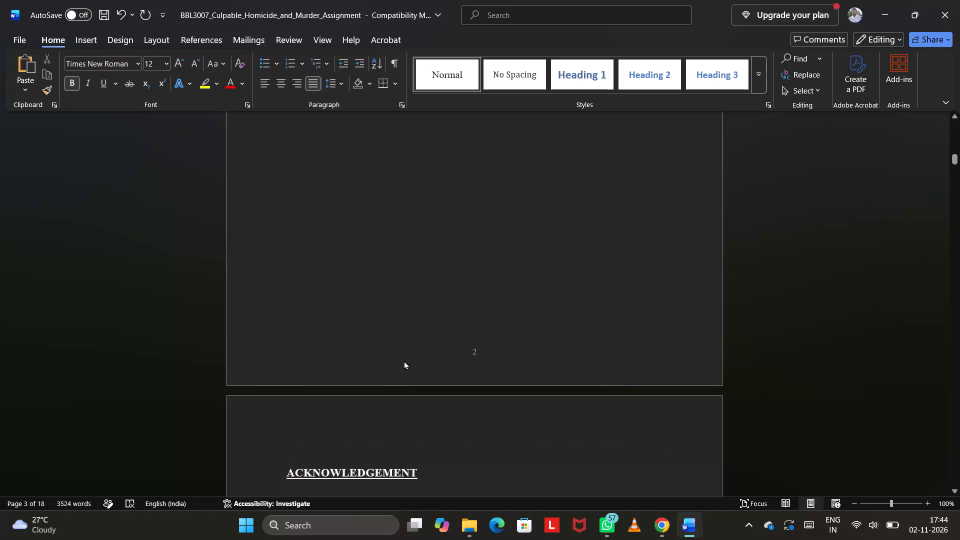
Undo the last changes to the ACKNOWLEDGEMENT heading and push the centred heading to the top of page 3 with blank lines before it.
{"action": "key", "text": "ctrl+z"}
{"action": "key", "text": "ctrl+z"}
{"action": "key", "text": "Return"}
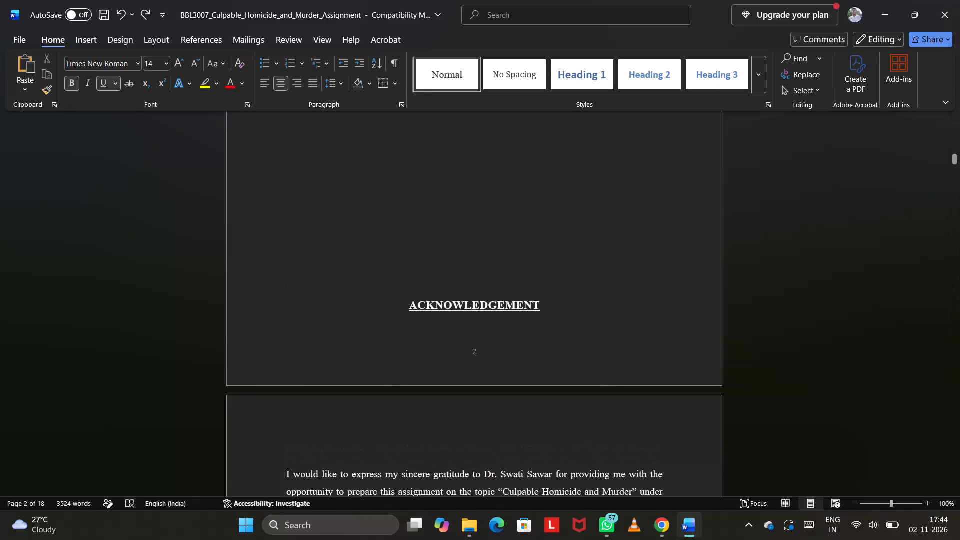
{"action": "key", "text": "Return"}
{"action": "key", "text": "Return"}
{"action": "scroll", "coordinate": [404, 360], "scroll_direction": "down", "scroll_amount": 1}
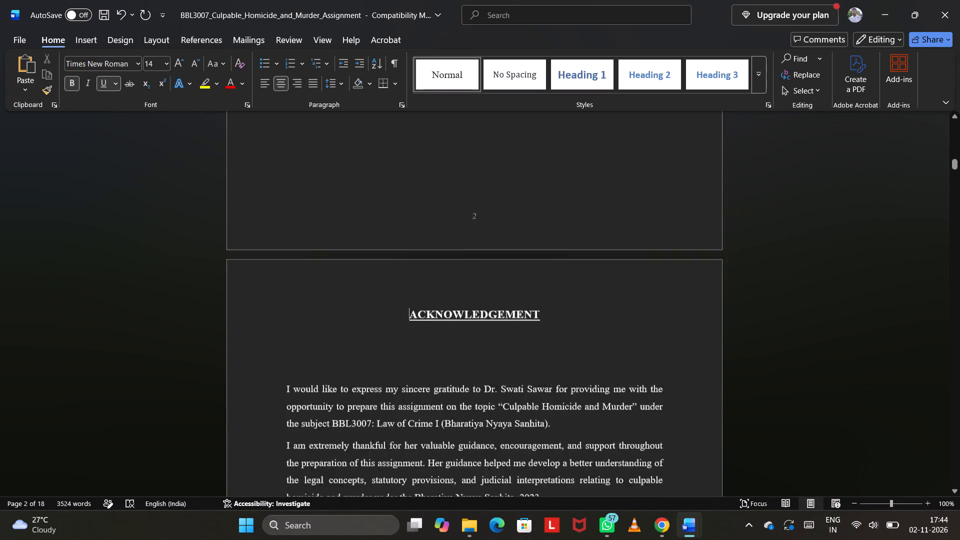
{"action": "scroll", "coordinate": [404, 360], "scroll_direction": "down", "scroll_amount": 1}
Enter the student's full name in capitals after the Submitted By label on the certificate page.
{"action": "scroll", "coordinate": [404, 360], "scroll_direction": "up", "scroll_amount": 4}
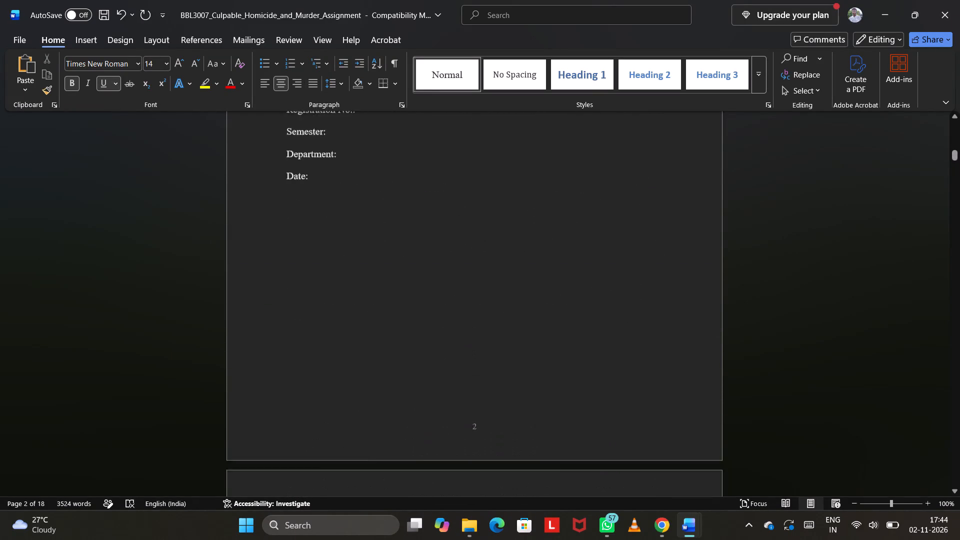
{"action": "scroll", "coordinate": [404, 360], "scroll_direction": "up", "scroll_amount": 2}
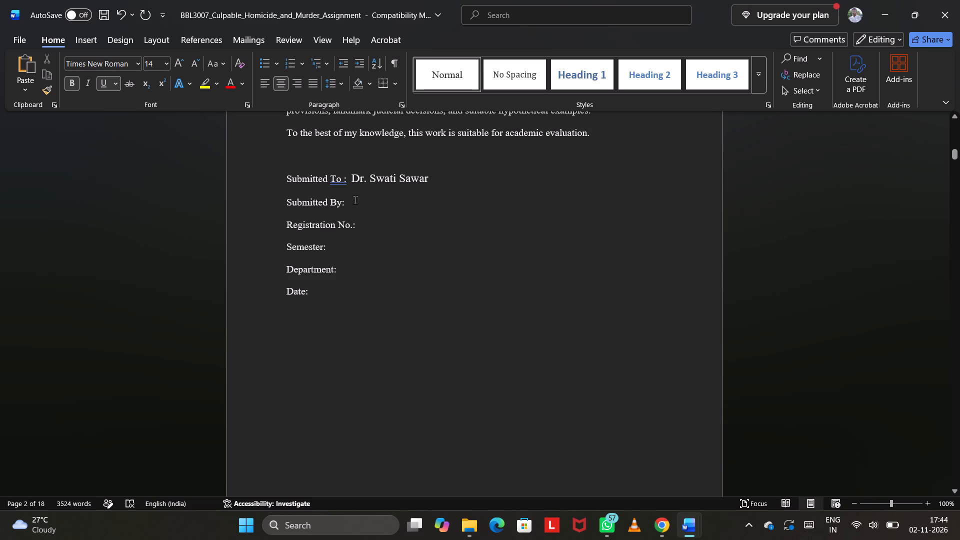
{"action": "left_click", "coordinate": [355, 199]}
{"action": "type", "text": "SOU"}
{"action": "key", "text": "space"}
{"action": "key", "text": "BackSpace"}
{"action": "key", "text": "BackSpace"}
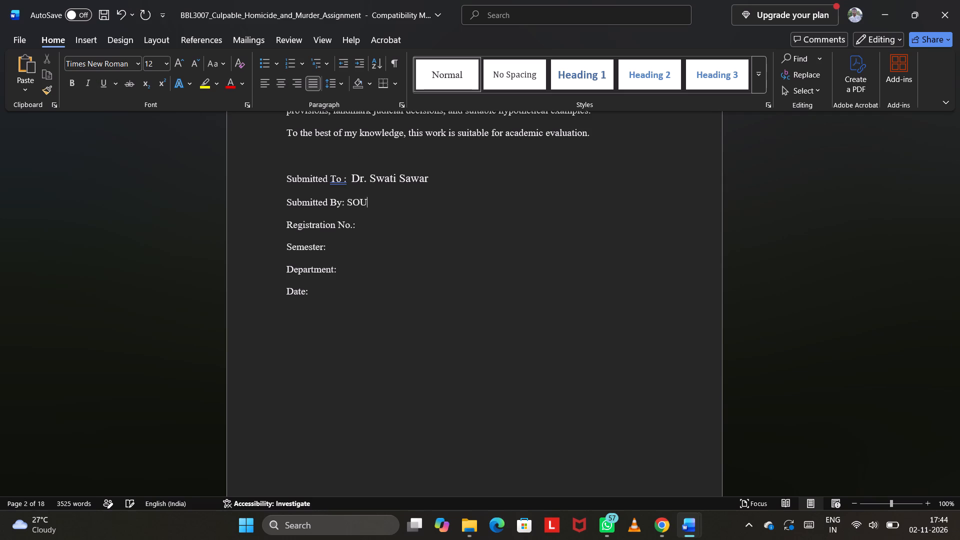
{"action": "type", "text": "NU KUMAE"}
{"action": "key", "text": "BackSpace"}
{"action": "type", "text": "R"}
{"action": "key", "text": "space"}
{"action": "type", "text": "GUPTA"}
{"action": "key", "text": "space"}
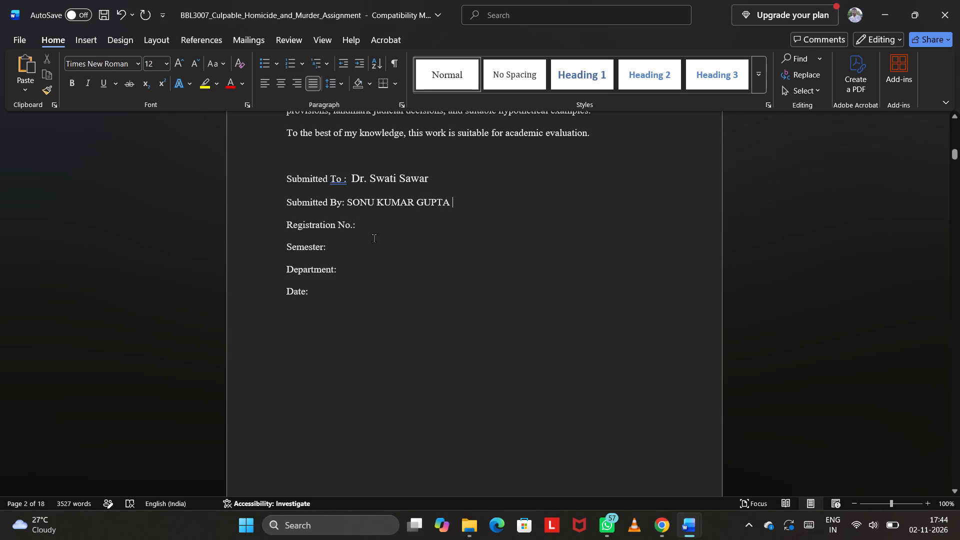
Enter the student's registration number after the Registration No. label on the certificate page.
{"action": "left_click", "coordinate": [380, 229]}
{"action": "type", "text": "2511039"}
Enter the semester as 3rd after the Semester label on the certificate page, with the suffix in lowercase.
{"action": "left_click", "coordinate": [346, 246]}
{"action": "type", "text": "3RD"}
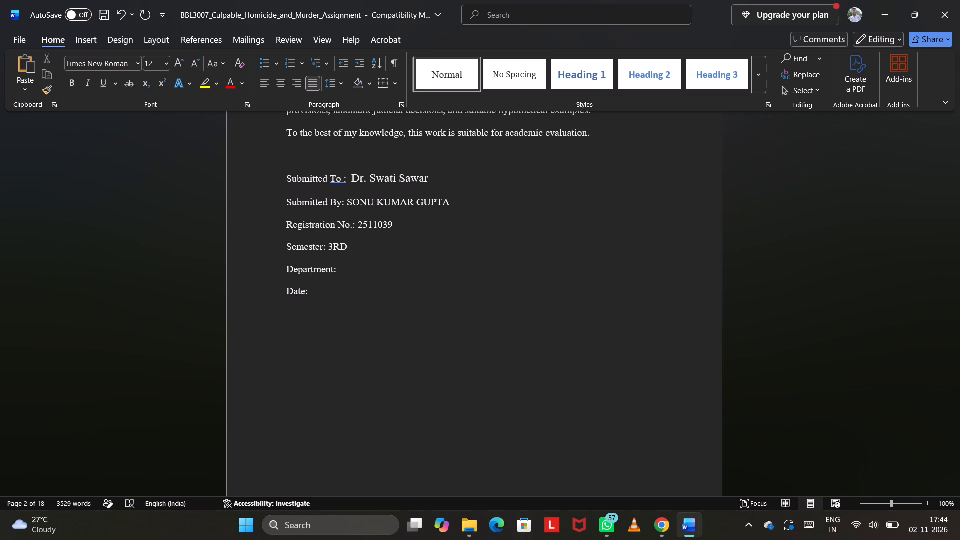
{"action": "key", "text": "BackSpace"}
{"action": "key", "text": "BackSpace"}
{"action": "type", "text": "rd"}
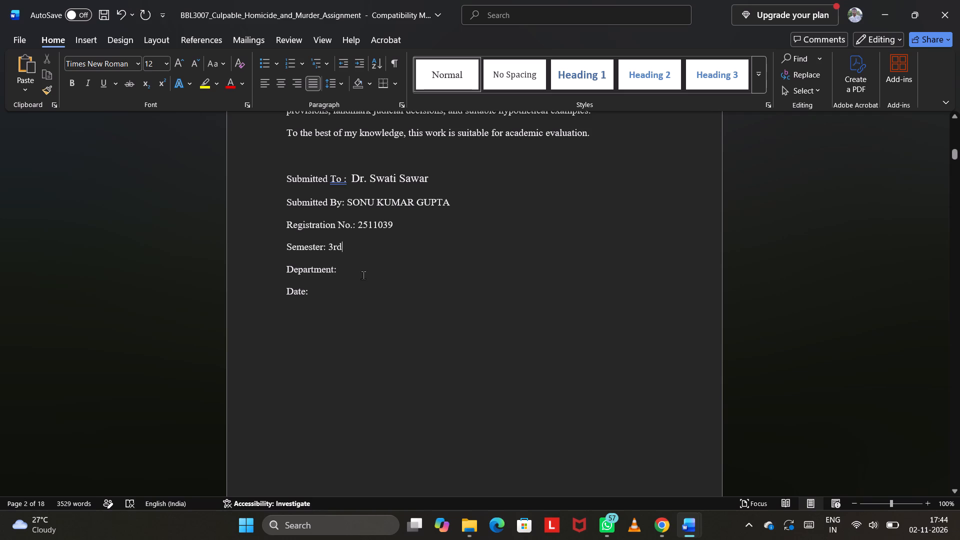
Fill in the certificate's Department field with "LEGAL STUDIES ( BA LLB )".
{"action": "left_click", "coordinate": [363, 272]}
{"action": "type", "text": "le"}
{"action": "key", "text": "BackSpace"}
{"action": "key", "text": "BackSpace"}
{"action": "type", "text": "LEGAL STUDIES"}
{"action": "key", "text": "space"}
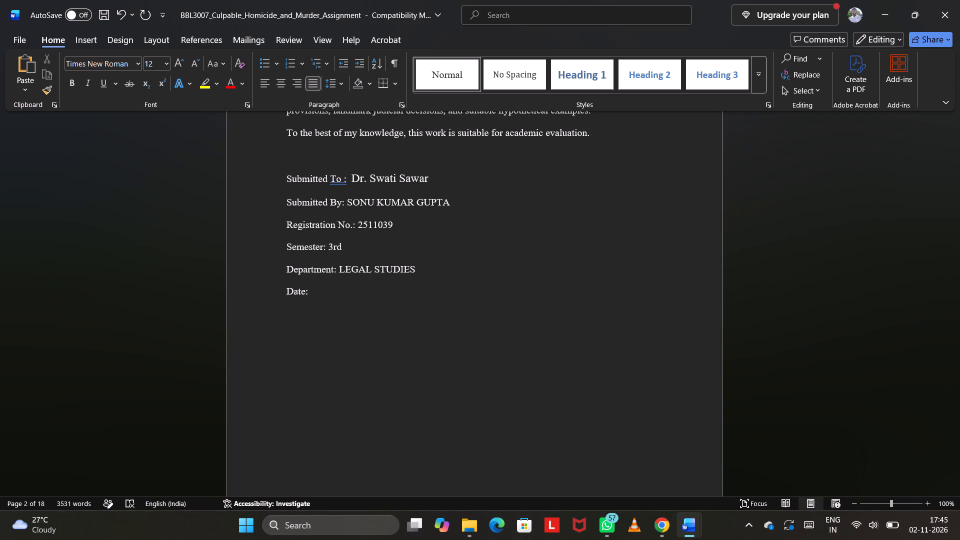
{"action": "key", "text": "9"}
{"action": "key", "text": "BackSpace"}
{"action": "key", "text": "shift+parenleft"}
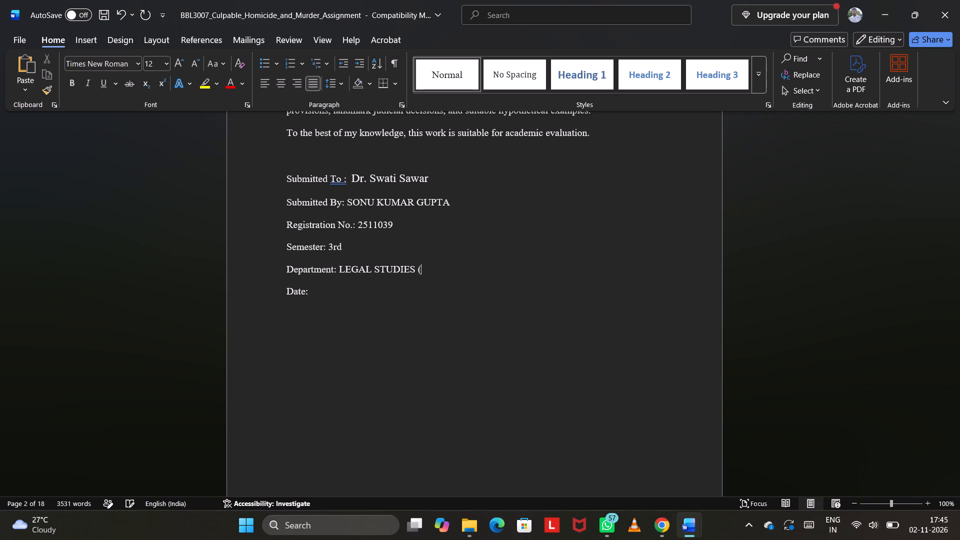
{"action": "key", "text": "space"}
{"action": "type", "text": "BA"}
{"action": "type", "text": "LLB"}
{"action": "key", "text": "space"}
{"action": "left_click", "coordinate": [438, 263]}
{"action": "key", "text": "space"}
{"action": "left_click", "coordinate": [466, 264]}
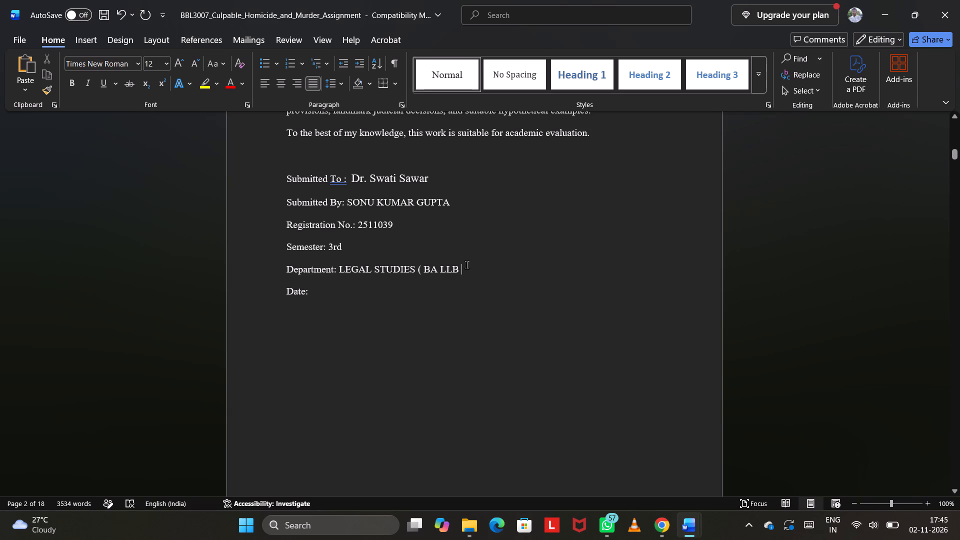
{"action": "key", "text": "shift+parenright"}
Fill in the certificate's Date field with 03/11/2026.
{"action": "left_click", "coordinate": [319, 290]}
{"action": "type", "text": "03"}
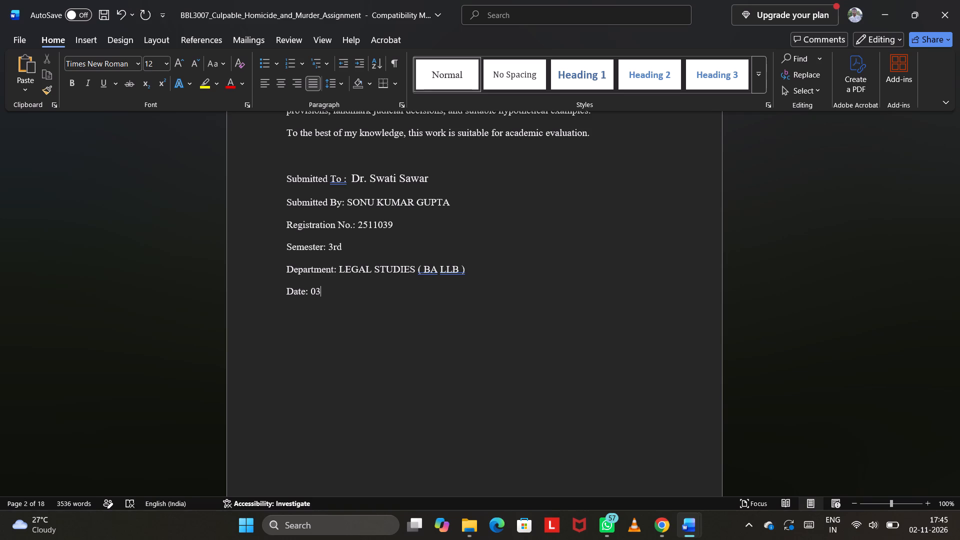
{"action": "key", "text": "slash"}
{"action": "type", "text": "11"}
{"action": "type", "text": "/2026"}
{"action": "scroll", "coordinate": [390, 352], "scroll_direction": "down", "scroll_amount": 1}
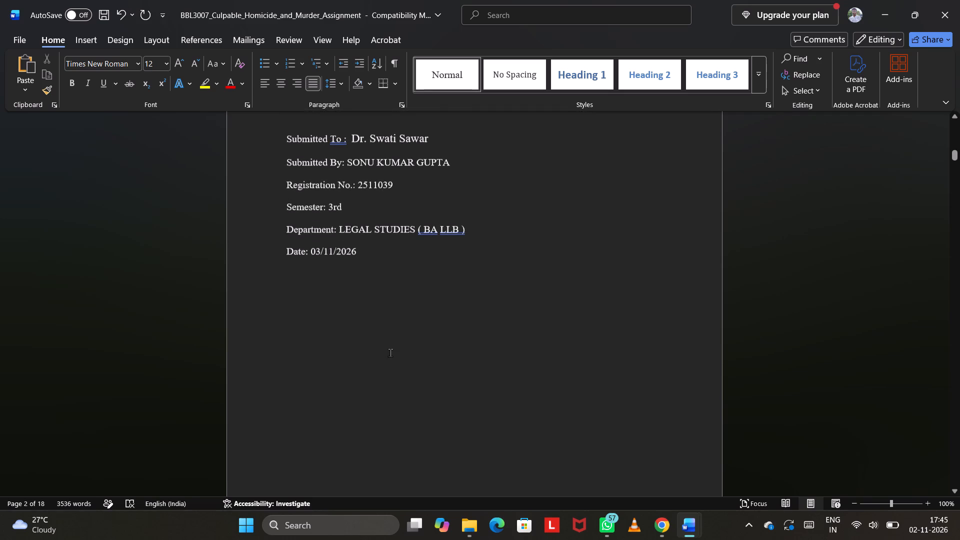
{"action": "scroll", "coordinate": [390, 352], "scroll_direction": "up", "scroll_amount": 1}
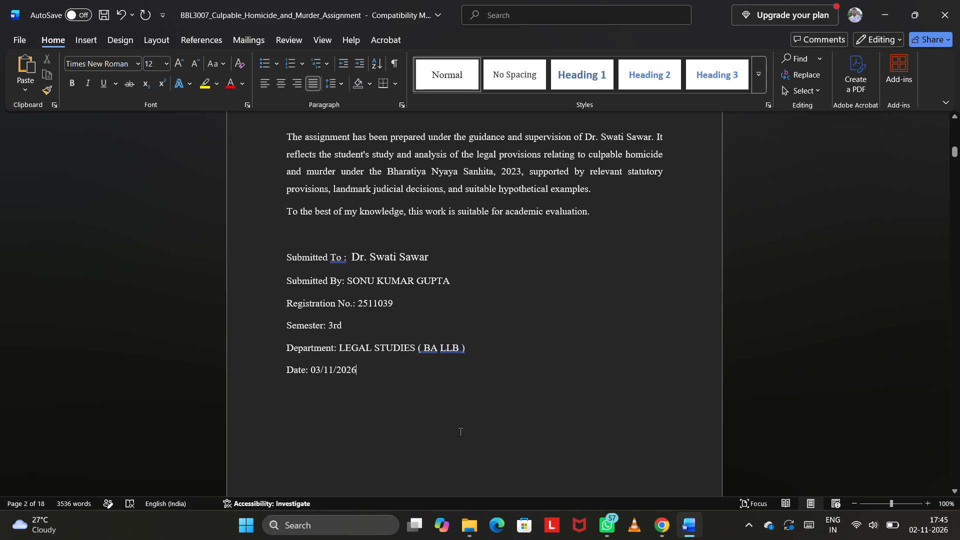
Remove the blank underscore lines after Name, Roll No. and Date at the end of the acknowledgement.
{"action": "scroll", "coordinate": [460, 432], "scroll_direction": "down", "scroll_amount": 2}
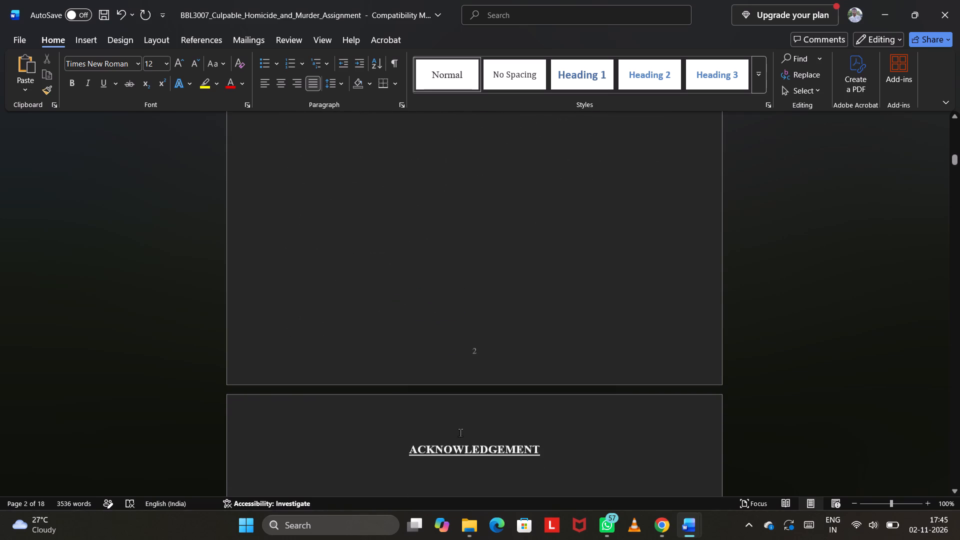
{"action": "scroll", "coordinate": [460, 432], "scroll_direction": "down", "scroll_amount": 4}
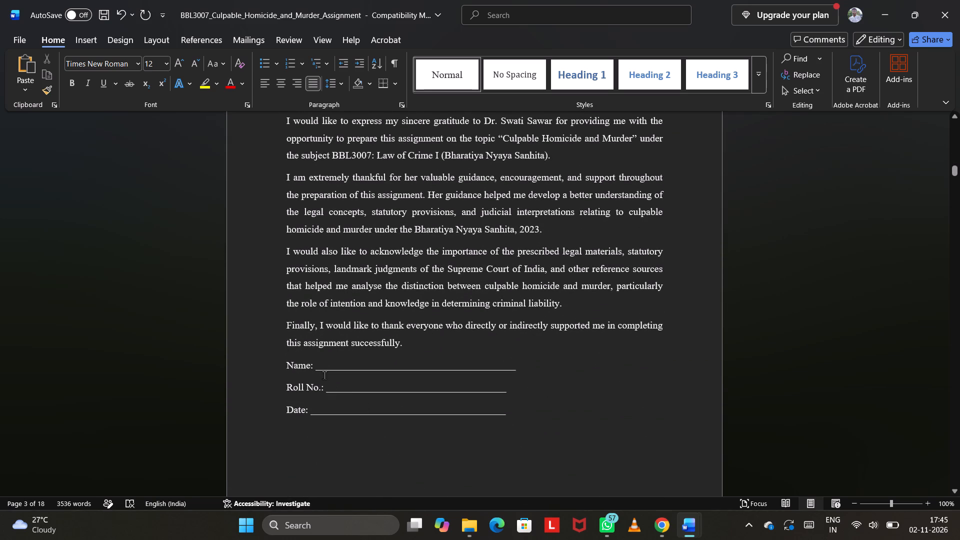
{"action": "left_click_drag", "start_coordinate": [317, 367], "coordinate": [423, 366]}
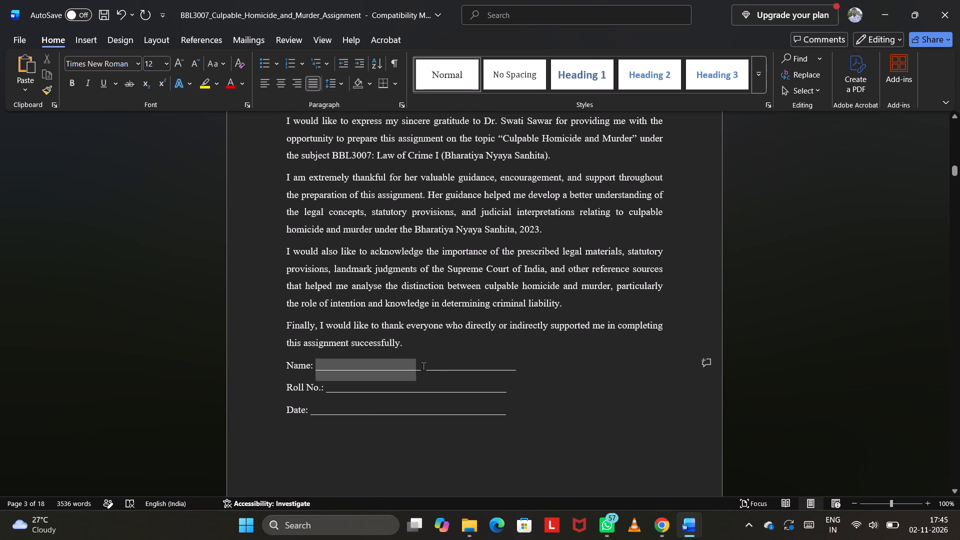
{"action": "left_click_drag", "start_coordinate": [423, 366], "coordinate": [524, 374]}
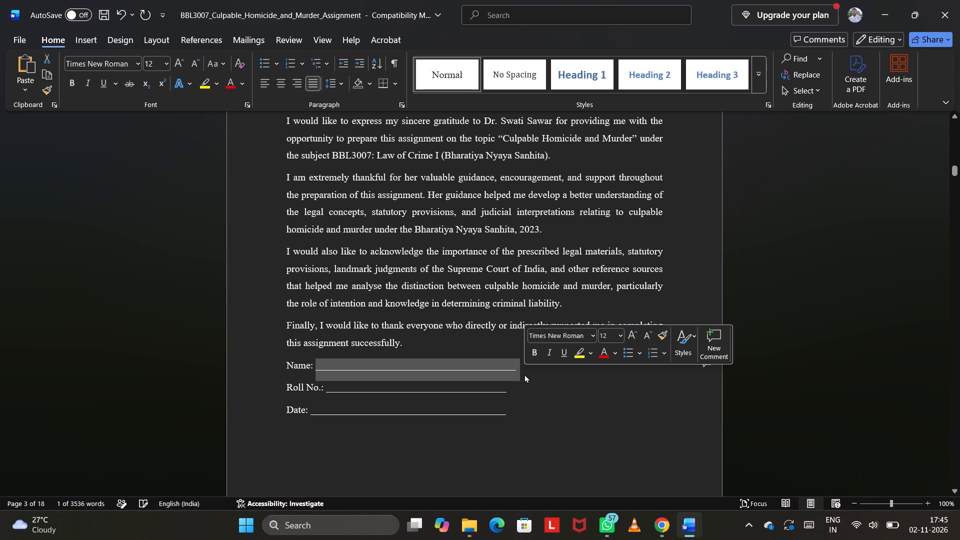
{"action": "key", "text": "BackSpace"}
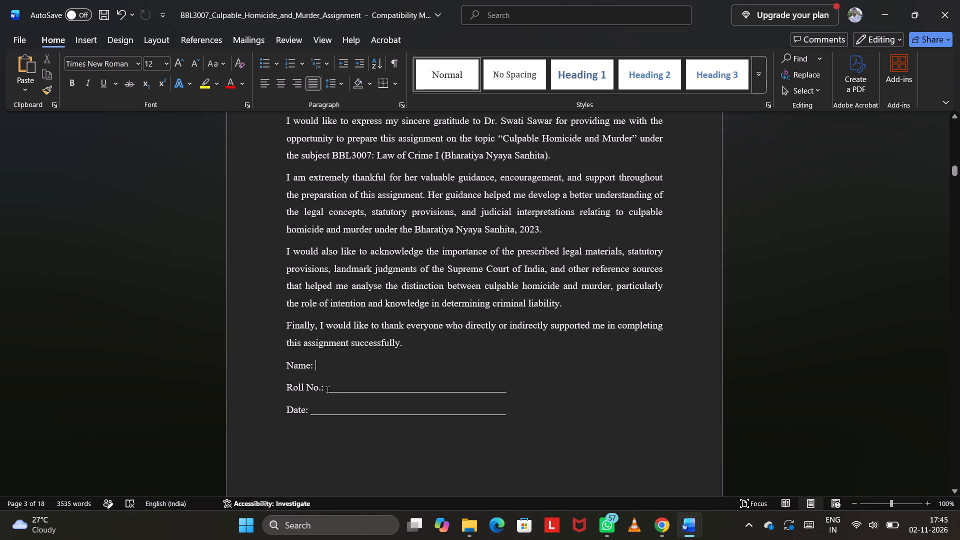
{"action": "left_click_drag", "start_coordinate": [327, 390], "coordinate": [509, 389]}
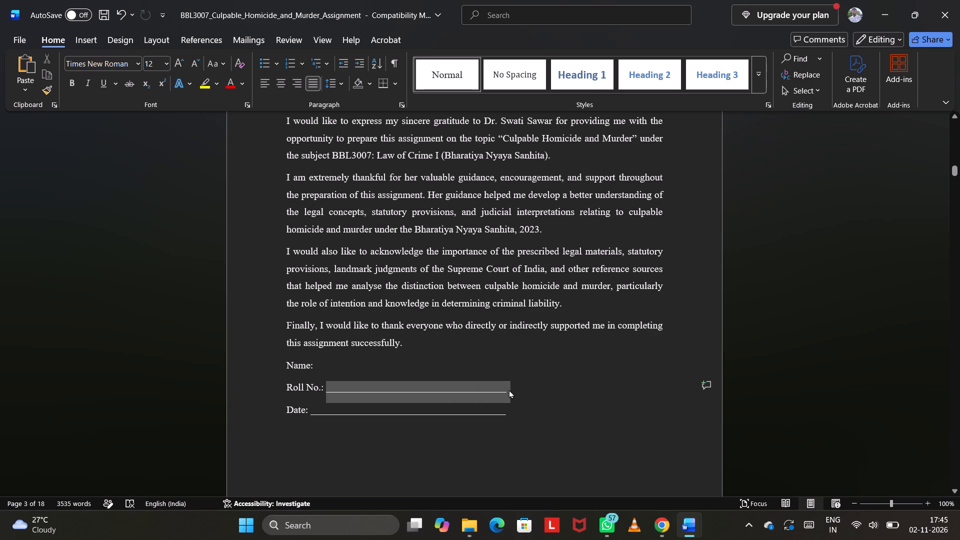
{"action": "key", "text": "BackSpace"}
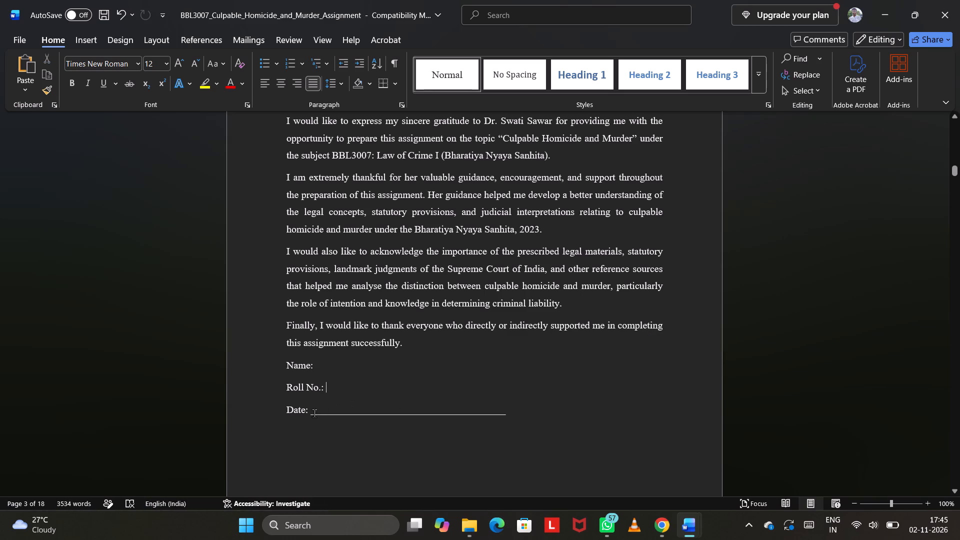
{"action": "left_click_drag", "start_coordinate": [313, 413], "coordinate": [475, 419]}
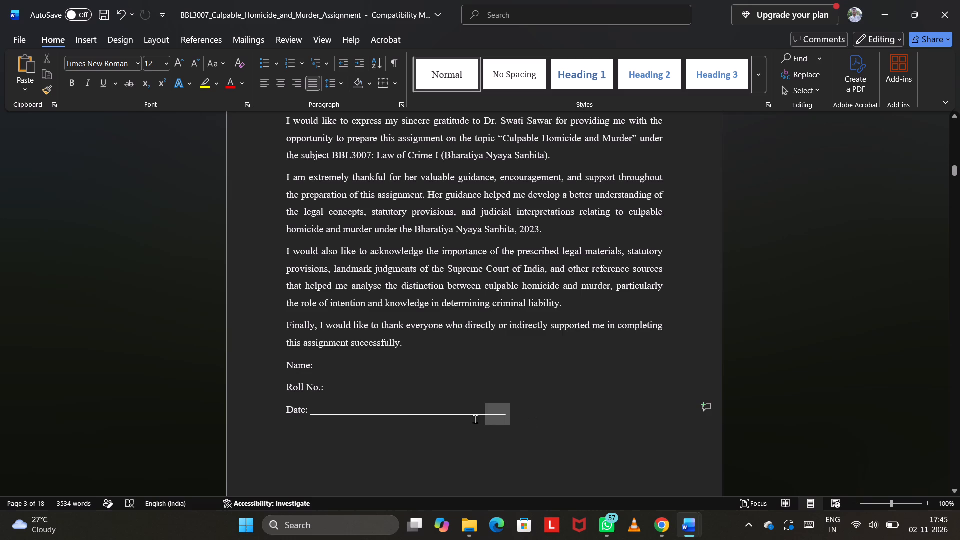
{"action": "left_click_drag", "start_coordinate": [475, 419], "coordinate": [312, 417]}
{"action": "key", "text": "BackSpace"}
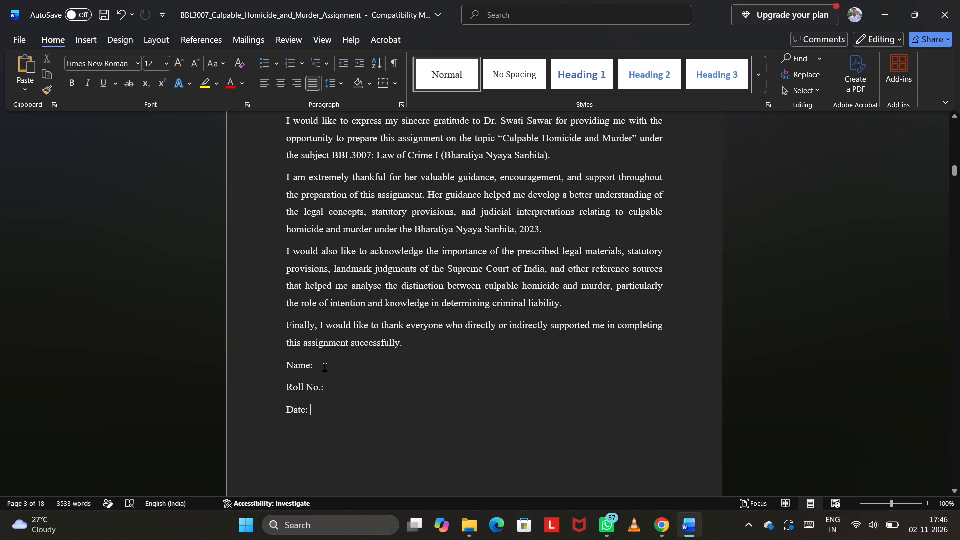
Fill in the acknowledgement's Name field with the student's full name in capitals, correcting the misspelt middle name.
{"action": "left_click", "coordinate": [324, 367]}
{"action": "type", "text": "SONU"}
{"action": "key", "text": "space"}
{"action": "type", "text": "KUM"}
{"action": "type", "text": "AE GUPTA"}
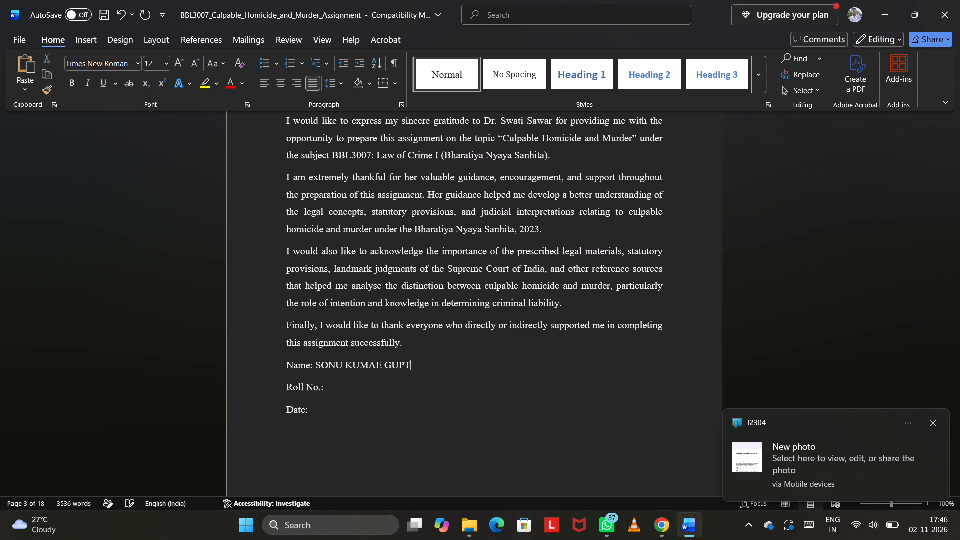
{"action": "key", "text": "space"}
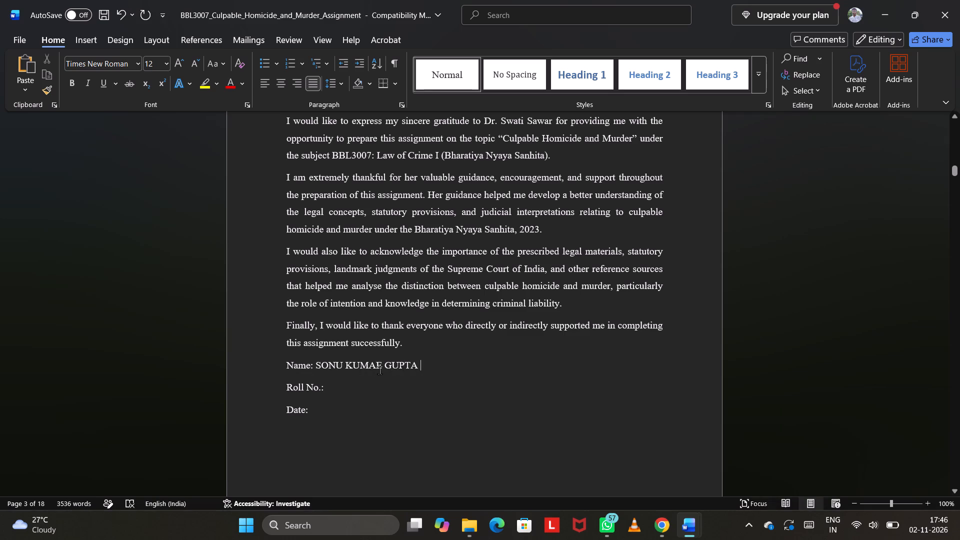
{"action": "left_click", "coordinate": [381, 370]}
{"action": "key", "text": "BackSpace"}
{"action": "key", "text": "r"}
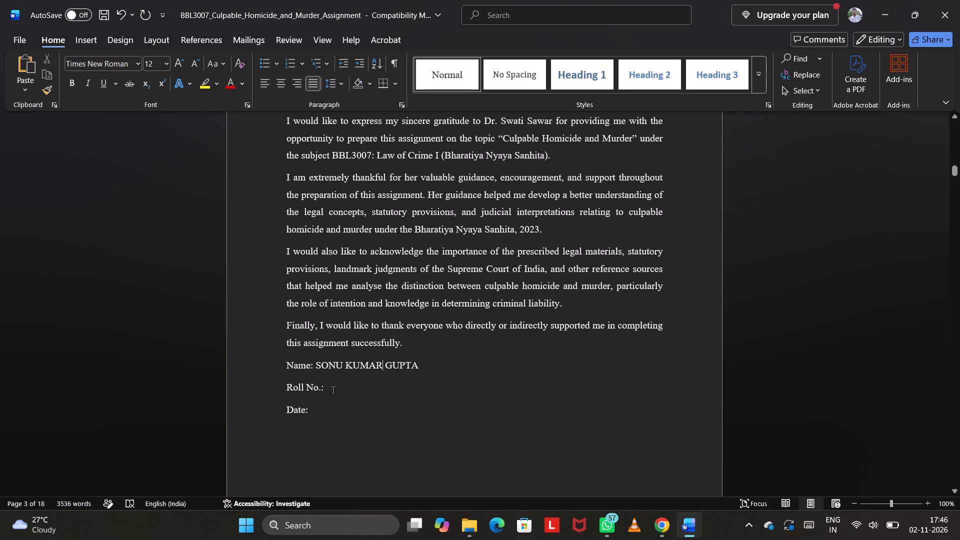
Change the acknowledgement's "Roll No." label to "Registration No.".
{"action": "left_click", "coordinate": [332, 390]}
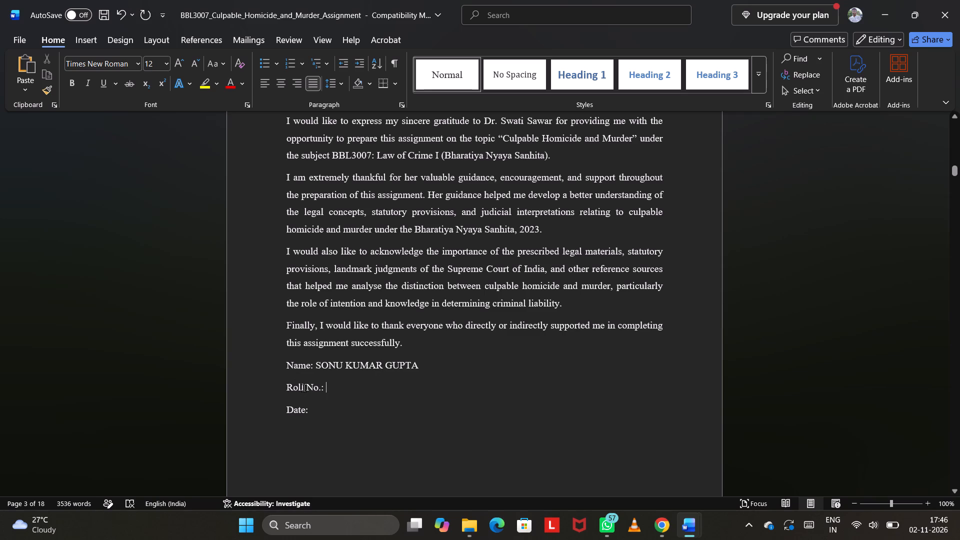
{"action": "left_click", "coordinate": [303, 387]}
{"action": "key", "text": "BackSpace"}
{"action": "key", "text": "BackSpace"}
{"action": "key", "text": "BackSpace"}
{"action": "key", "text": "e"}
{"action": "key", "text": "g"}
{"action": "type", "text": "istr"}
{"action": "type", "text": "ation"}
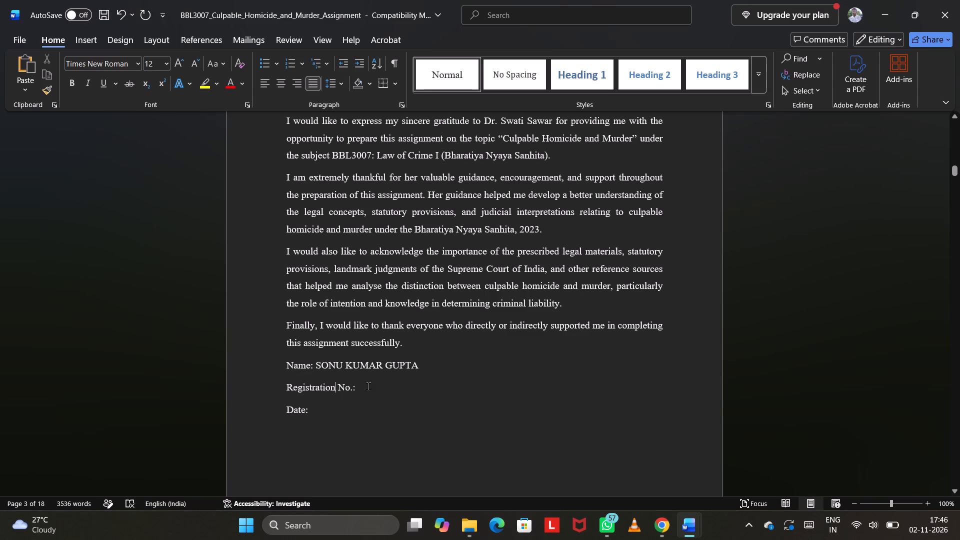
Enter the student's registration number in the acknowledgement's Registration No. field.
{"action": "left_click", "coordinate": [368, 386]}
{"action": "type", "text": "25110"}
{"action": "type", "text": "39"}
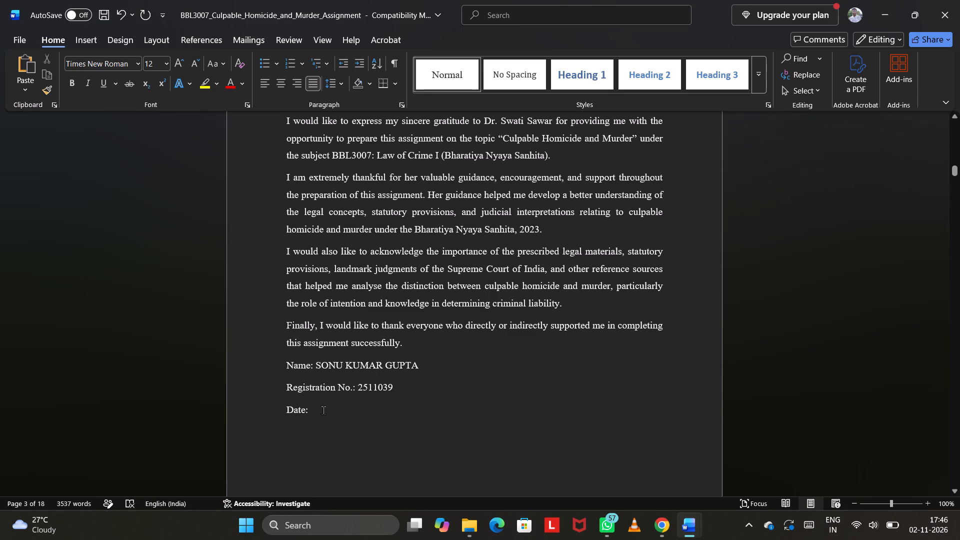
Fill in the acknowledgement's Date field with 03/11/2026.
{"action": "left_click", "coordinate": [323, 410]}
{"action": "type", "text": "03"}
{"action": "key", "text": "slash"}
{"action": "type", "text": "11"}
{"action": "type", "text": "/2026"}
Review the page layout of the whole assignment from the index to the references, including the area after the acknowledgement page.
{"action": "scroll", "coordinate": [382, 460], "scroll_direction": "down", "scroll_amount": 5}
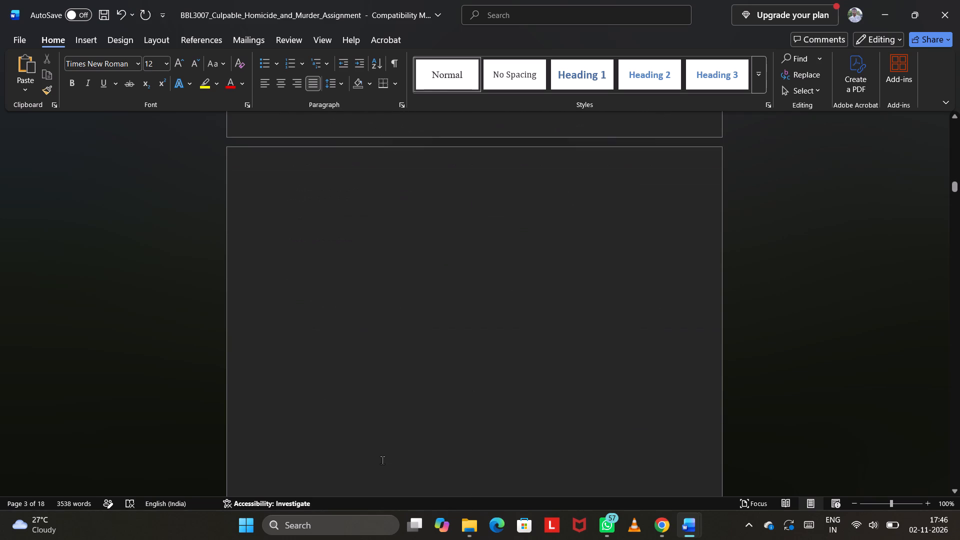
{"action": "scroll", "coordinate": [382, 460], "scroll_direction": "down", "scroll_amount": 2}
{"action": "scroll", "coordinate": [382, 460], "scroll_direction": "up", "scroll_amount": 8}
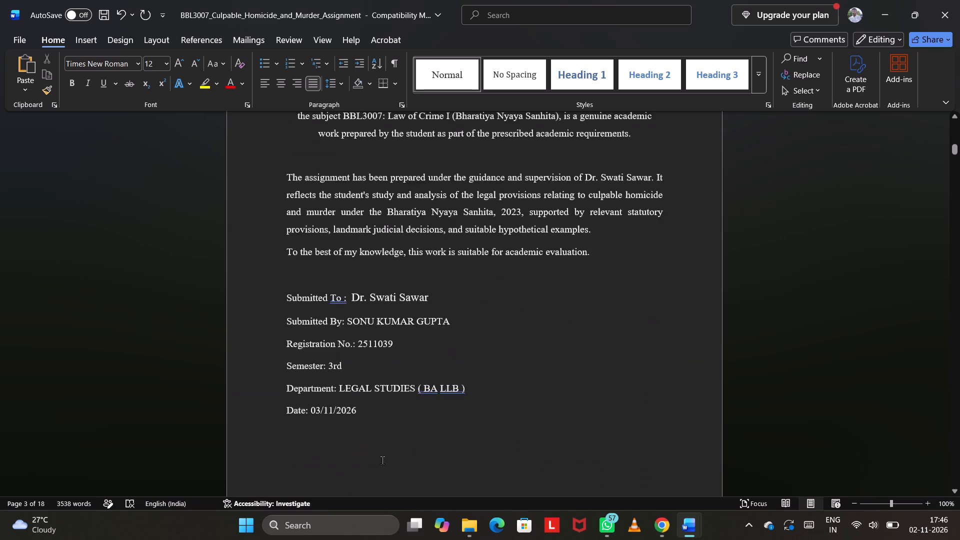
{"action": "scroll", "coordinate": [382, 460], "scroll_direction": "up", "scroll_amount": 4}
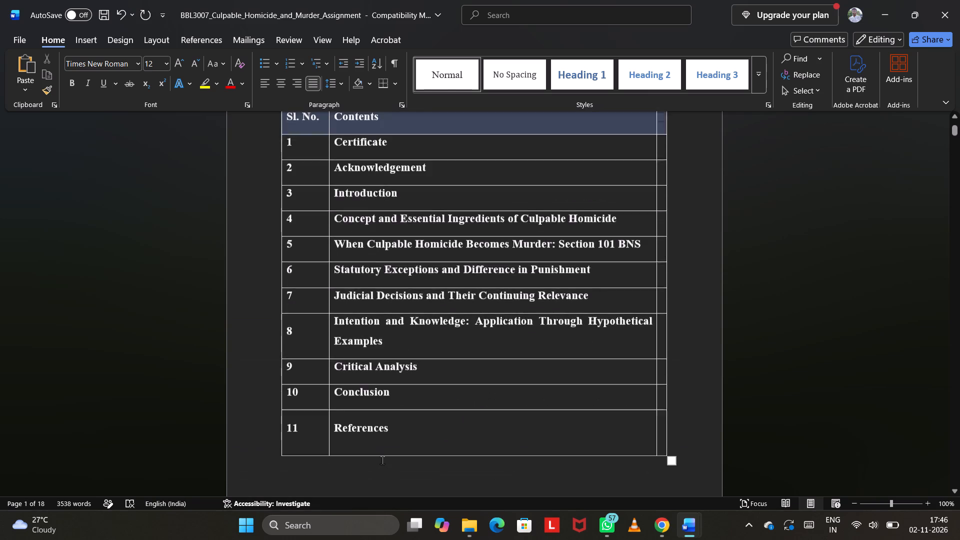
{"action": "scroll", "coordinate": [382, 460], "scroll_direction": "up", "scroll_amount": 4}
{"action": "scroll", "coordinate": [382, 460], "scroll_direction": "down", "scroll_amount": 2}
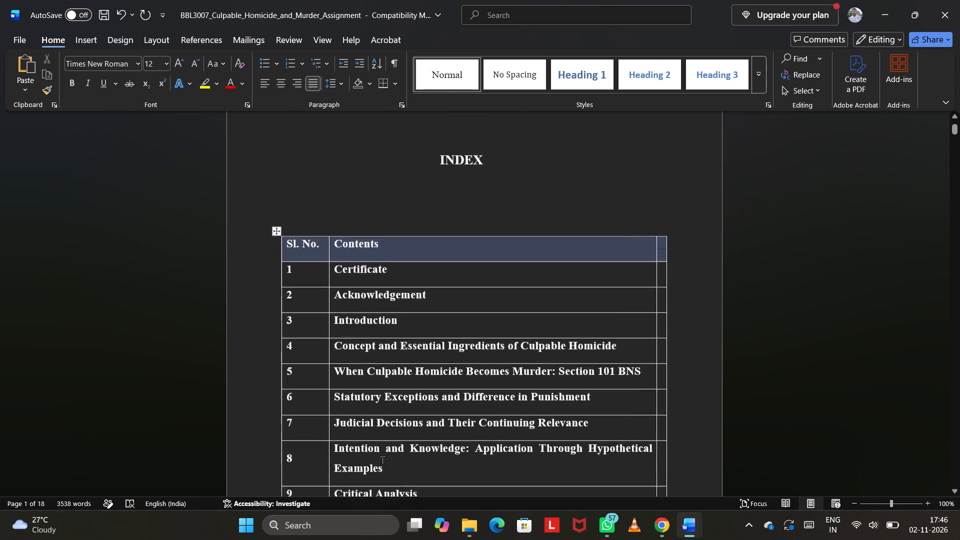
{"action": "scroll", "coordinate": [382, 460], "scroll_direction": "down", "scroll_amount": 19}
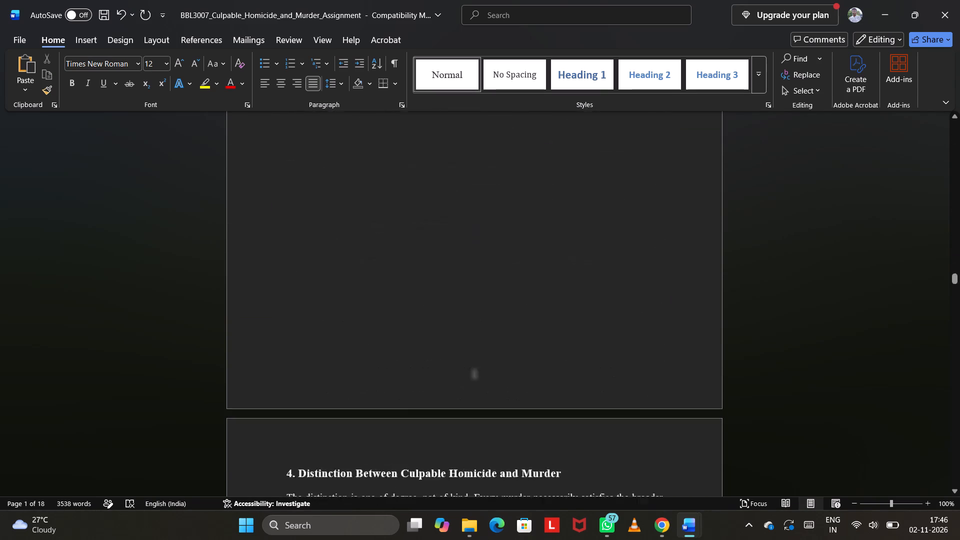
{"action": "scroll", "coordinate": [382, 460], "scroll_direction": "down", "scroll_amount": 13}
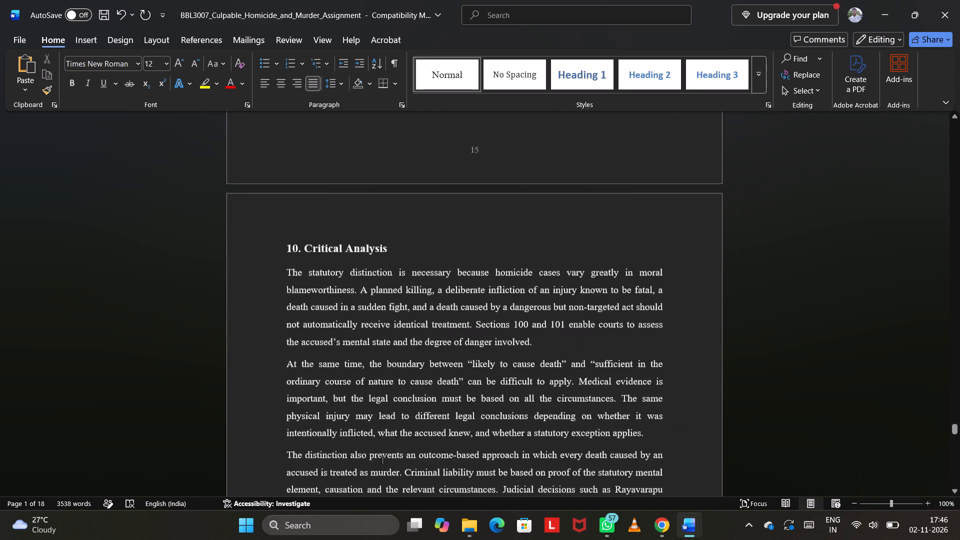
{"action": "scroll", "coordinate": [382, 460], "scroll_direction": "down", "scroll_amount": 6}
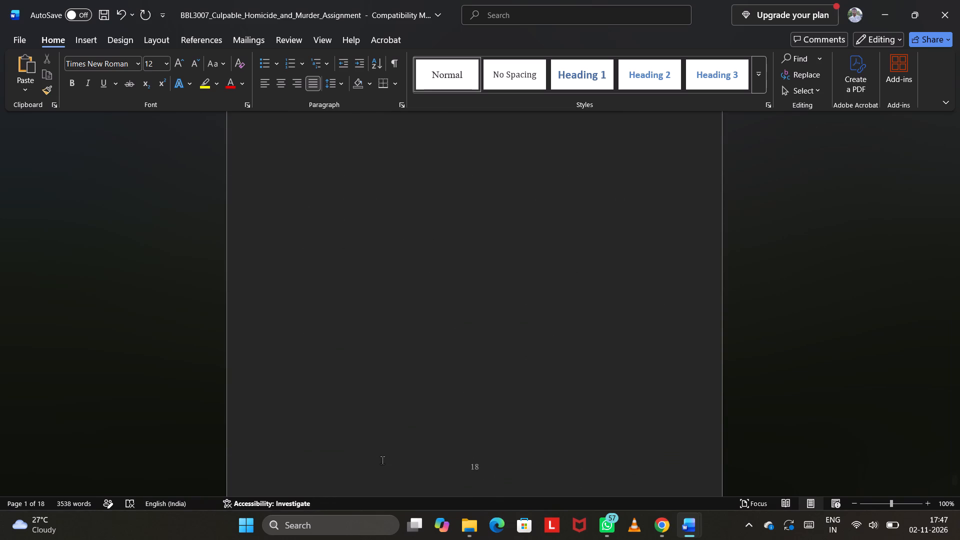
{"action": "scroll", "coordinate": [461, 302], "scroll_direction": "up", "scroll_amount": 3}
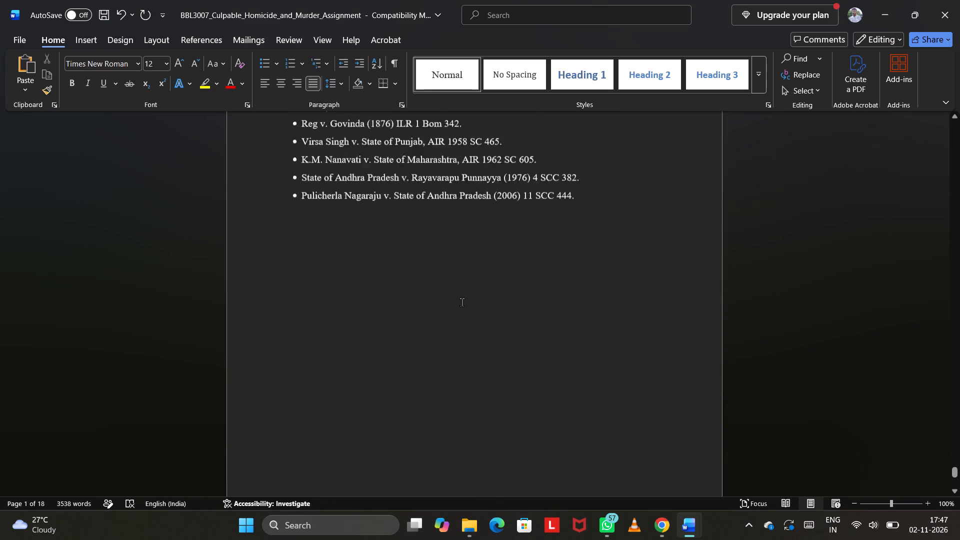
{"action": "scroll", "coordinate": [461, 302], "scroll_direction": "up", "scroll_amount": 8}
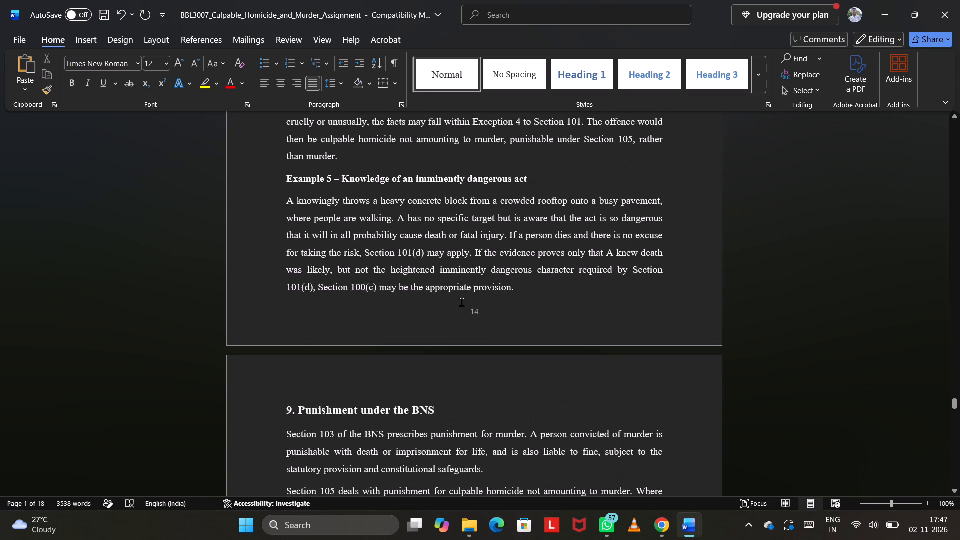
{"action": "scroll", "coordinate": [461, 302], "scroll_direction": "up", "scroll_amount": 8}
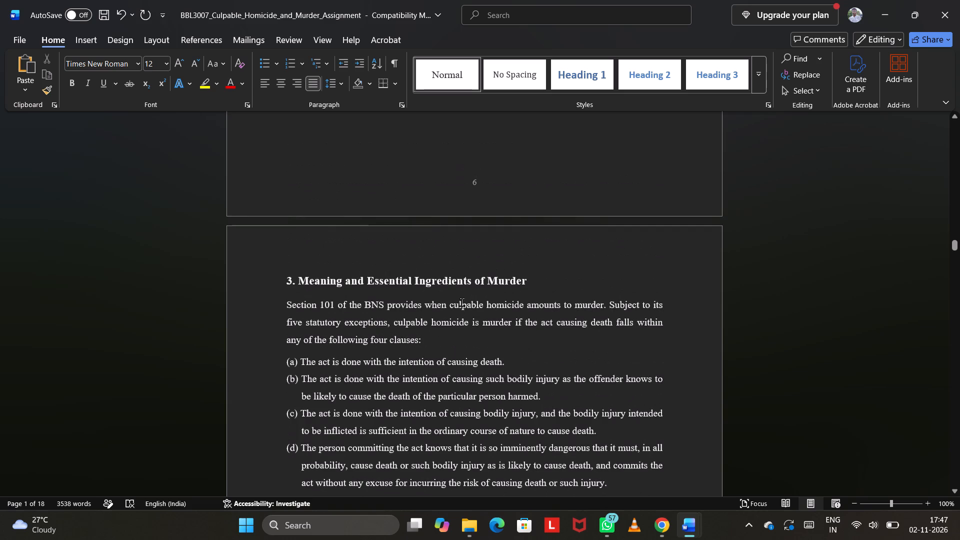
{"action": "scroll", "coordinate": [461, 302], "scroll_direction": "up", "scroll_amount": 10}
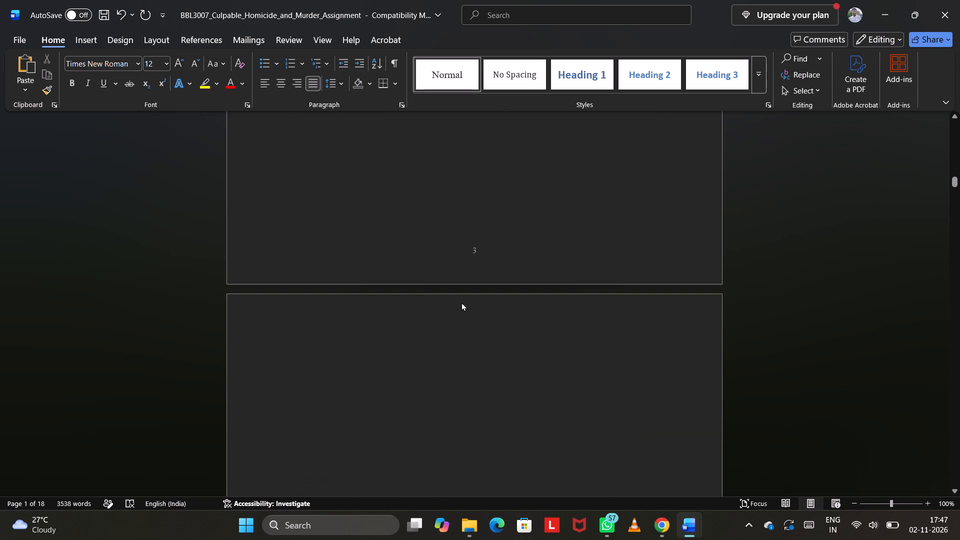
{"action": "scroll", "coordinate": [461, 302], "scroll_direction": "down", "scroll_amount": 1}
{"action": "scroll", "coordinate": [427, 332], "scroll_direction": "up", "scroll_amount": 1}
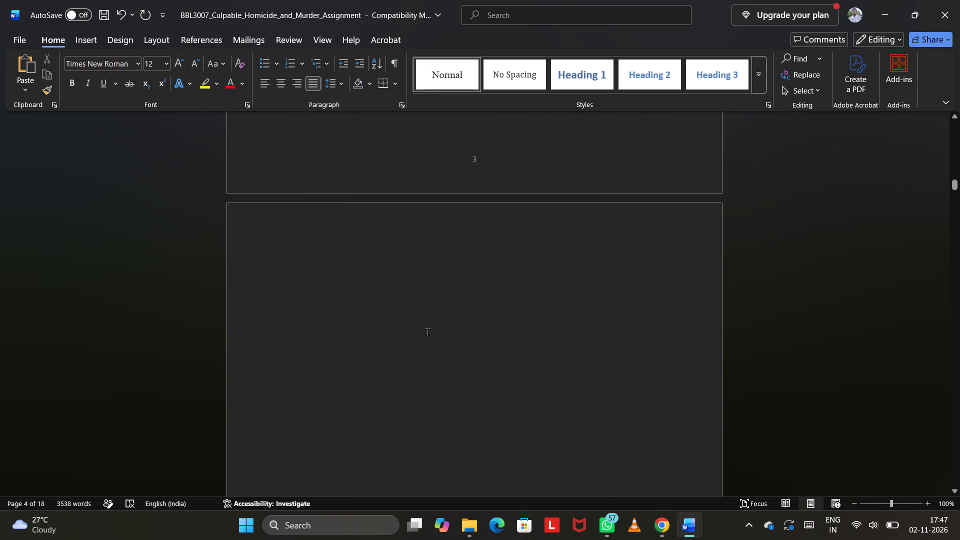
{"action": "scroll", "coordinate": [427, 332], "scroll_direction": "up", "scroll_amount": 1}
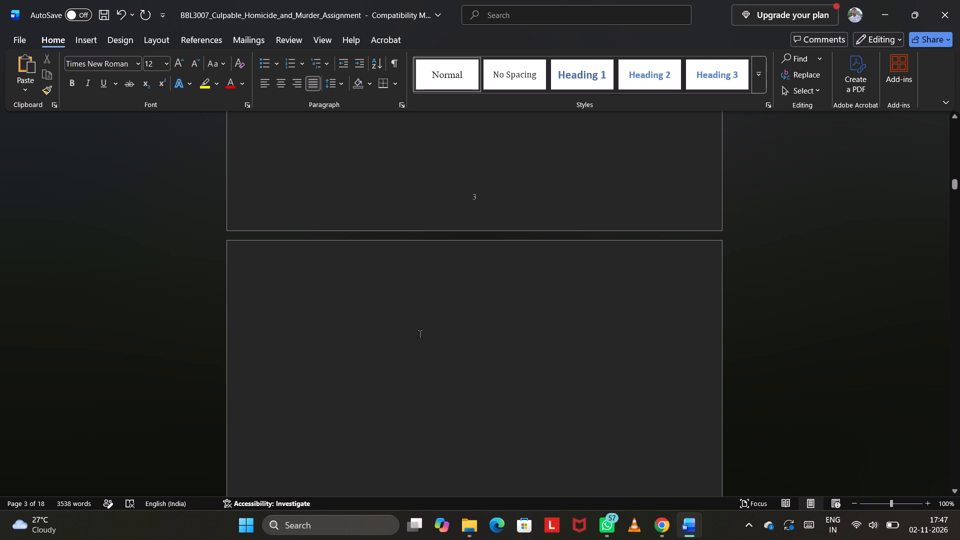
Try to delete the blank page 4 between the acknowledgement page and the Introduction.
{"action": "scroll", "coordinate": [374, 439], "scroll_direction": "down", "scroll_amount": 1}
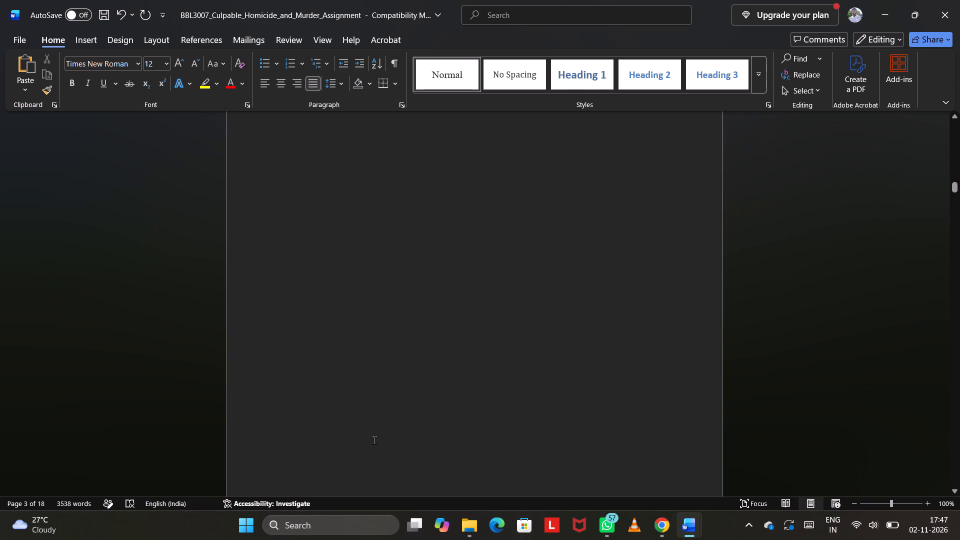
{"action": "scroll", "coordinate": [374, 439], "scroll_direction": "up", "scroll_amount": 2}
{"action": "scroll", "coordinate": [374, 439], "scroll_direction": "down", "scroll_amount": 4}
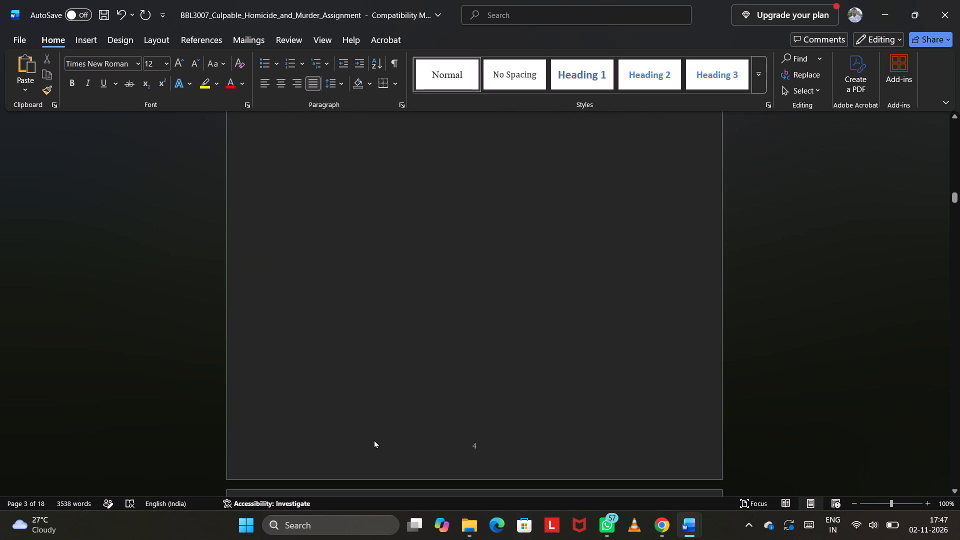
{"action": "scroll", "coordinate": [374, 439], "scroll_direction": "down", "scroll_amount": 1}
{"action": "left_click", "coordinate": [374, 439]}
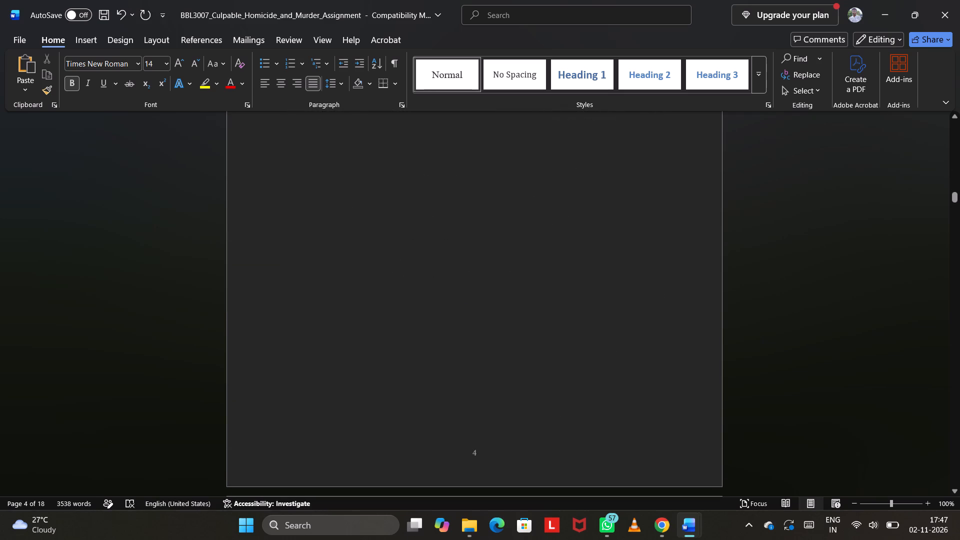
{"action": "scroll", "coordinate": [333, 317], "scroll_direction": "up", "scroll_amount": 3}
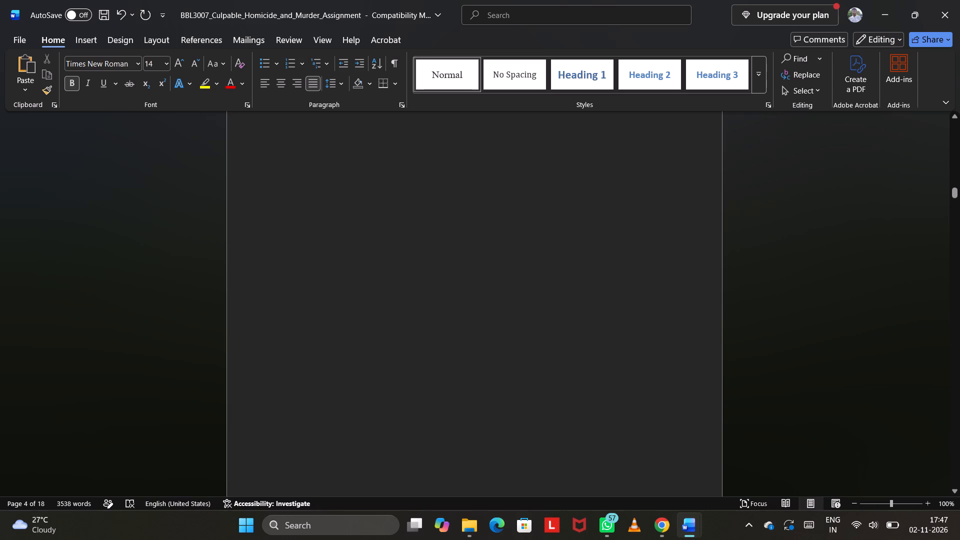
{"action": "scroll", "coordinate": [333, 343], "scroll_direction": "up", "scroll_amount": 2}
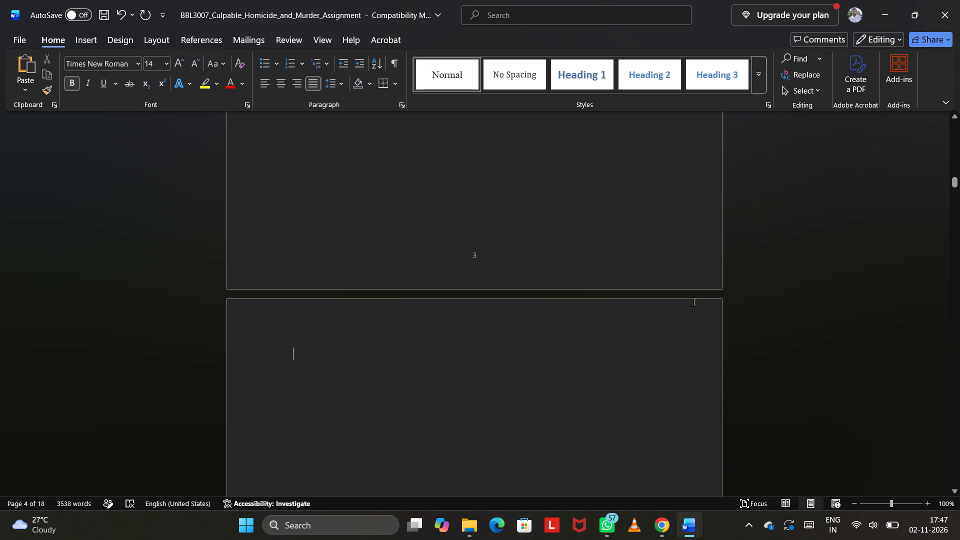
{"action": "key", "text": "Delete"}
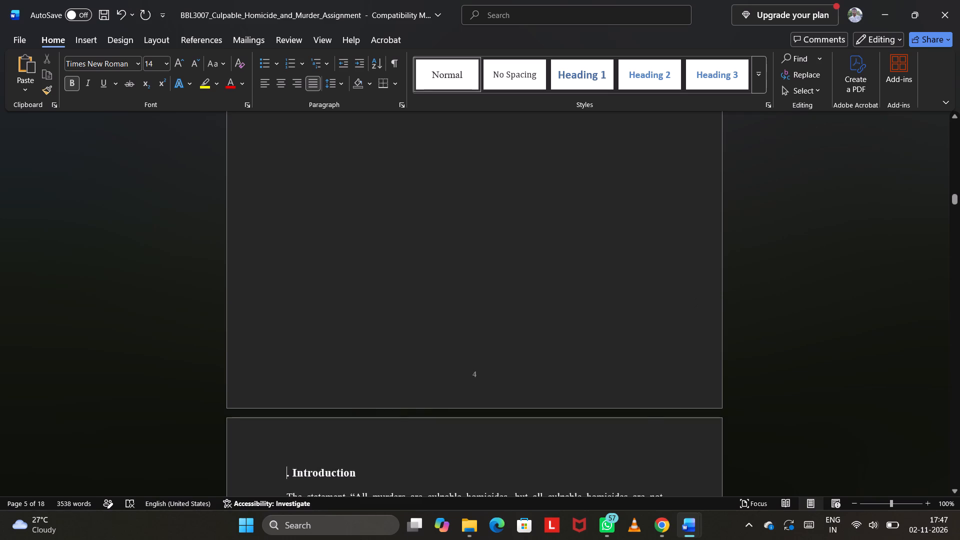
Examine the pages around the blank page, from the index through the acknowledgement page.
{"action": "scroll", "coordinate": [680, 352], "scroll_direction": "up", "scroll_amount": 7}
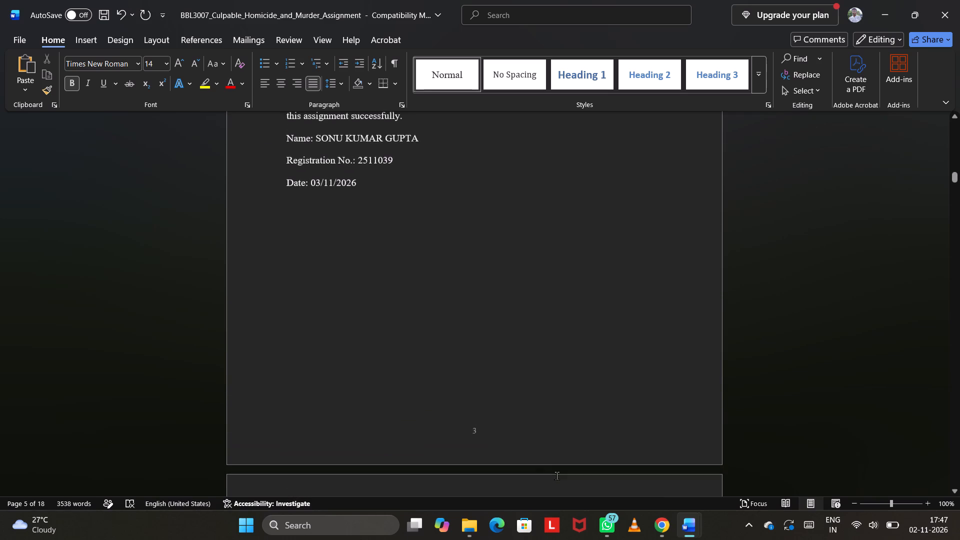
{"action": "right_click", "coordinate": [549, 376]}
{"action": "scroll", "coordinate": [549, 376], "scroll_direction": "down", "scroll_amount": 4}
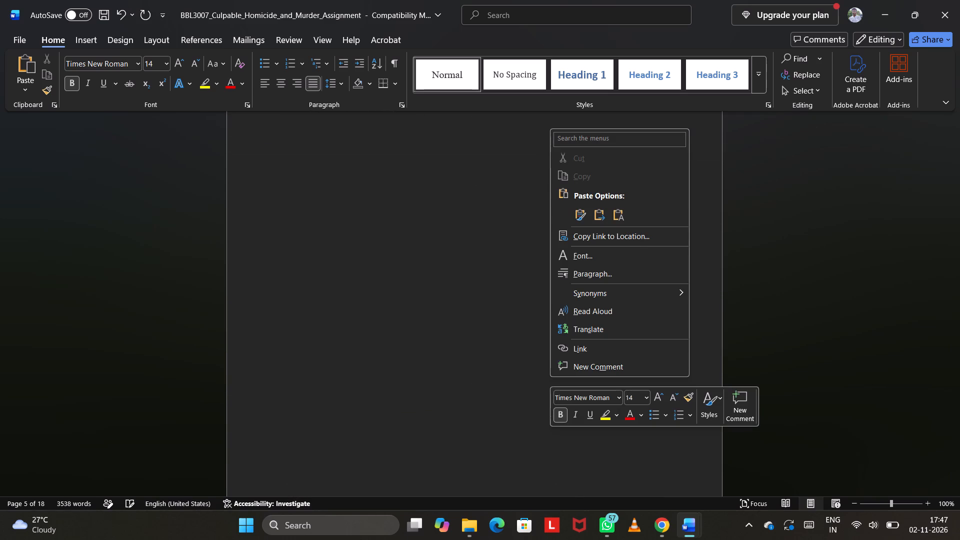
{"action": "scroll", "coordinate": [549, 376], "scroll_direction": "down", "scroll_amount": 2}
{"action": "left_click", "coordinate": [549, 376]}
{"action": "scroll", "coordinate": [549, 376], "scroll_direction": "up", "scroll_amount": 2}
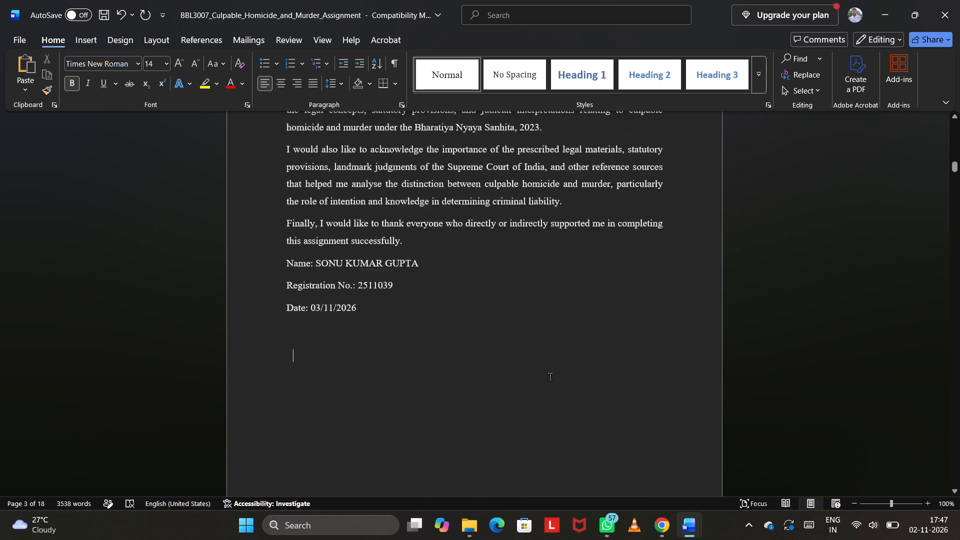
{"action": "scroll", "coordinate": [549, 376], "scroll_direction": "up", "scroll_amount": 5}
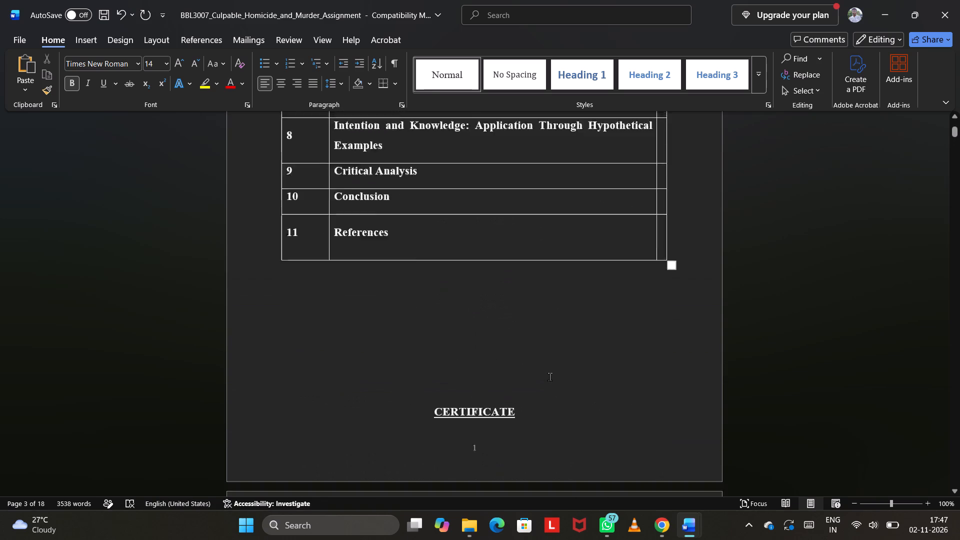
{"action": "scroll", "coordinate": [549, 376], "scroll_direction": "up", "scroll_amount": 2}
Try again to delete the blank page following the acknowledgement from an overview of all pages, leaving the page setup unchanged.
{"action": "scroll", "coordinate": [549, 376], "scroll_direction": "down", "scroll_amount": 11, "text": "ctrl"}
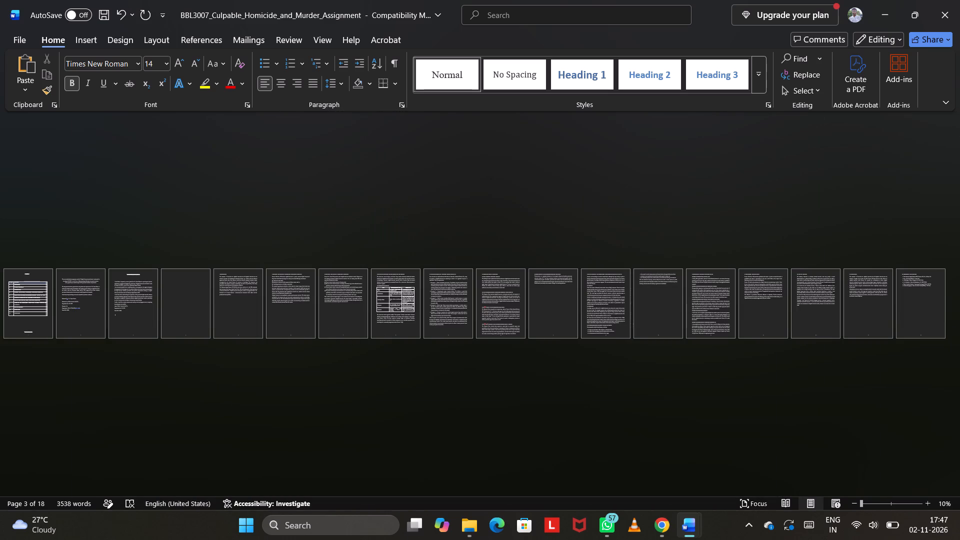
{"action": "left_click", "coordinate": [178, 305]}
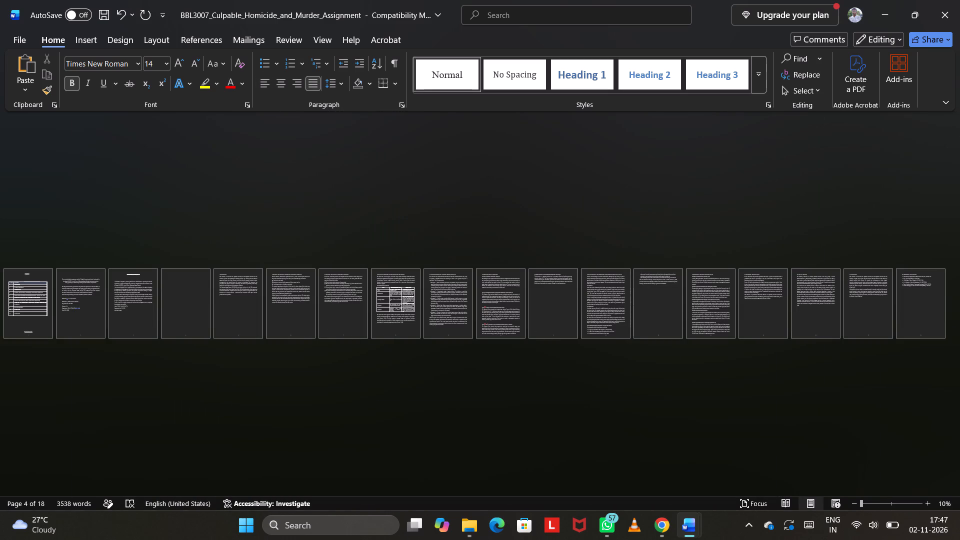
{"action": "key", "text": "Delete"}
{"action": "double_click", "coordinate": [178, 305]}
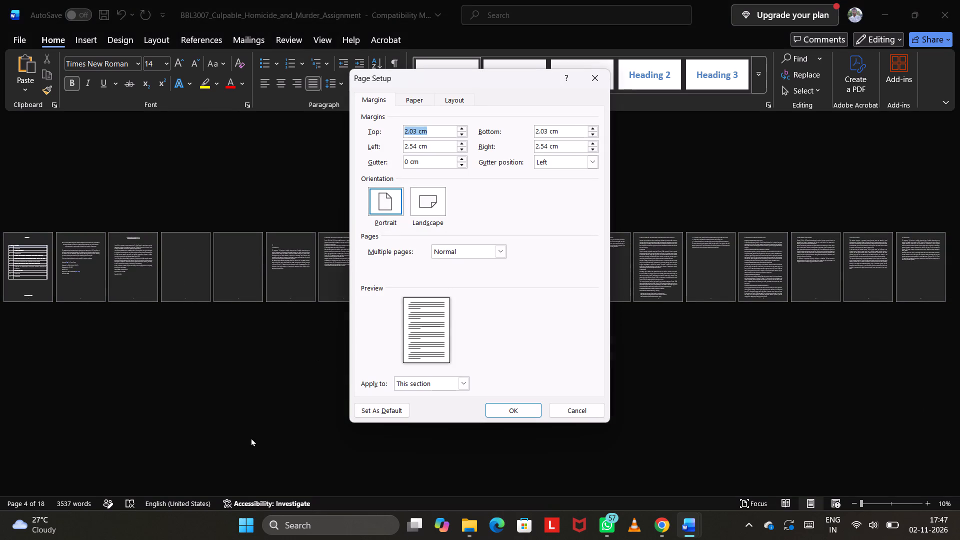
{"action": "left_click", "coordinate": [250, 437]}
{"action": "left_click", "coordinate": [593, 76]}
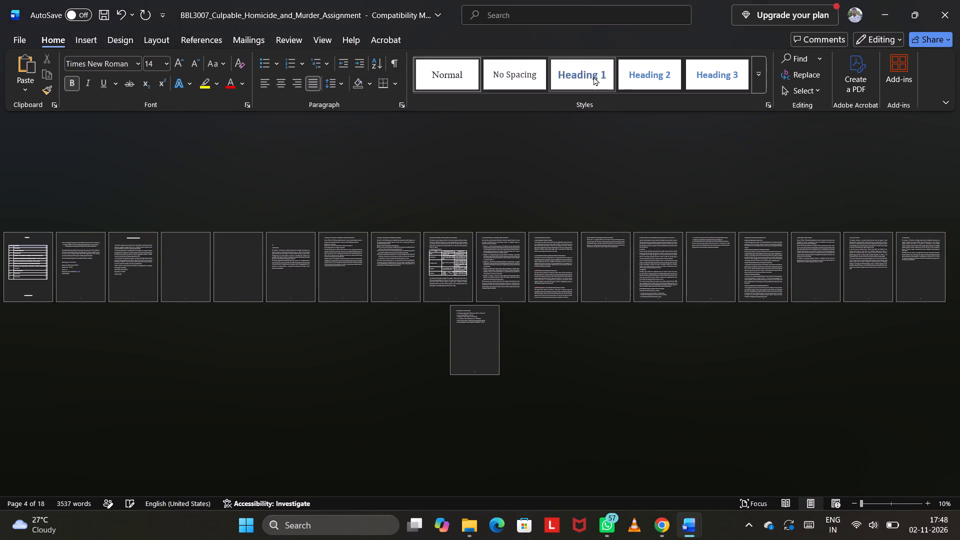
Check the blank pages between the acknowledgement and the Introduction, and where the Introduction heading starts.
{"action": "scroll", "coordinate": [576, 265], "scroll_direction": "up", "scroll_amount": 5, "text": "ctrl"}
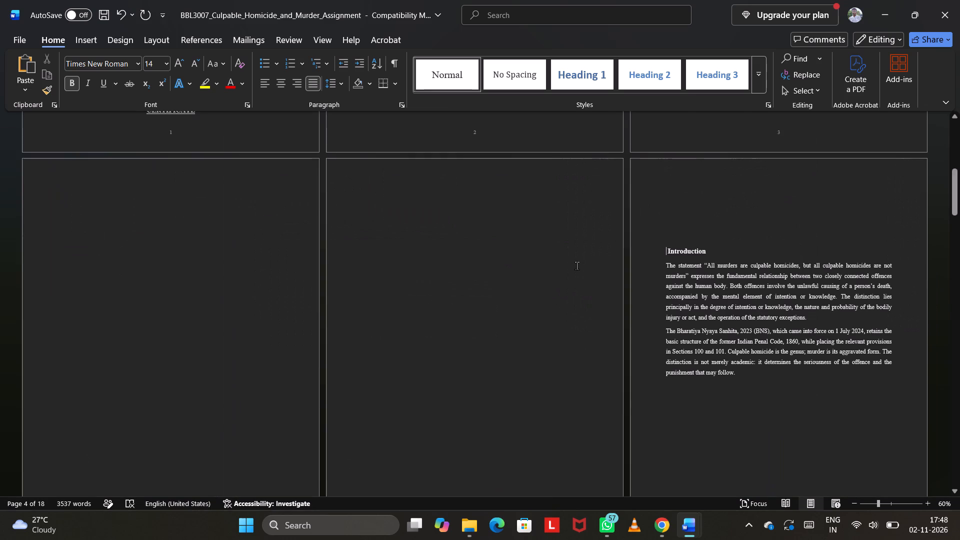
{"action": "scroll", "coordinate": [539, 270], "scroll_direction": "up", "scroll_amount": 6, "text": "ctrl"}
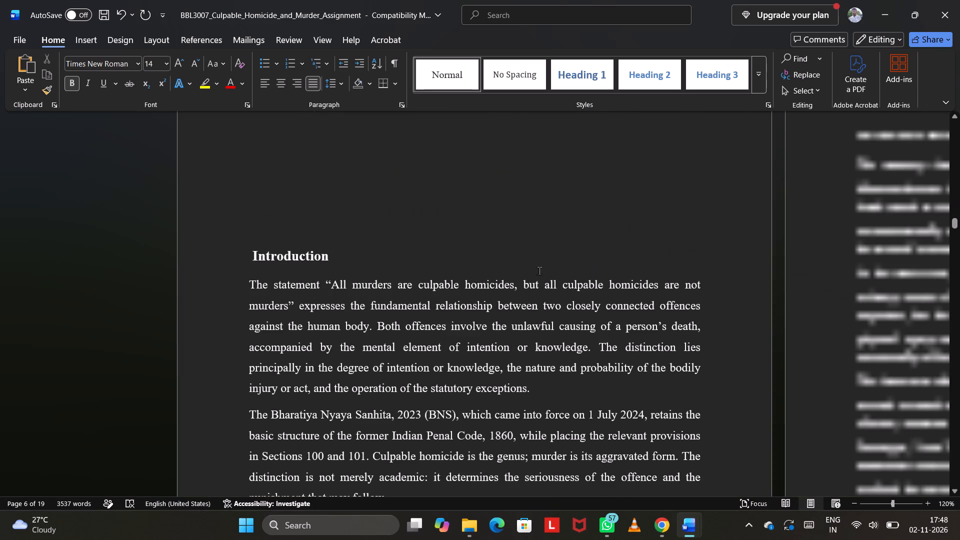
{"action": "scroll", "coordinate": [544, 213], "scroll_direction": "up", "scroll_amount": 10}
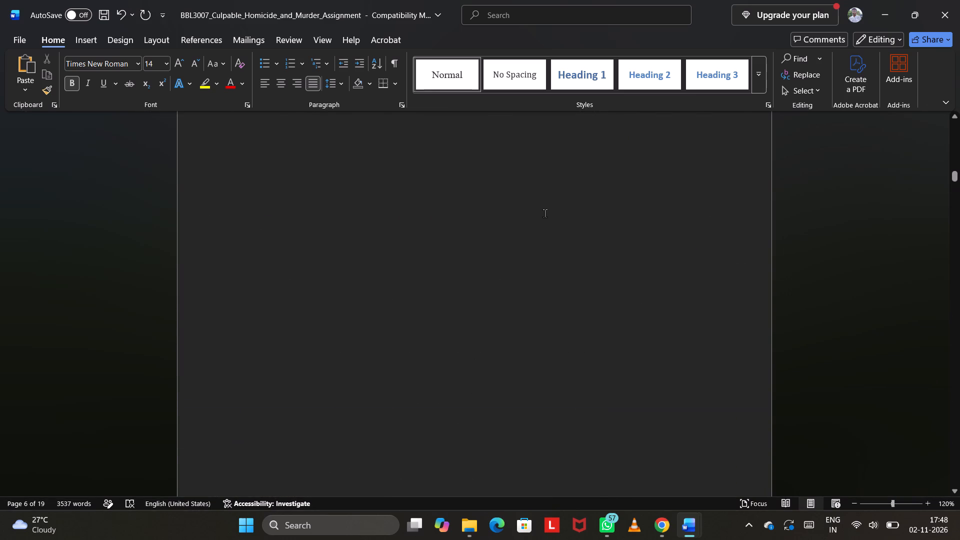
{"action": "scroll", "coordinate": [544, 213], "scroll_direction": "up", "scroll_amount": 3}
{"action": "scroll", "coordinate": [544, 213], "scroll_direction": "down", "scroll_amount": 2}
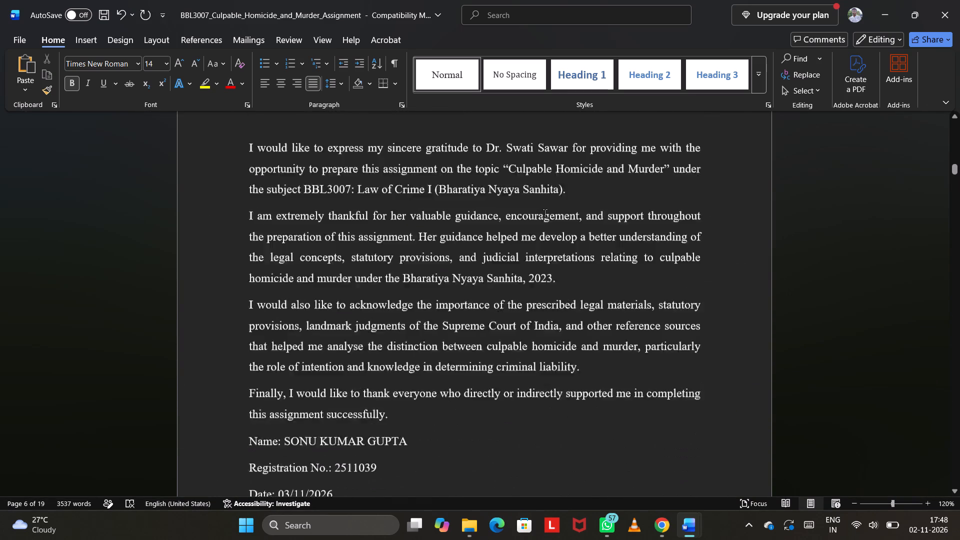
{"action": "scroll", "coordinate": [544, 213], "scroll_direction": "down", "scroll_amount": 11}
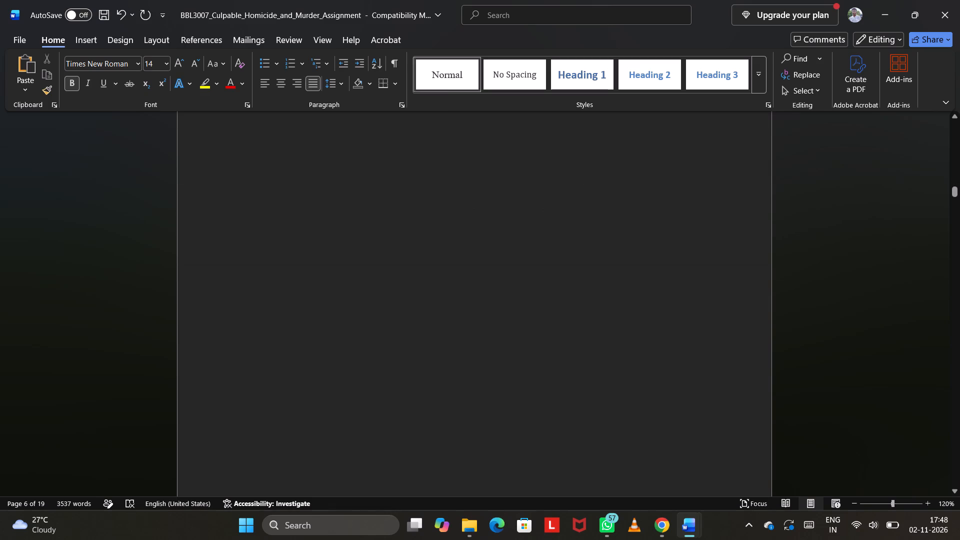
{"action": "scroll", "coordinate": [544, 213], "scroll_direction": "down", "scroll_amount": 11}
{"action": "scroll", "coordinate": [544, 213], "scroll_direction": "up", "scroll_amount": 1}
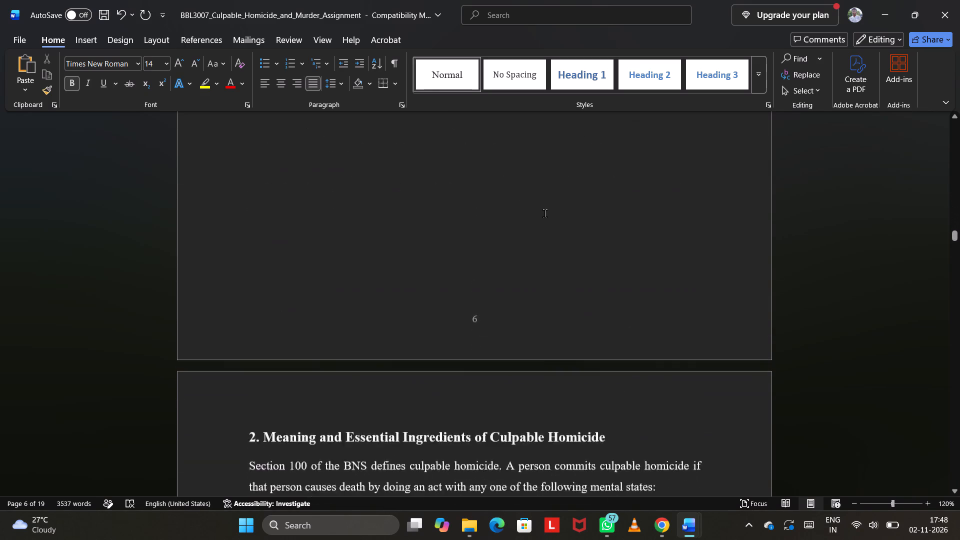
{"action": "scroll", "coordinate": [544, 213], "scroll_direction": "up", "scroll_amount": 10}
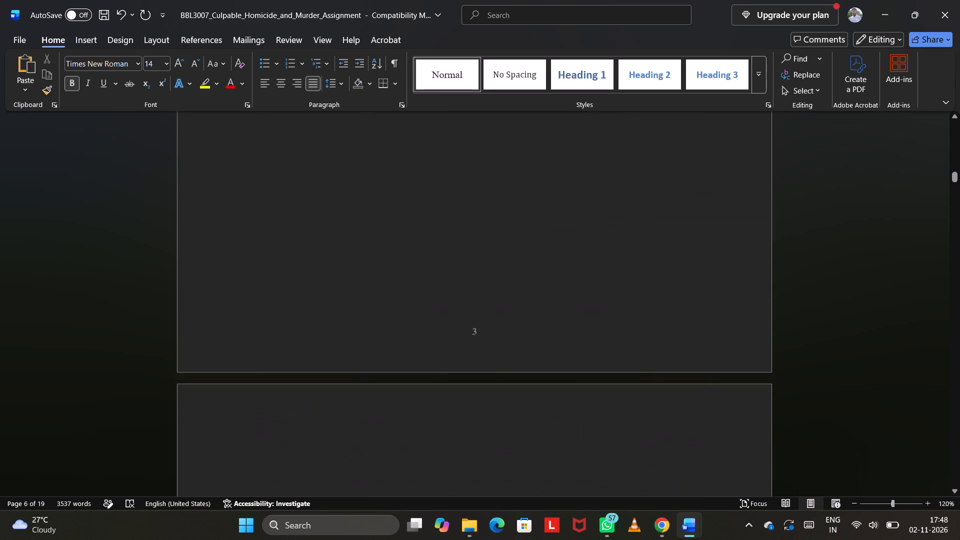
{"action": "scroll", "coordinate": [544, 213], "scroll_direction": "up", "scroll_amount": 5}
{"action": "scroll", "coordinate": [544, 213], "scroll_direction": "up", "scroll_amount": 2, "text": "ctrl"}
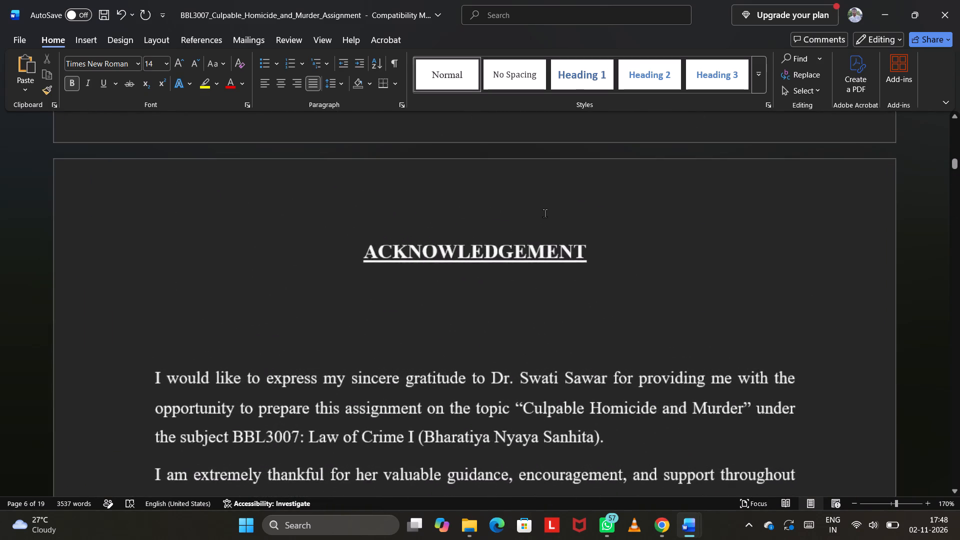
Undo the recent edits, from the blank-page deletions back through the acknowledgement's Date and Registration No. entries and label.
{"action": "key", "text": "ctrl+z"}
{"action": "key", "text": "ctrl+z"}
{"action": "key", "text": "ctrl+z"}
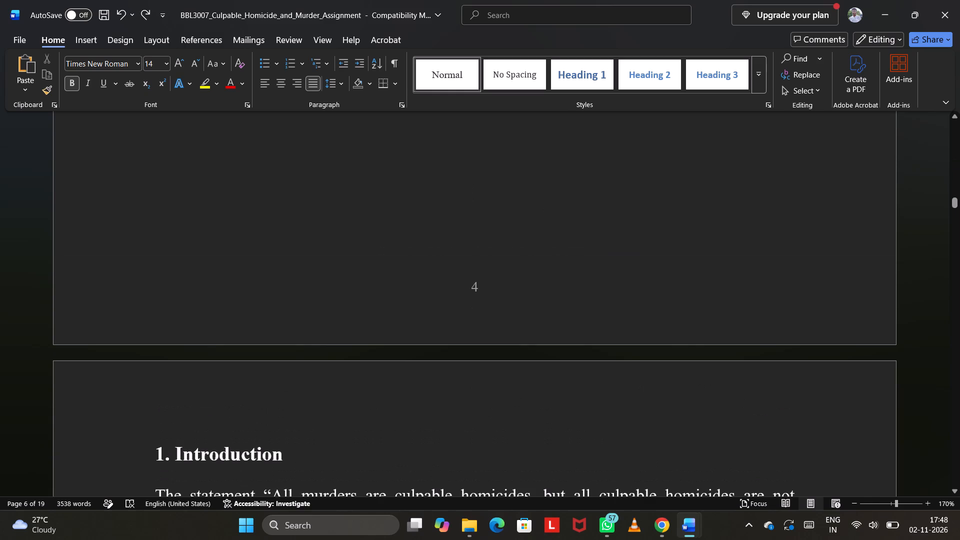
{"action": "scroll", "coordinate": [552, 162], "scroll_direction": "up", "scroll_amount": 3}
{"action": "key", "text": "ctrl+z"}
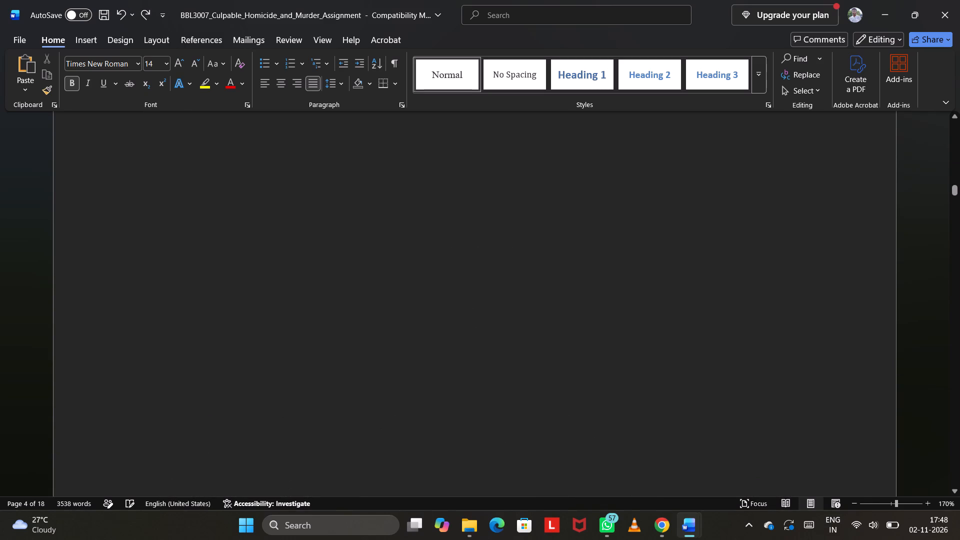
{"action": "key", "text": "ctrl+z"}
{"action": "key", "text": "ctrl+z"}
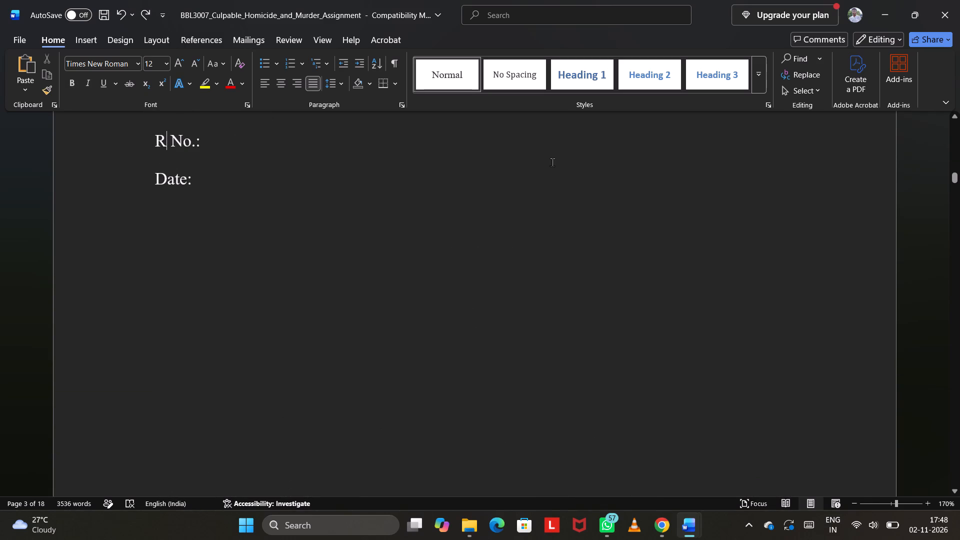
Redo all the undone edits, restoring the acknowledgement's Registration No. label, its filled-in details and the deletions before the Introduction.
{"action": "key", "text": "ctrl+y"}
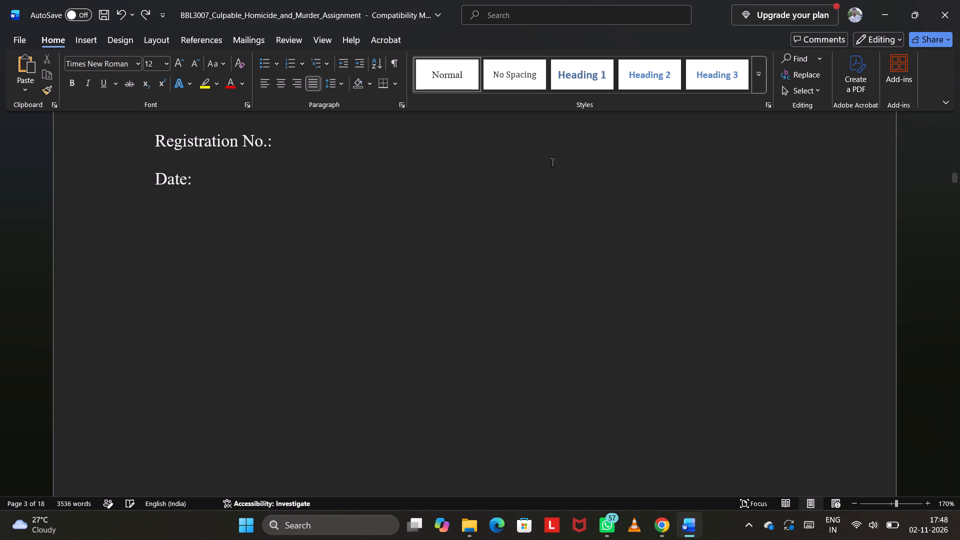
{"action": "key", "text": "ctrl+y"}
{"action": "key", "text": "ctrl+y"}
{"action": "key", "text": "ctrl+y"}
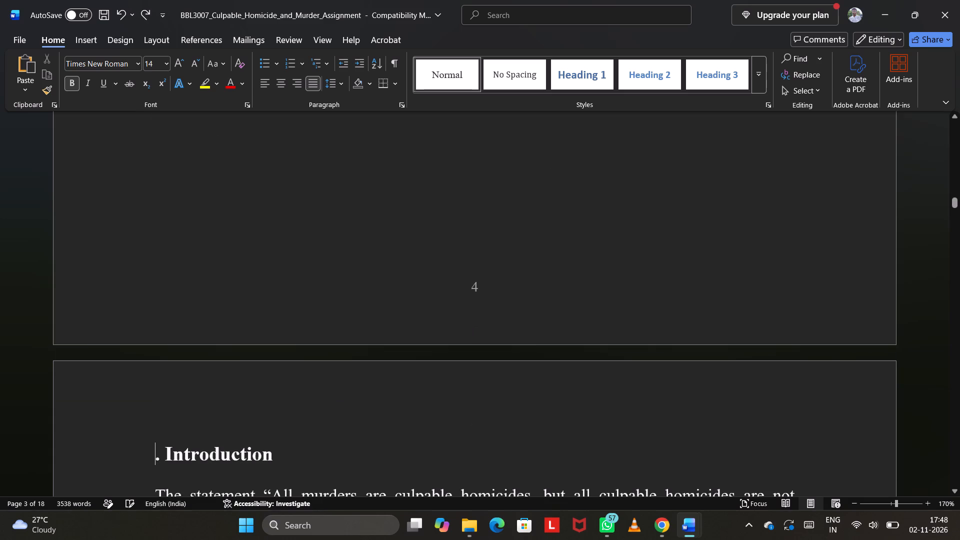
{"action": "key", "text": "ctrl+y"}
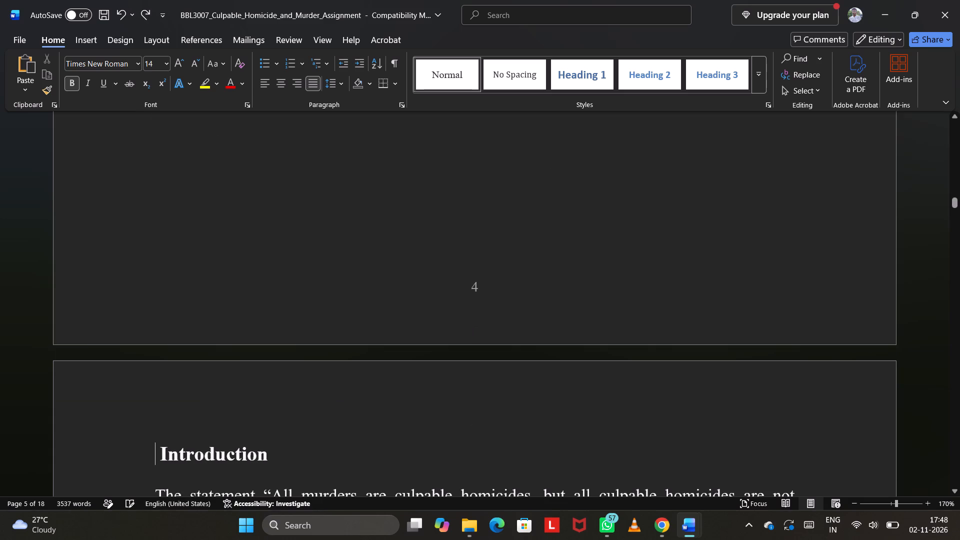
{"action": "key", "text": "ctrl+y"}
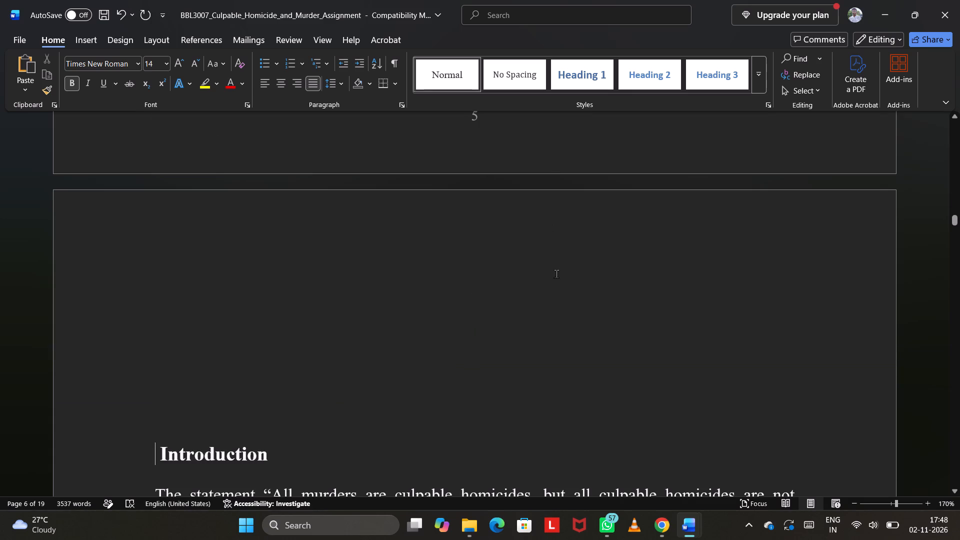
Review the pages from the Introduction back to the index, including the position of the CERTIFICATE heading relative to its text.
{"action": "scroll", "coordinate": [556, 273], "scroll_direction": "up", "scroll_amount": 10}
{"action": "scroll", "coordinate": [556, 273], "scroll_direction": "down", "scroll_amount": 10, "text": "ctrl"}
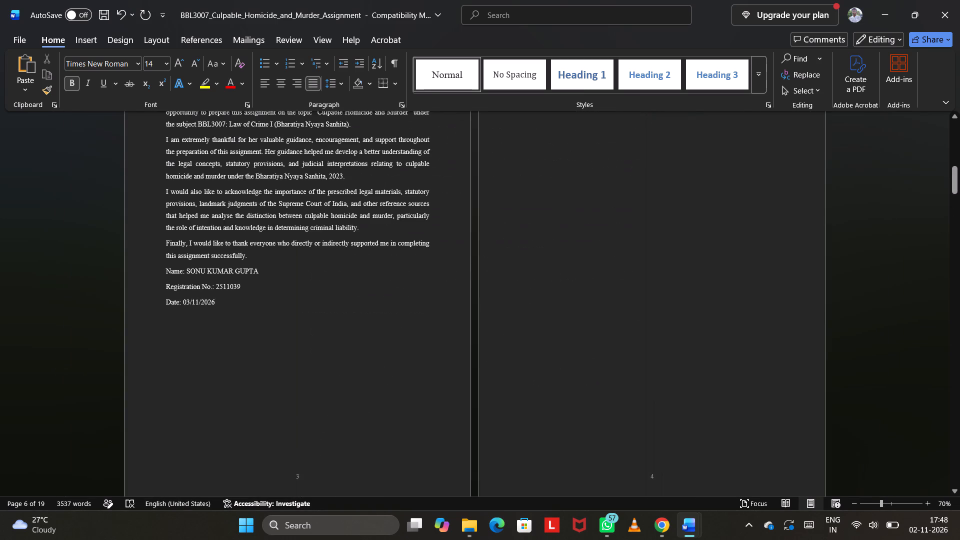
{"action": "scroll", "coordinate": [556, 273], "scroll_direction": "up", "scroll_amount": 4, "text": "ctrl"}
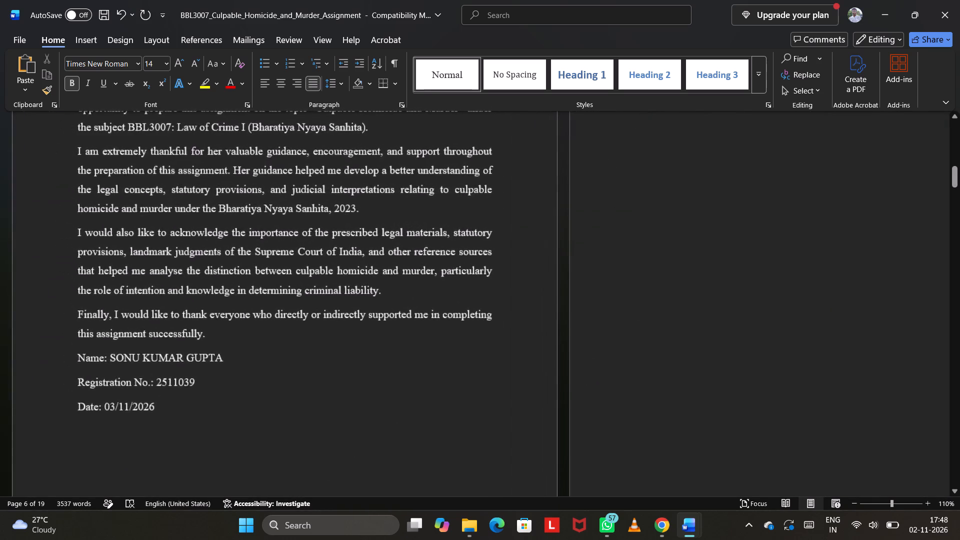
{"action": "scroll", "coordinate": [556, 273], "scroll_direction": "up", "scroll_amount": 4}
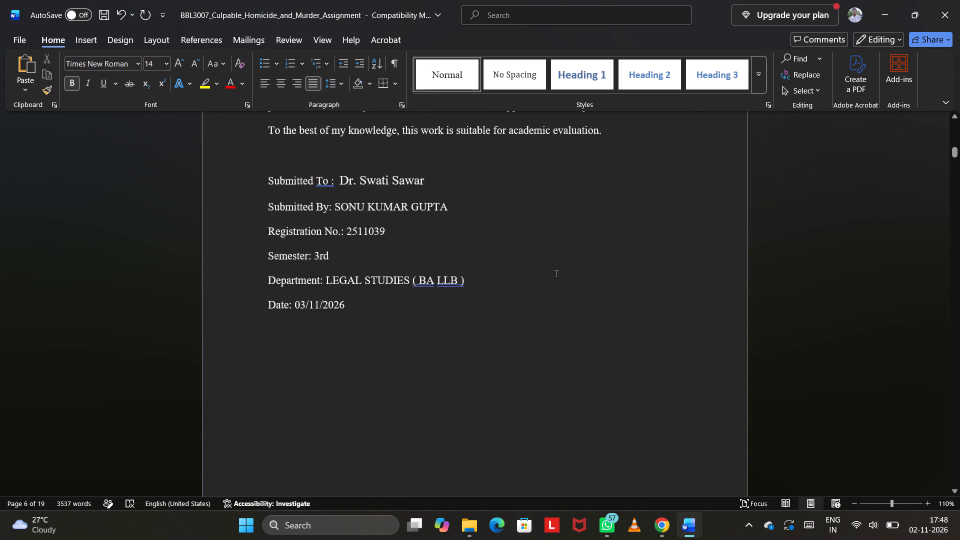
{"action": "scroll", "coordinate": [556, 273], "scroll_direction": "up", "scroll_amount": 2}
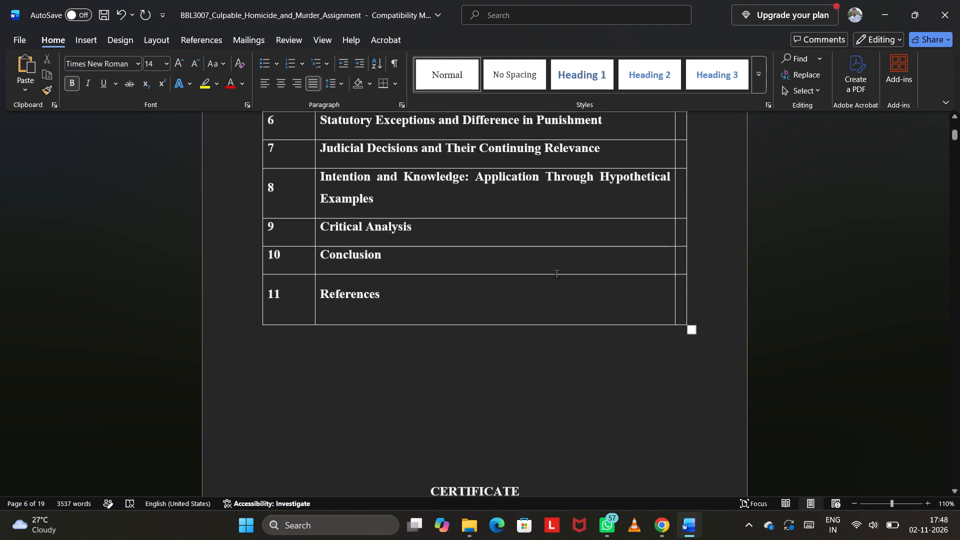
{"action": "scroll", "coordinate": [556, 273], "scroll_direction": "down", "scroll_amount": 2}
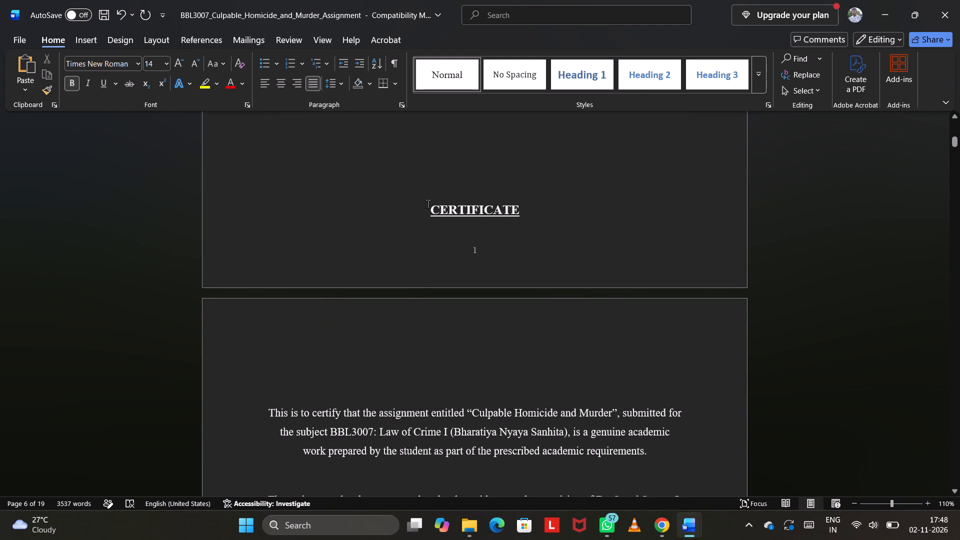
Add a line break before the CERTIFICATE heading to move it onto the same page as the certificate text.
{"action": "left_click", "coordinate": [427, 203]}
{"action": "key", "text": "BackSpace"}
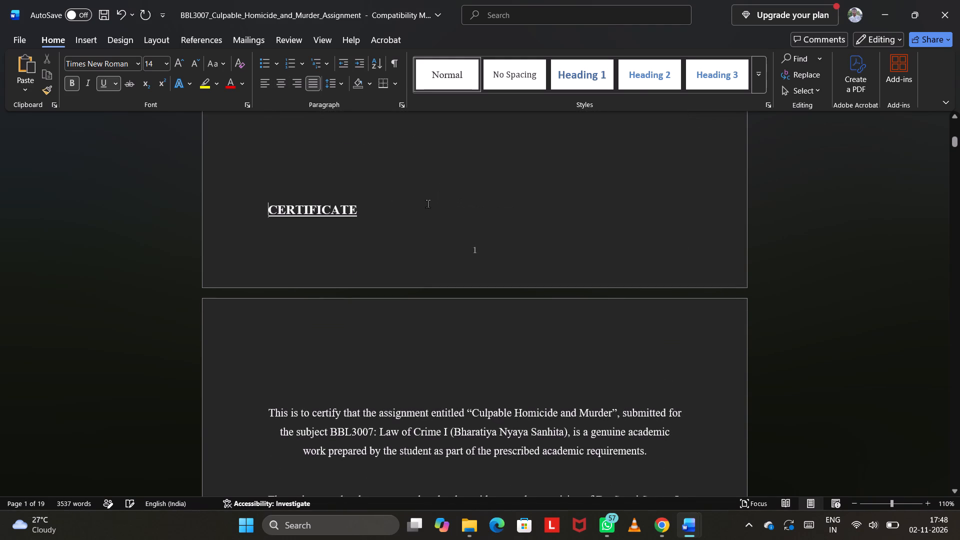
{"action": "key", "text": "ctrl+z"}
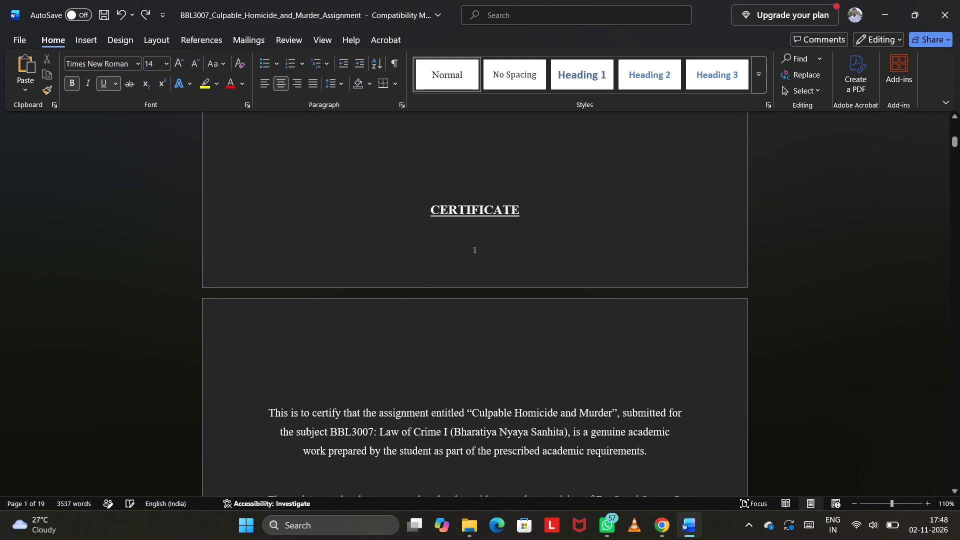
{"action": "key", "text": "Return"}
Check for blank pages from the certificate through to the Introduction, and across an overview of the whole document.
{"action": "scroll", "coordinate": [490, 285], "scroll_direction": "down", "scroll_amount": 2}
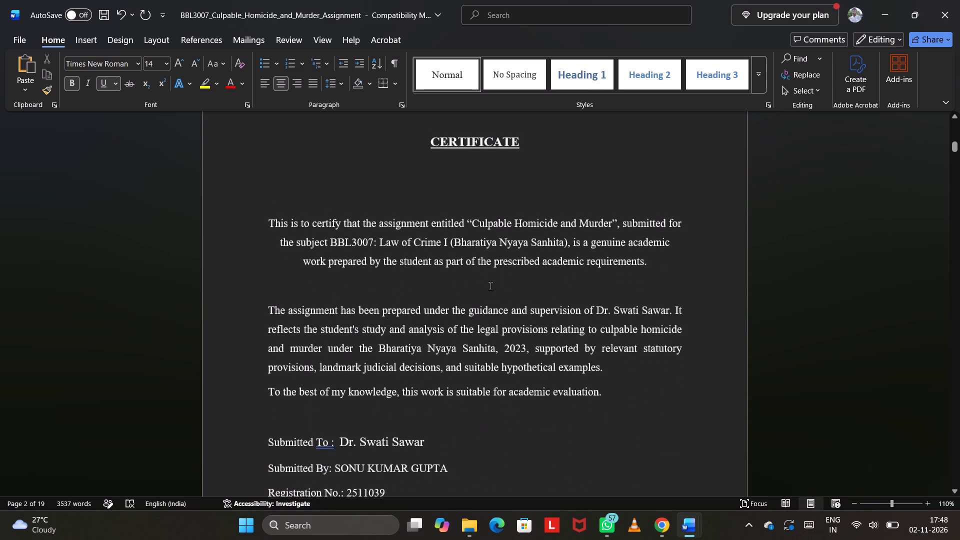
{"action": "scroll", "coordinate": [490, 285], "scroll_direction": "down", "scroll_amount": 1}
{"action": "scroll", "coordinate": [424, 396], "scroll_direction": "down", "scroll_amount": 7}
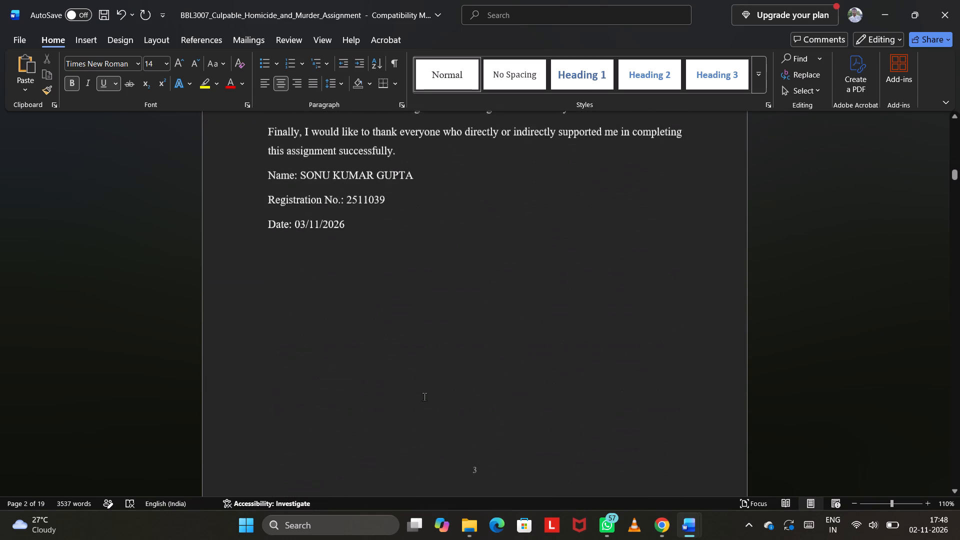
{"action": "scroll", "coordinate": [424, 396], "scroll_direction": "down", "scroll_amount": 6}
{"action": "scroll", "coordinate": [424, 396], "scroll_direction": "up", "scroll_amount": 1}
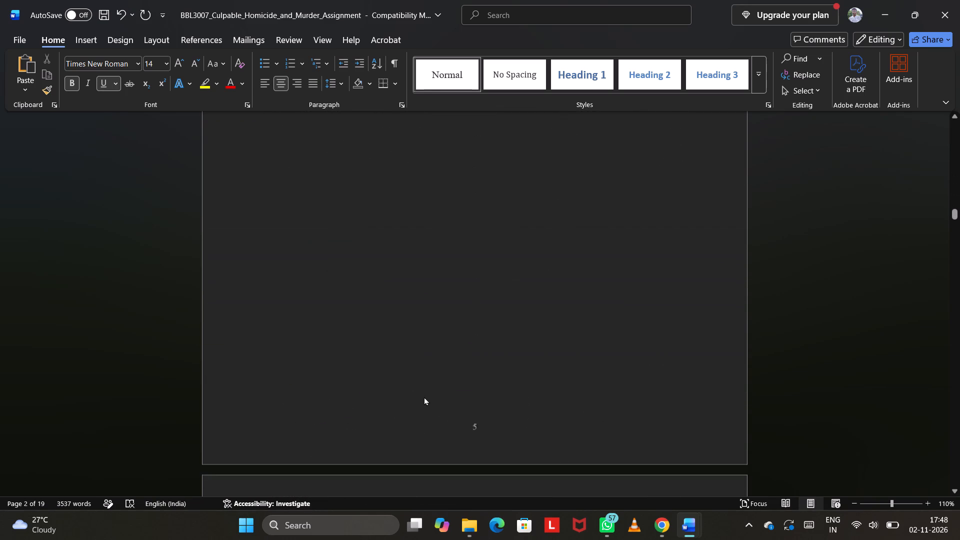
{"action": "scroll", "coordinate": [424, 396], "scroll_direction": "up", "scroll_amount": 6}
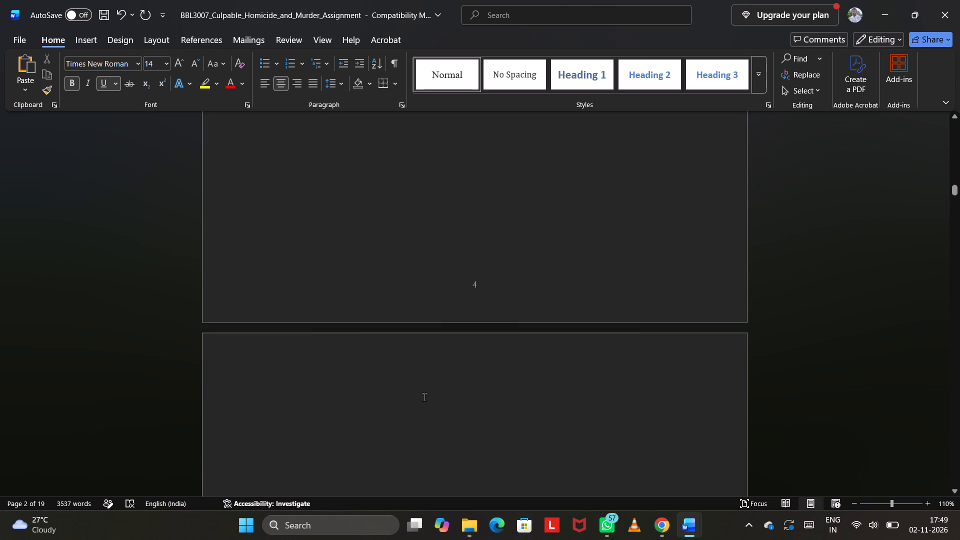
{"action": "scroll", "coordinate": [424, 396], "scroll_direction": "up", "scroll_amount": 2}
{"action": "scroll", "coordinate": [424, 396], "scroll_direction": "down", "scroll_amount": 2}
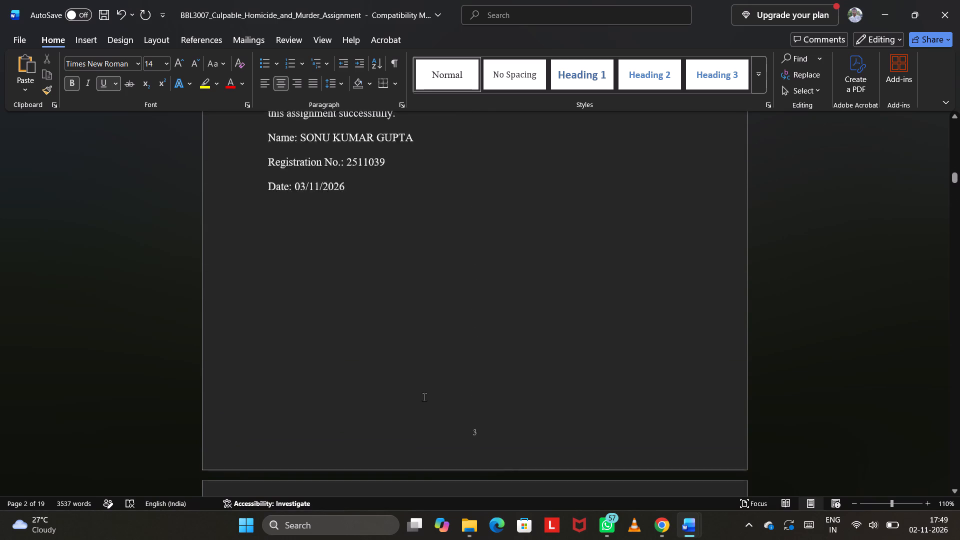
{"action": "scroll", "coordinate": [424, 396], "scroll_direction": "down", "scroll_amount": 2}
{"action": "scroll", "coordinate": [424, 396], "scroll_direction": "up", "scroll_amount": 2}
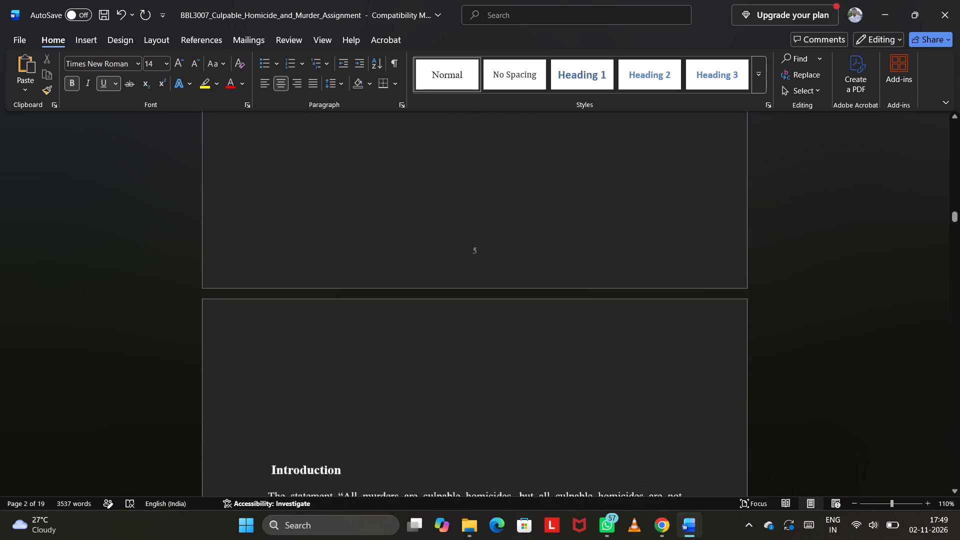
{"action": "scroll", "coordinate": [424, 396], "scroll_direction": "up", "scroll_amount": 3}
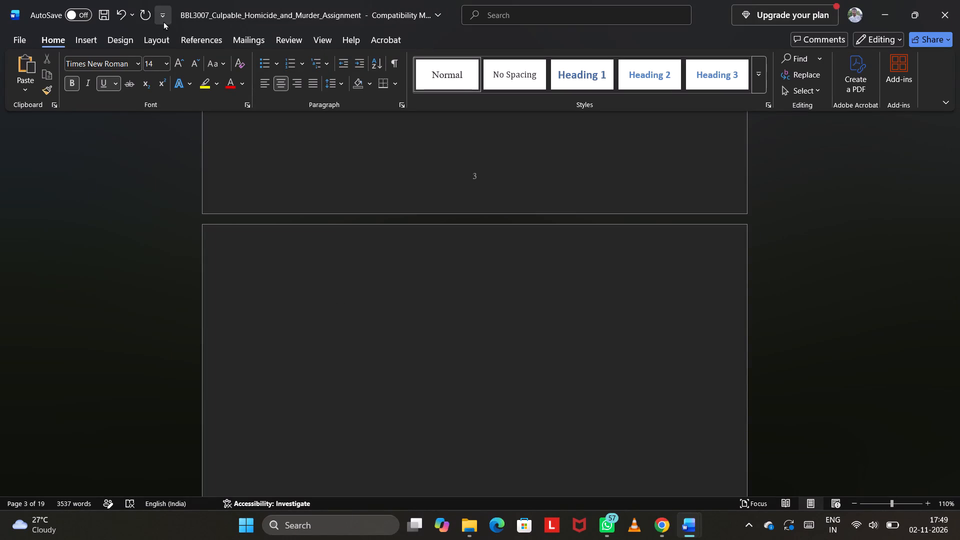
{"action": "left_click", "coordinate": [160, 41]}
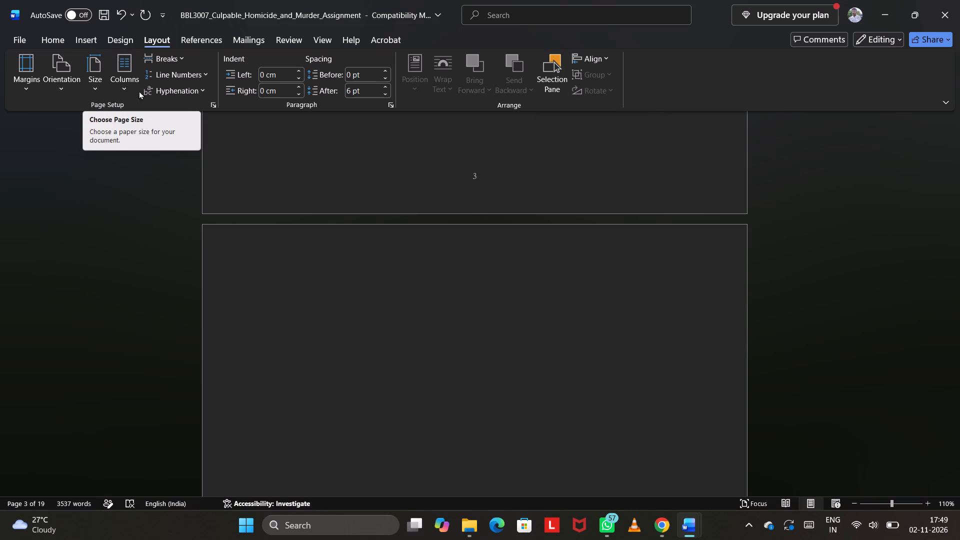
{"action": "scroll", "coordinate": [291, 164], "scroll_direction": "down", "scroll_amount": 10, "text": "ctrl"}
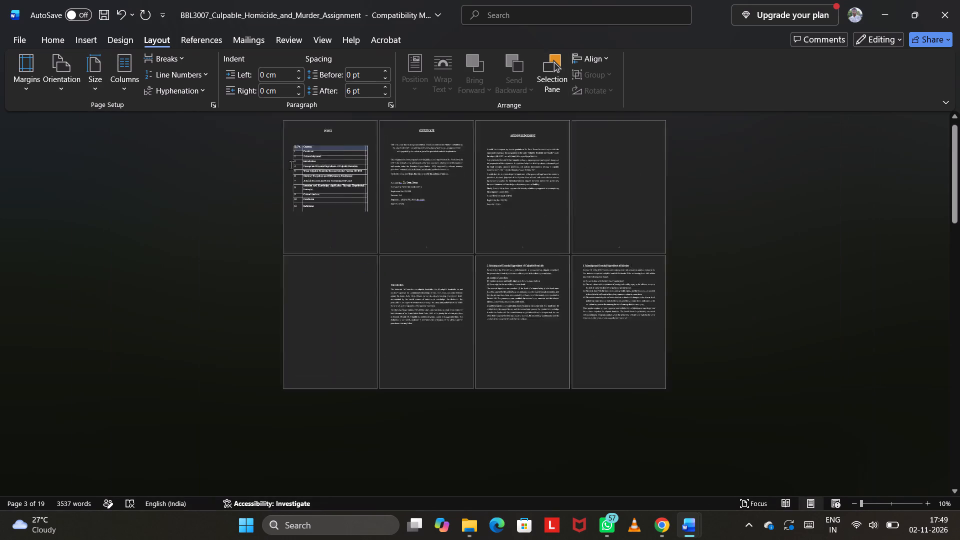
{"action": "scroll", "coordinate": [291, 164], "scroll_direction": "down", "scroll_amount": 2, "text": "ctrl"}
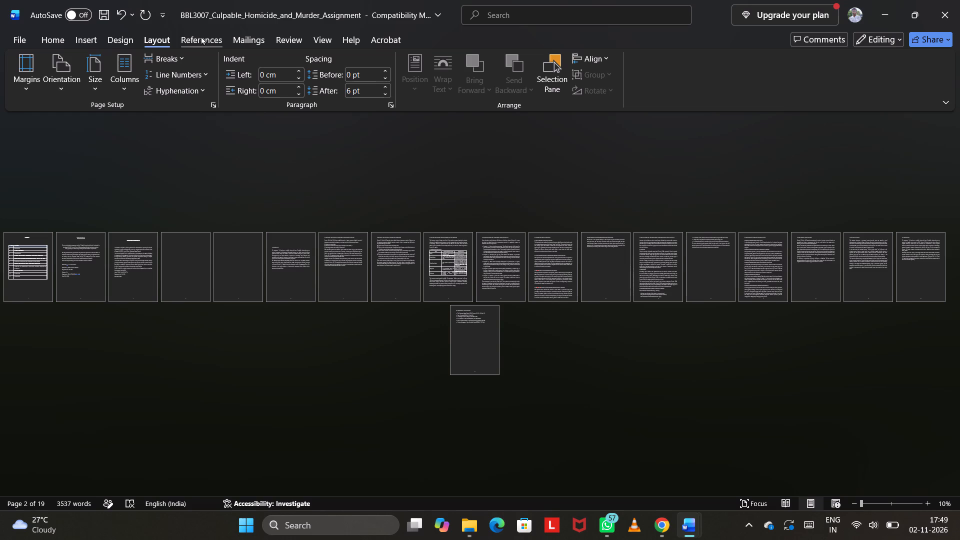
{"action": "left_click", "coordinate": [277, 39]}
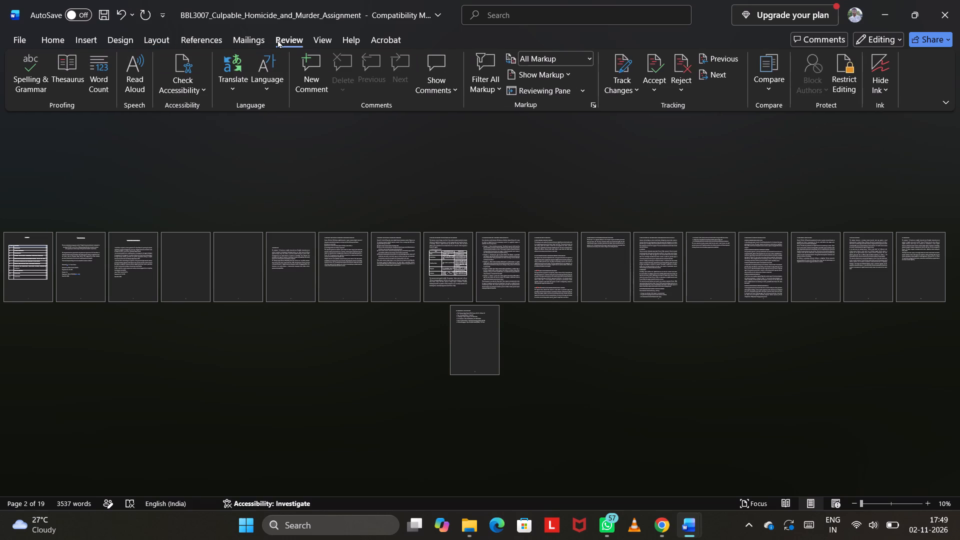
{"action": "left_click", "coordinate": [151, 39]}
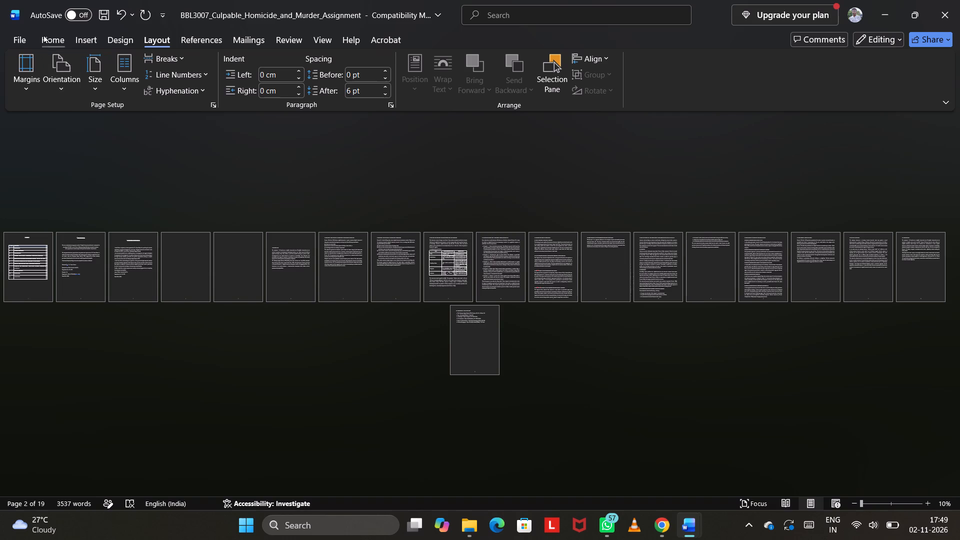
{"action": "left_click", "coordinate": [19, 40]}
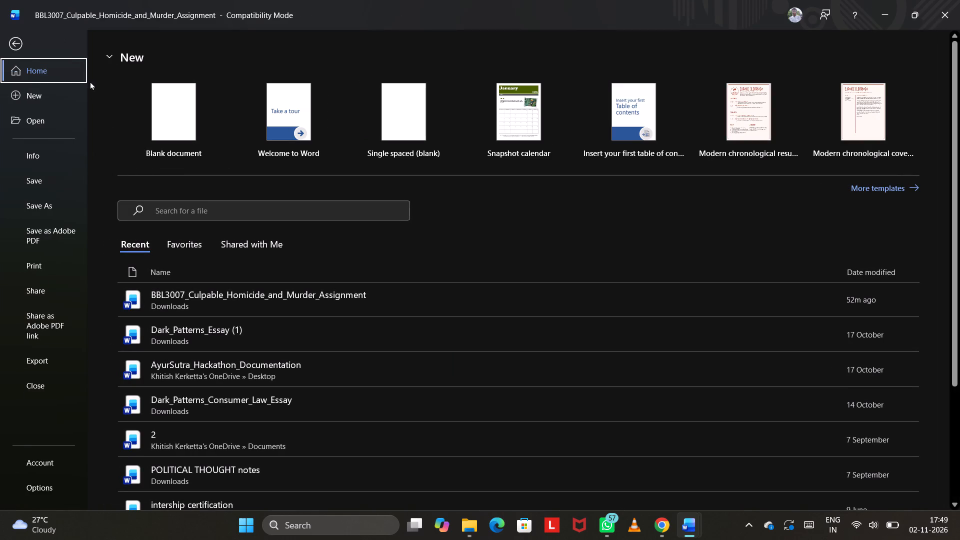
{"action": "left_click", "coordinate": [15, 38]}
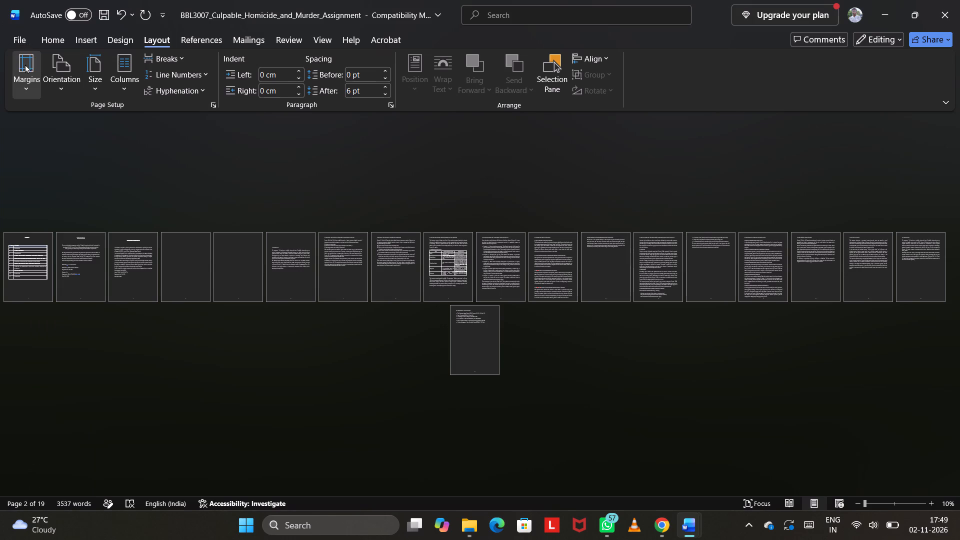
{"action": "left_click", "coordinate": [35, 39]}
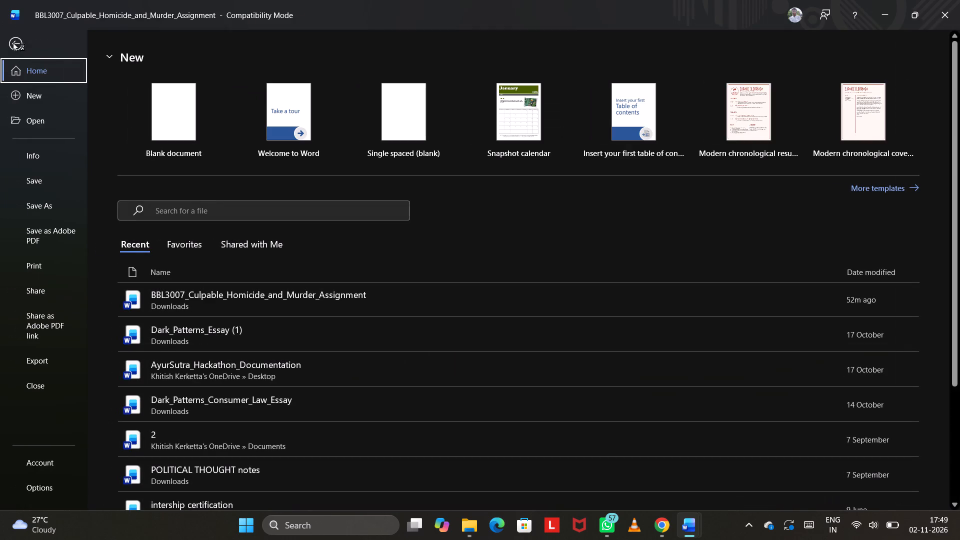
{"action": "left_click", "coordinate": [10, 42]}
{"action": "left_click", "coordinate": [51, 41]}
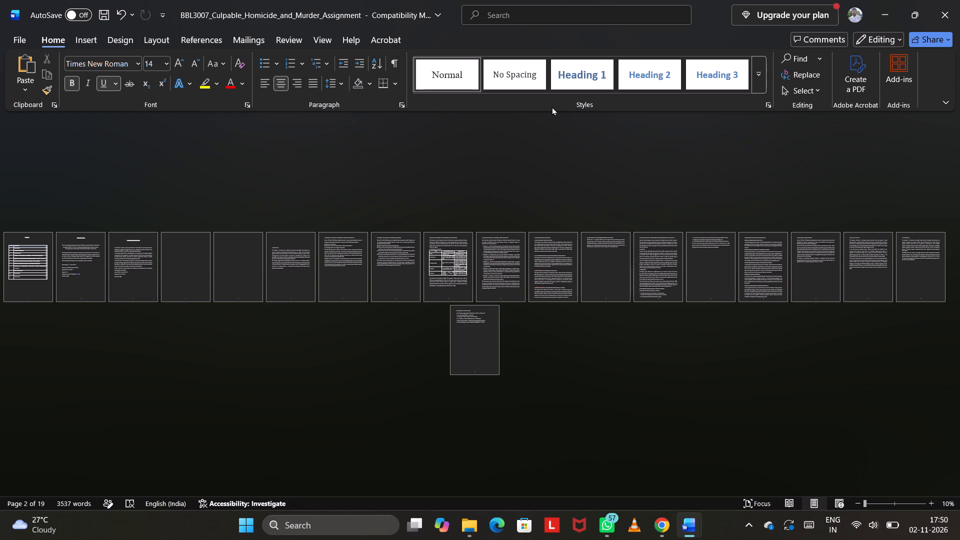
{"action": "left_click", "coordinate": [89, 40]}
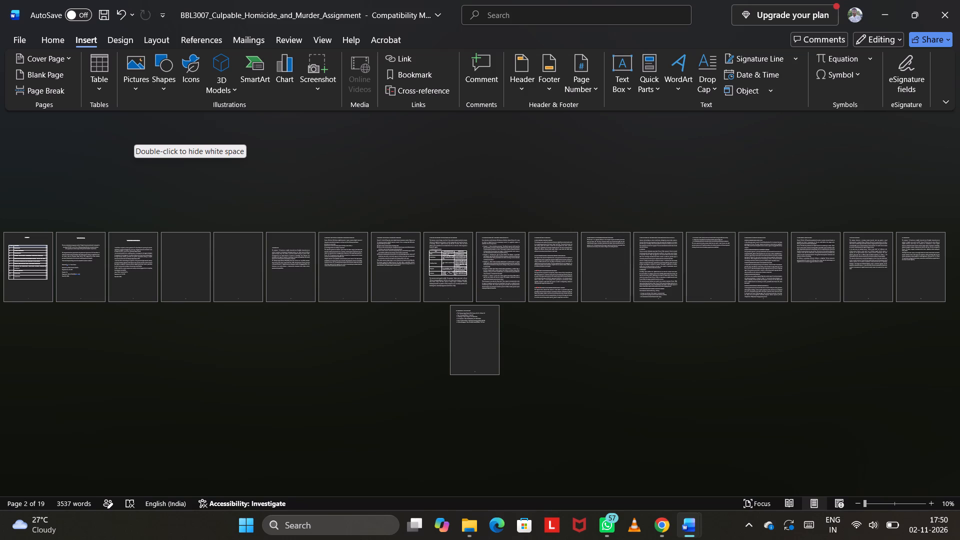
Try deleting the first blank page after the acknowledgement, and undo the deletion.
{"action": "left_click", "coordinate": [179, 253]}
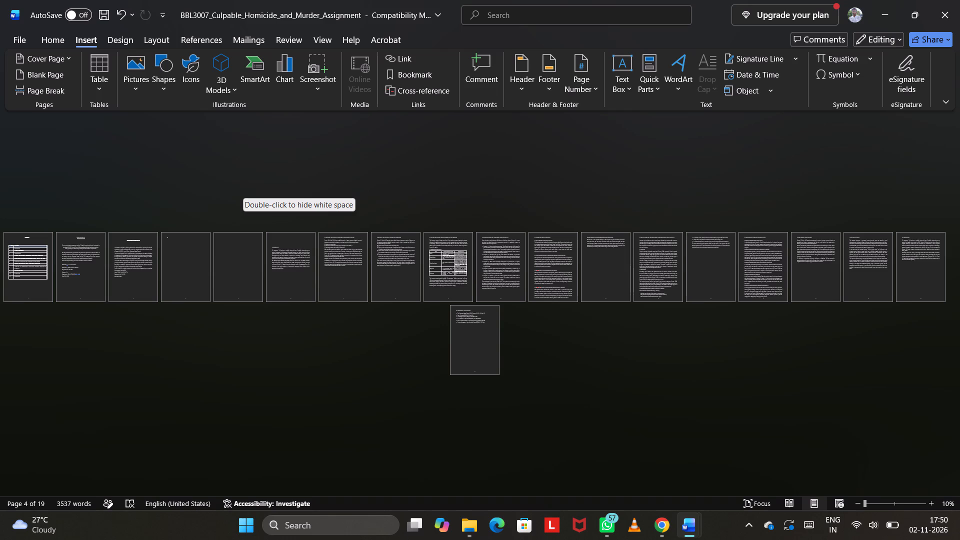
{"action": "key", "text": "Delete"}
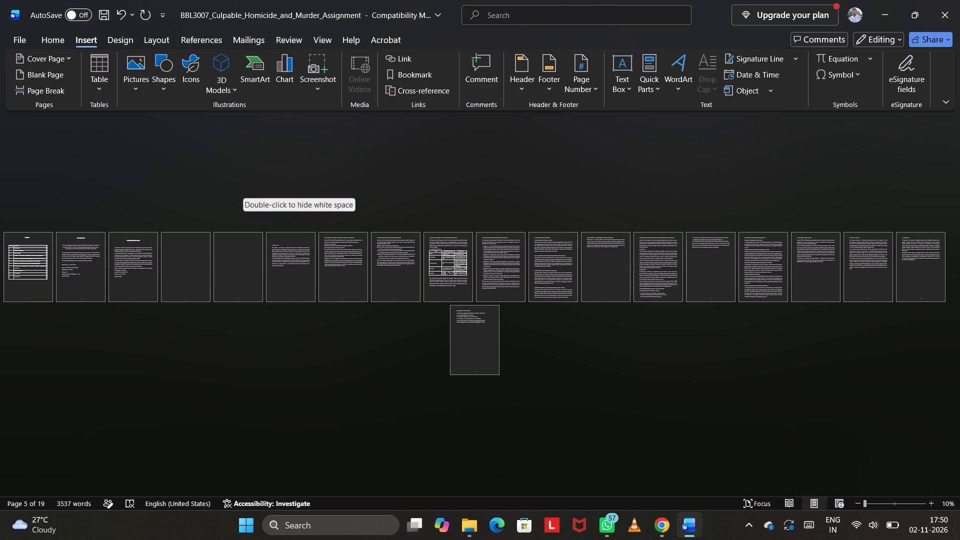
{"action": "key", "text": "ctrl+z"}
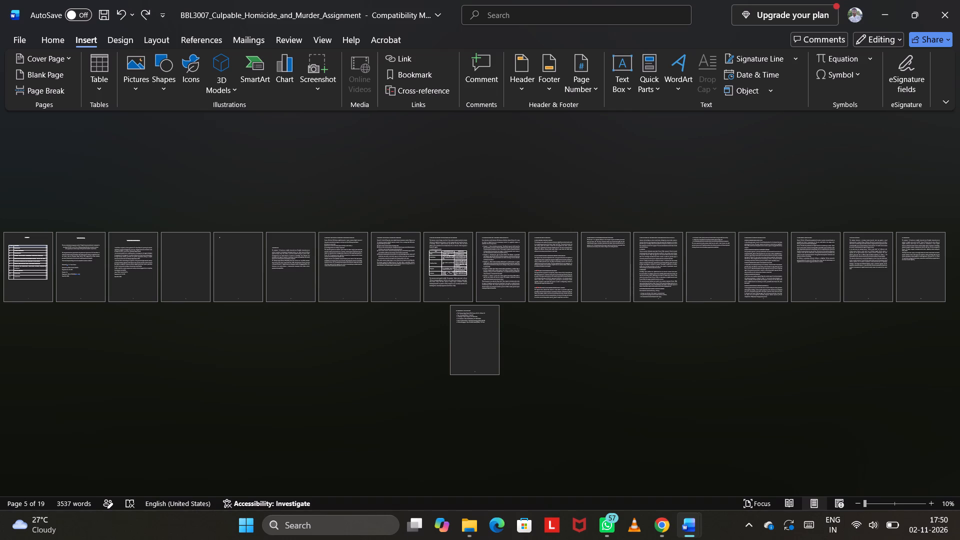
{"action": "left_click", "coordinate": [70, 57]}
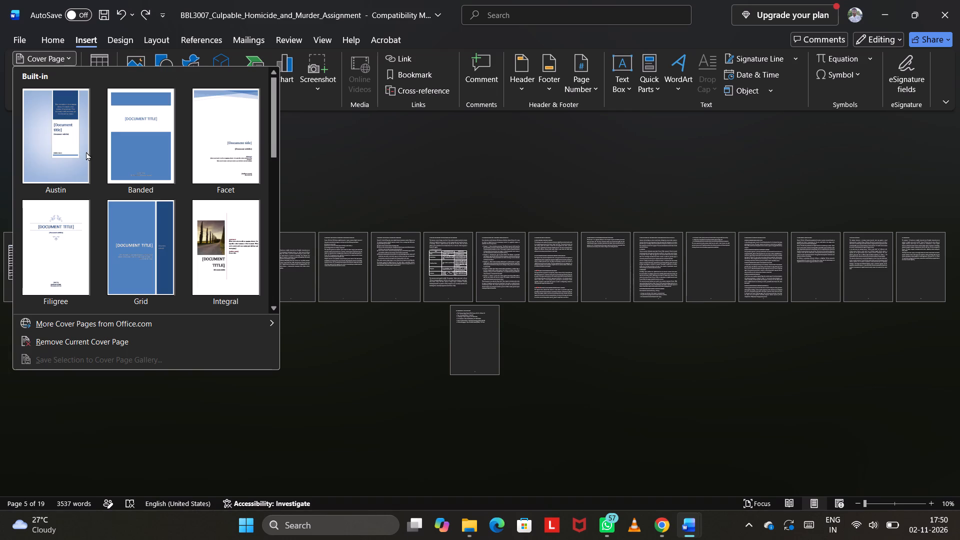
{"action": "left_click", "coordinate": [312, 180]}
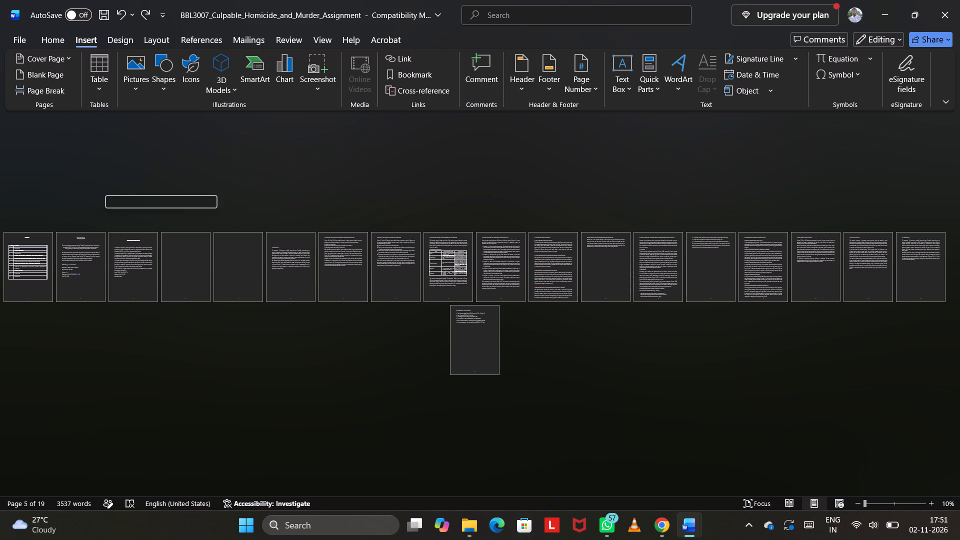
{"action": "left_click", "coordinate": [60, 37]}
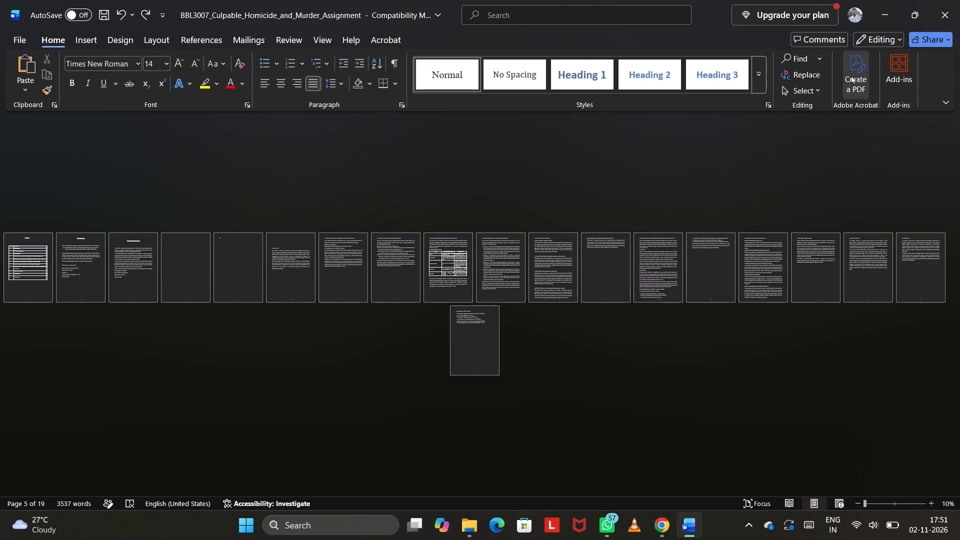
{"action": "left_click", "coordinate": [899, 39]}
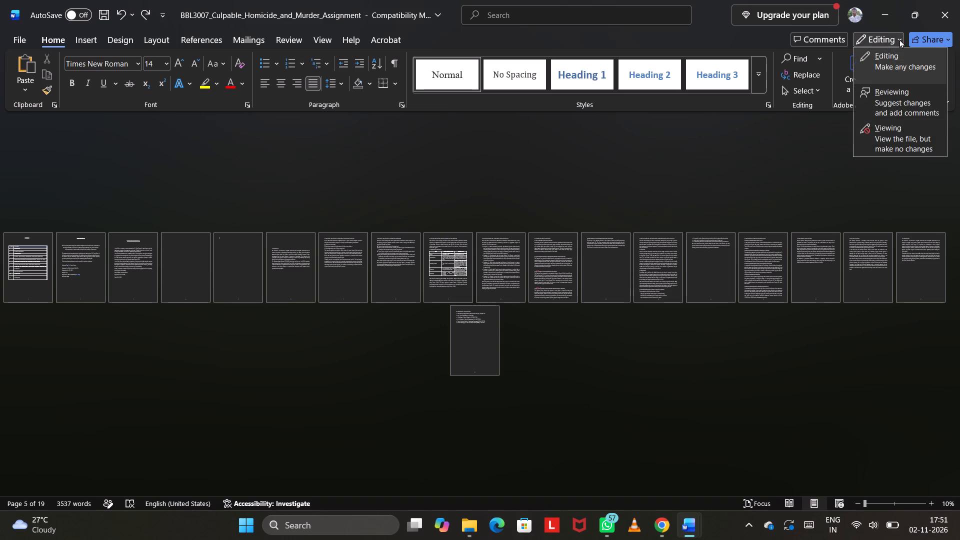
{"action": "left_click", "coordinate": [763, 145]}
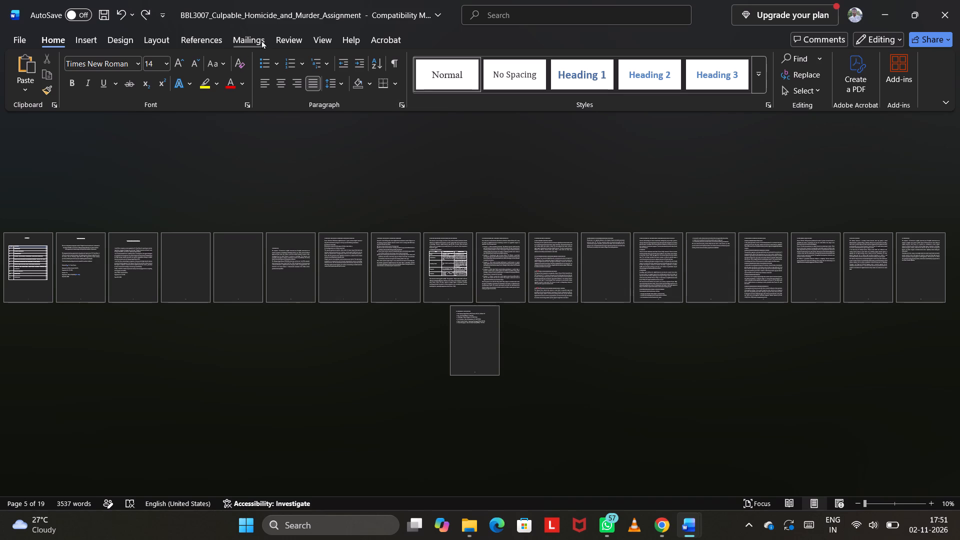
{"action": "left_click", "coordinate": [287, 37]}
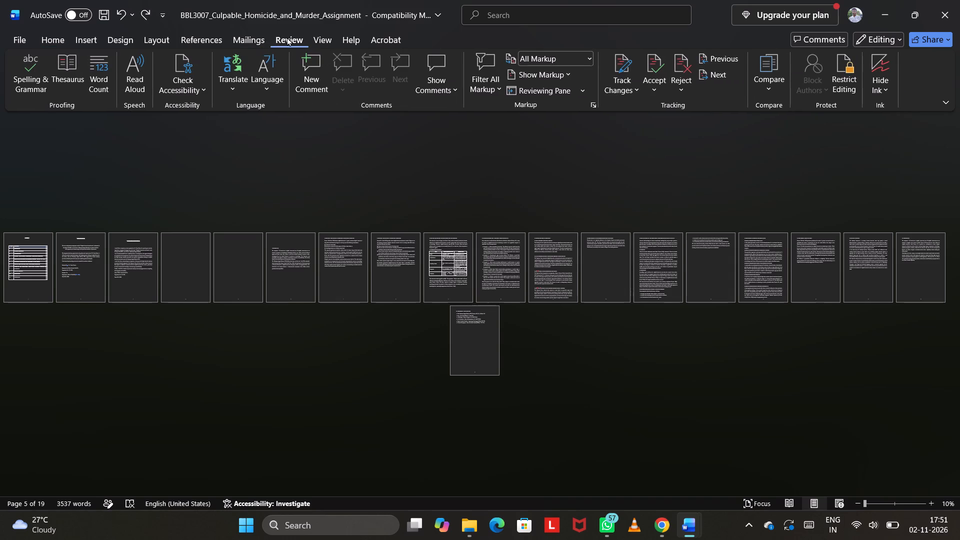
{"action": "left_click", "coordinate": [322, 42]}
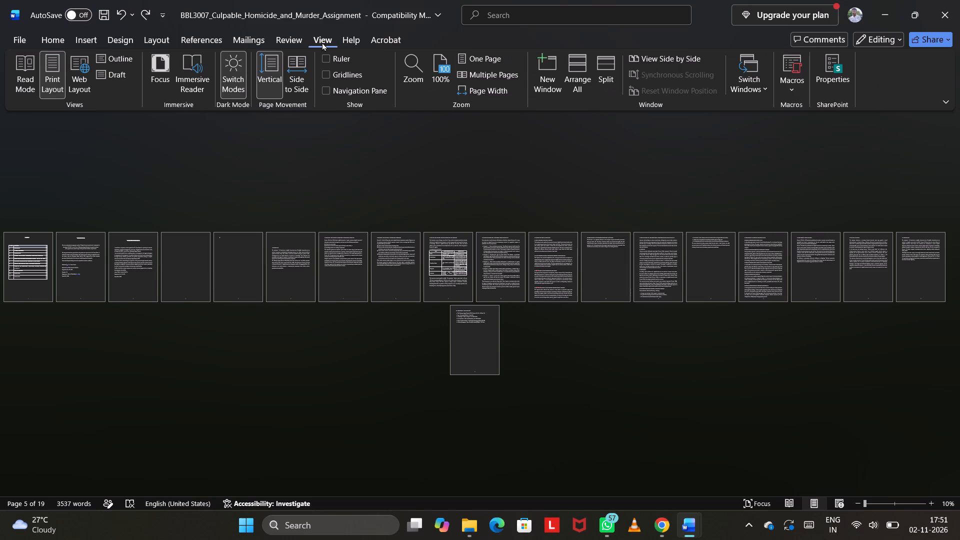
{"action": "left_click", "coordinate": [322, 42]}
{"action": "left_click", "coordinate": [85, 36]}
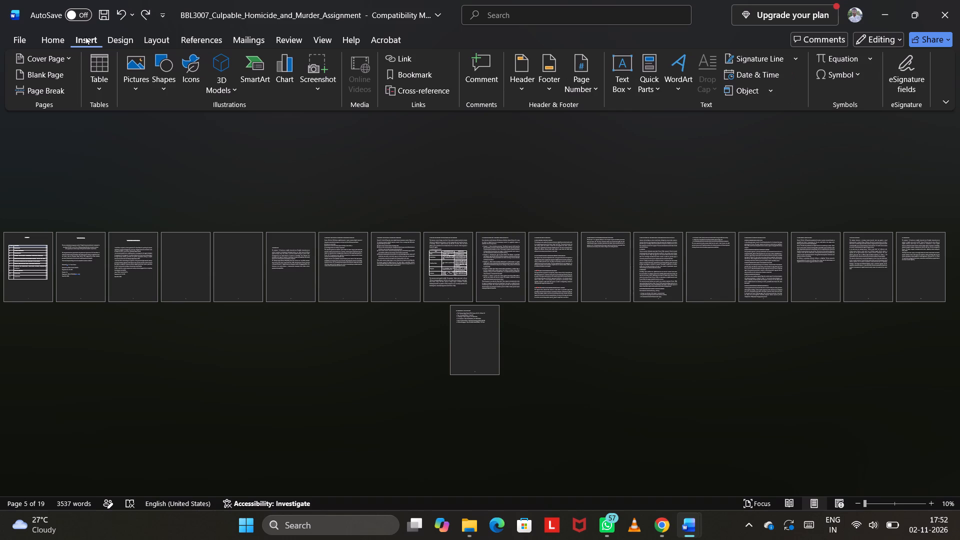
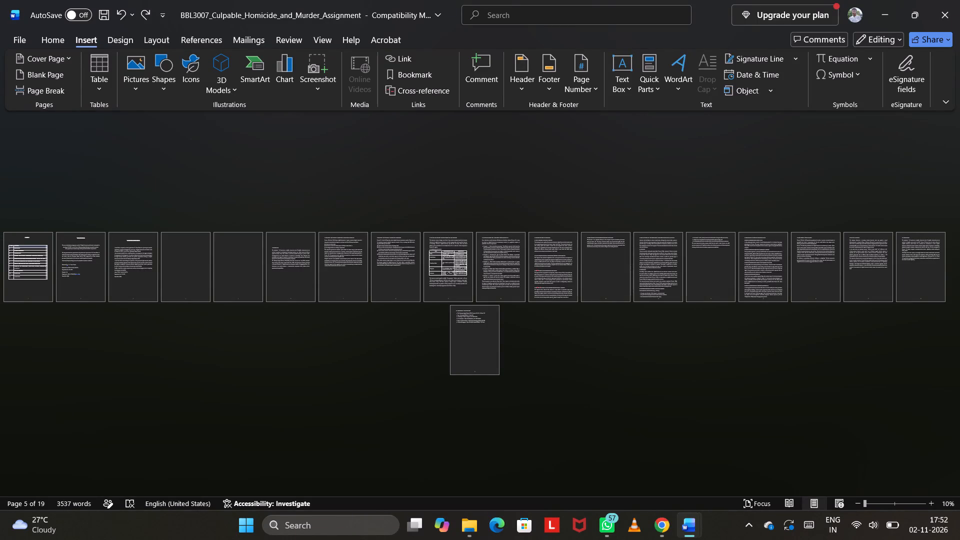
Go to page 4, the first blank page after the acknowledgement.
{"action": "key", "text": "ctrl+g"}
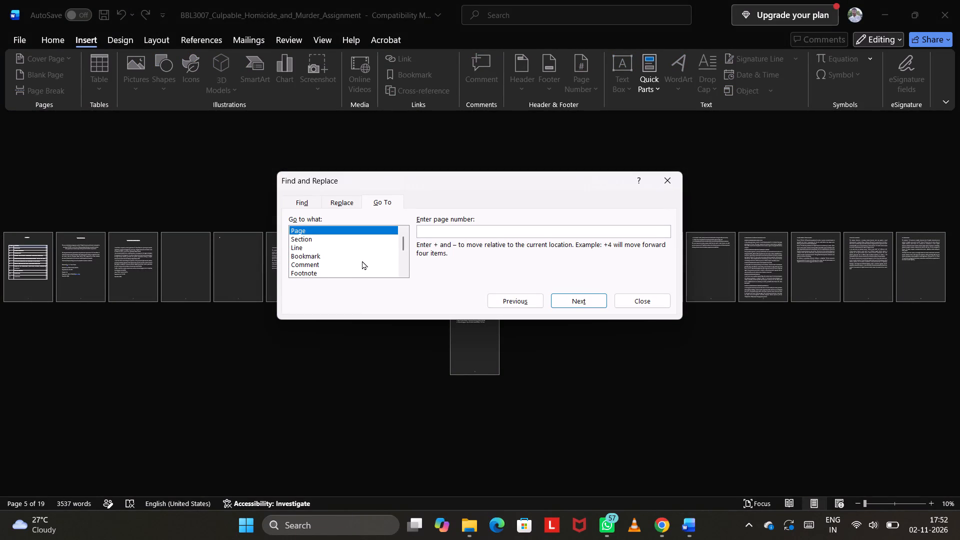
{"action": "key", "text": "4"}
{"action": "key", "text": "Return"}
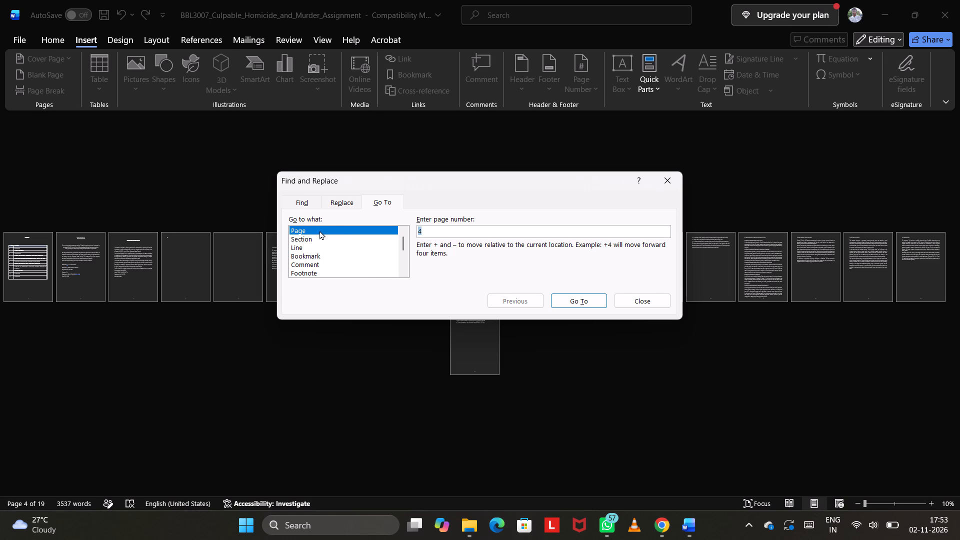
{"action": "left_click", "coordinate": [587, 300]}
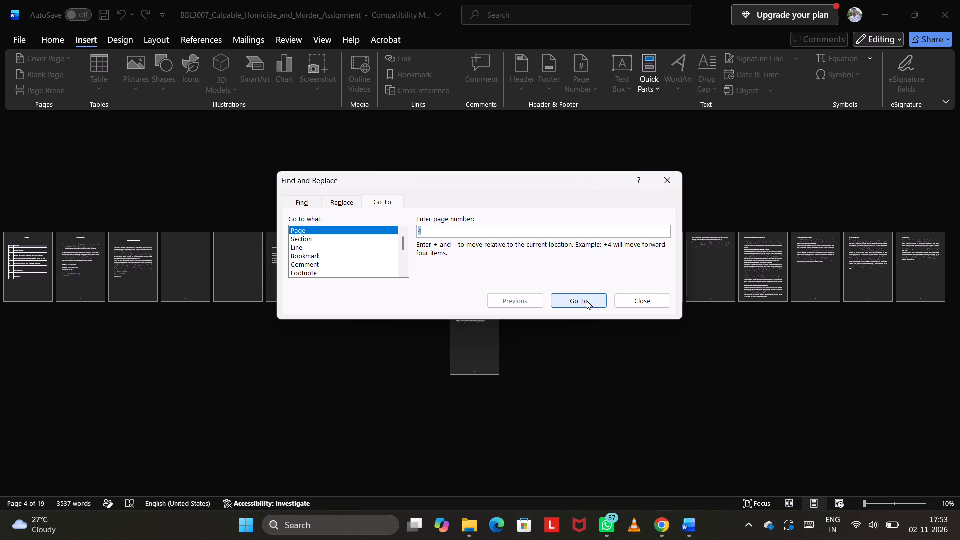
{"action": "double_click", "coordinate": [587, 300]}
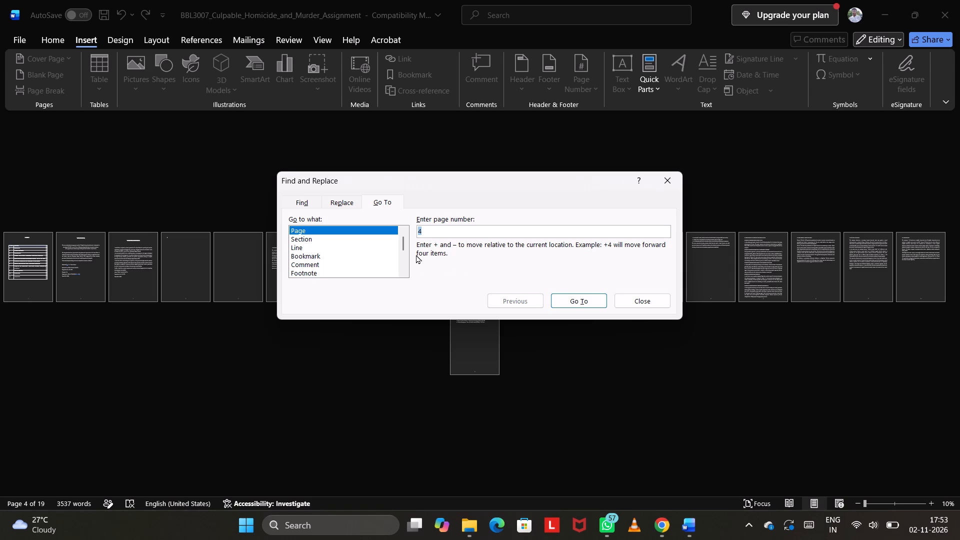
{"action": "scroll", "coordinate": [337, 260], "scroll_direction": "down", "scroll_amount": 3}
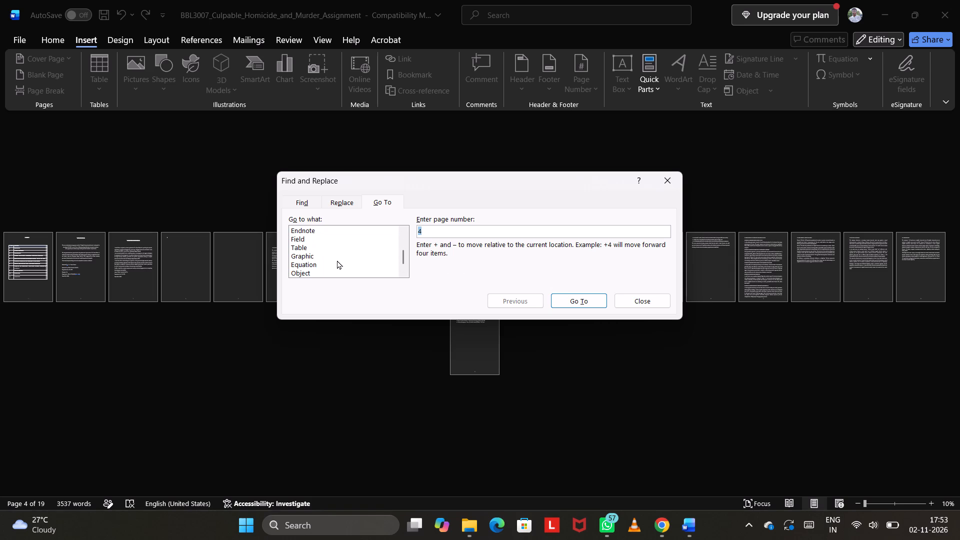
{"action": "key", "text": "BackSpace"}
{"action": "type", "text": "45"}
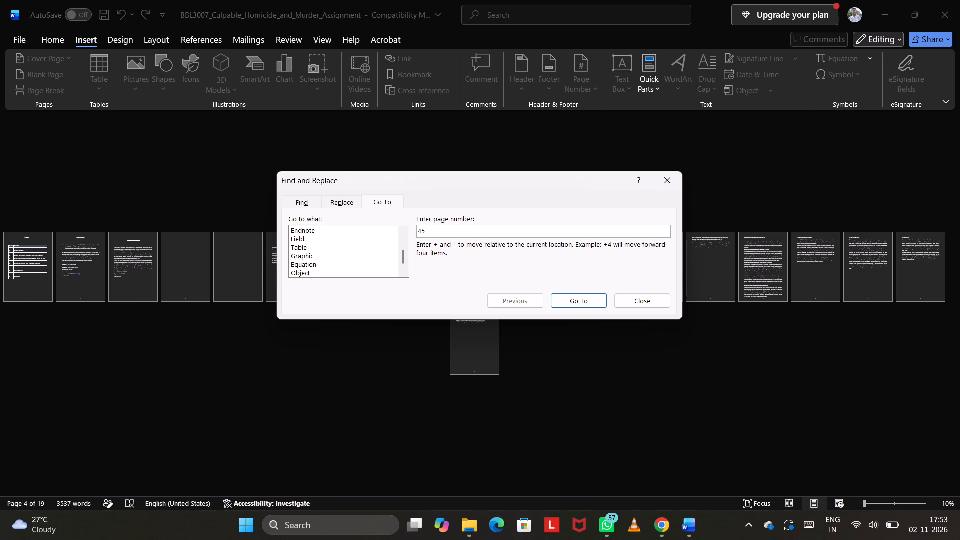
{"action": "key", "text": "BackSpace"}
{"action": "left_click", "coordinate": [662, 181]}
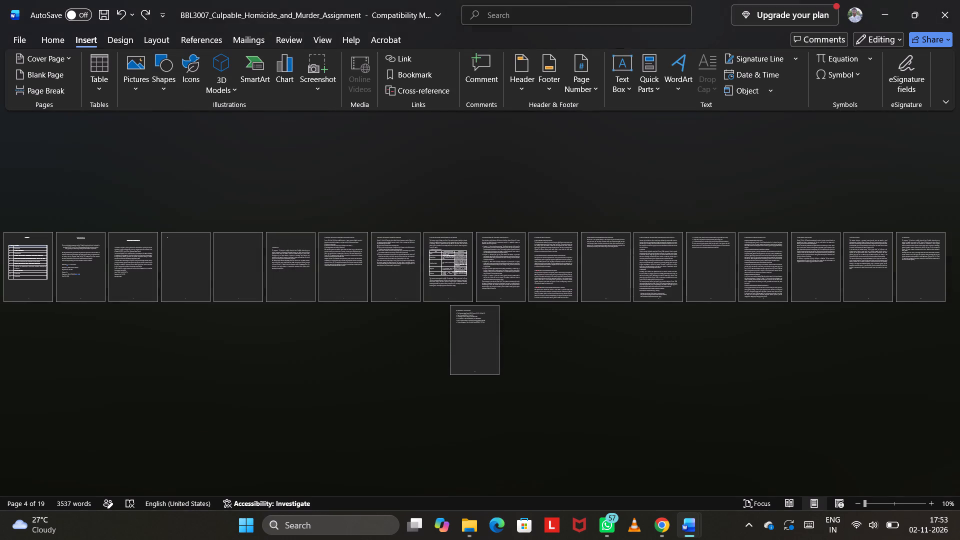
Use Go To by page again to jump to blank page 4.
{"action": "key", "text": "ctrl+g"}
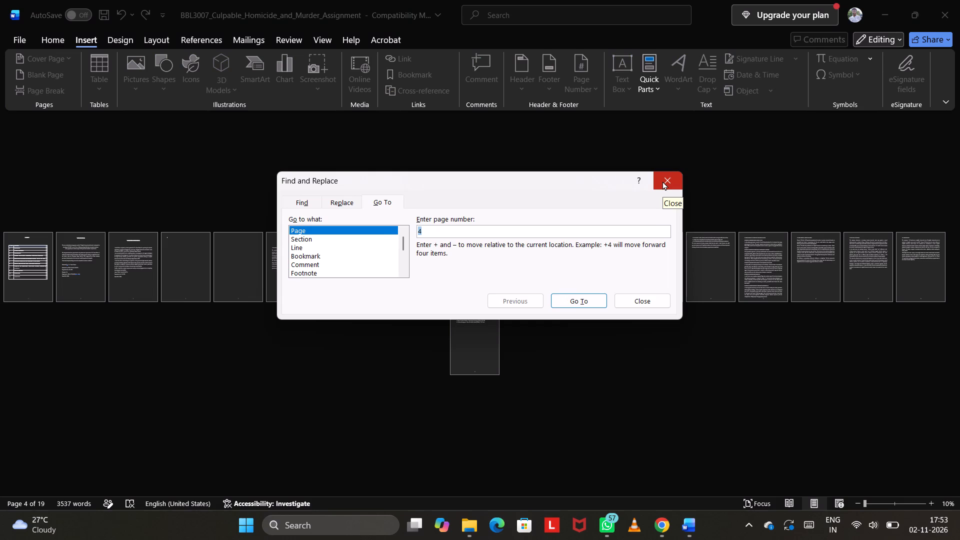
{"action": "scroll", "coordinate": [301, 265], "scroll_direction": "down", "scroll_amount": 1}
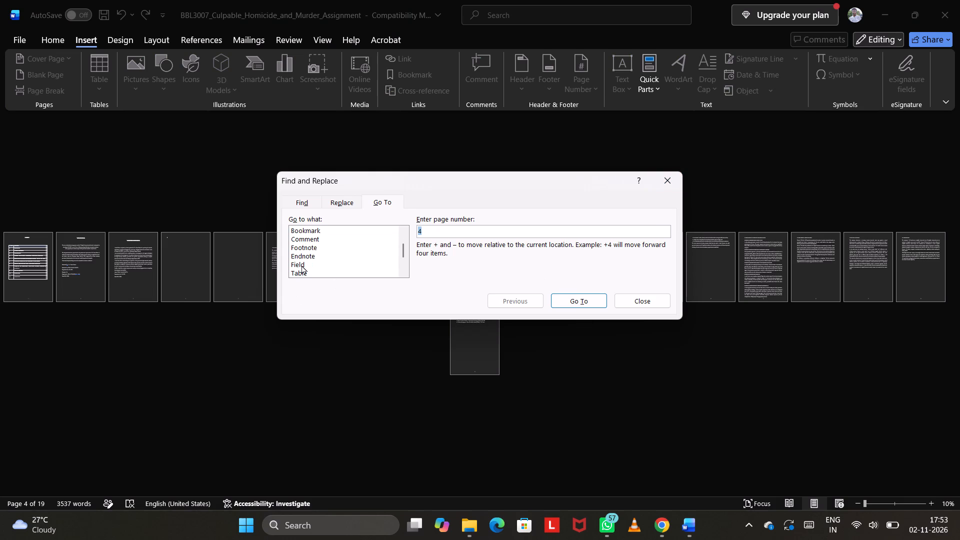
{"action": "scroll", "coordinate": [301, 265], "scroll_direction": "down", "scroll_amount": 1}
{"action": "scroll", "coordinate": [310, 268], "scroll_direction": "up", "scroll_amount": 2}
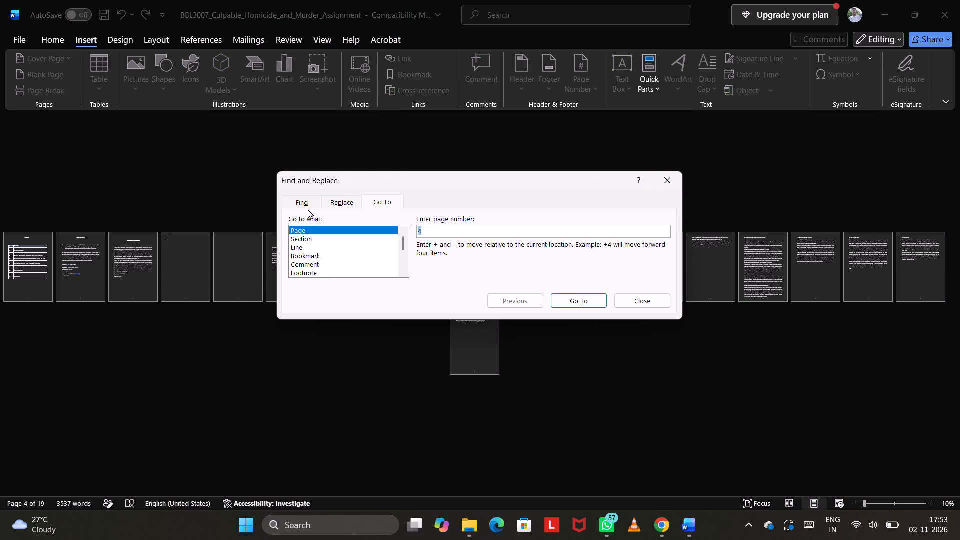
{"action": "left_click", "coordinate": [307, 230]}
{"action": "left_click", "coordinate": [436, 233]}
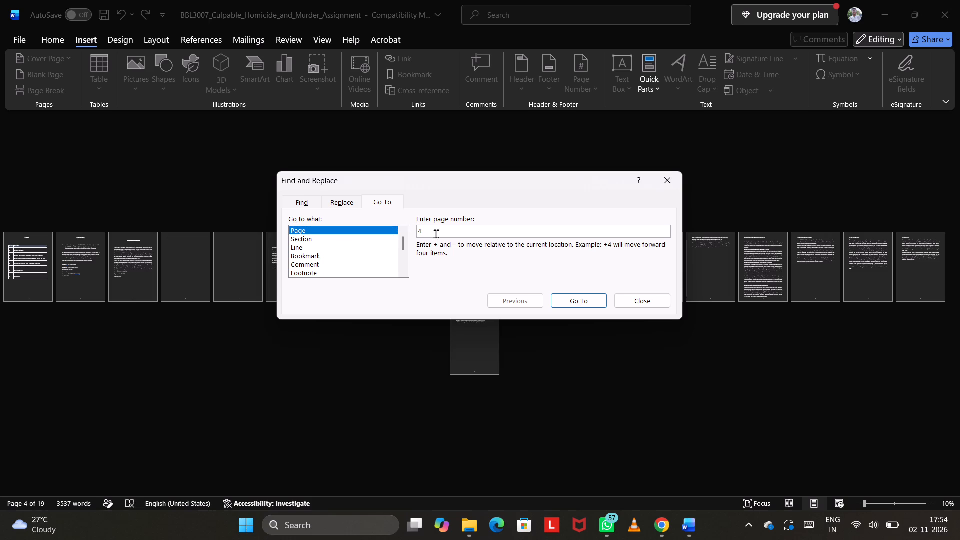
{"action": "key", "text": "Return"}
{"action": "left_click", "coordinate": [584, 304]}
{"action": "left_click", "coordinate": [200, 273]}
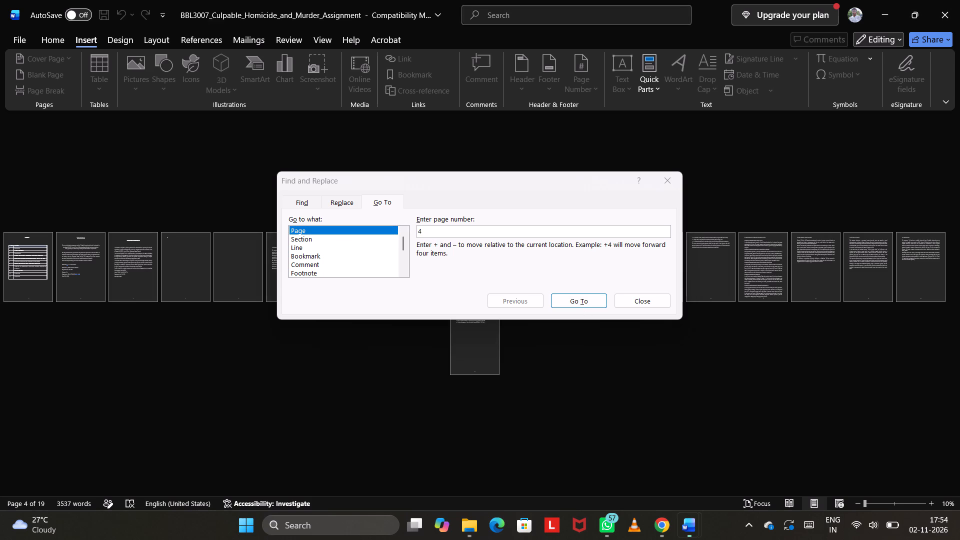
{"action": "left_click", "coordinate": [200, 273]}
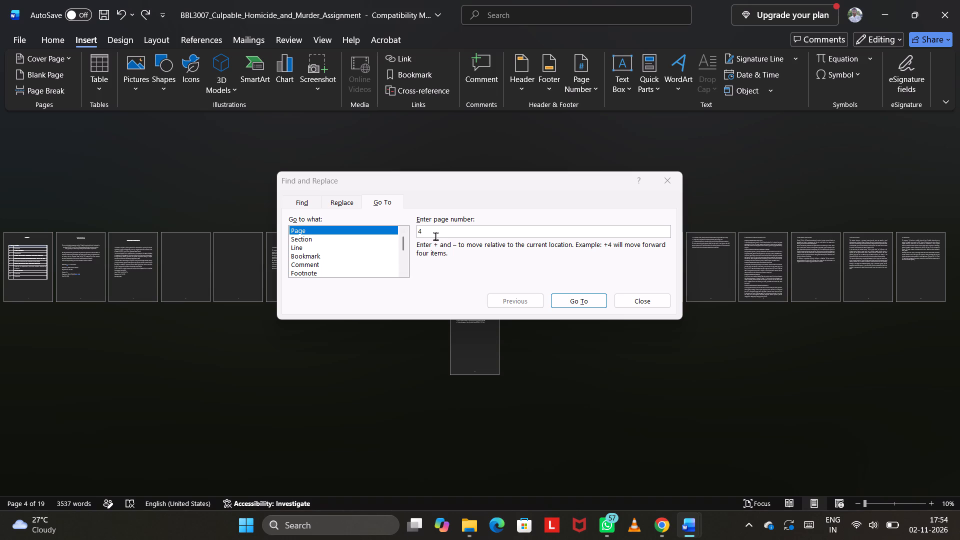
{"action": "left_click", "coordinate": [436, 236]}
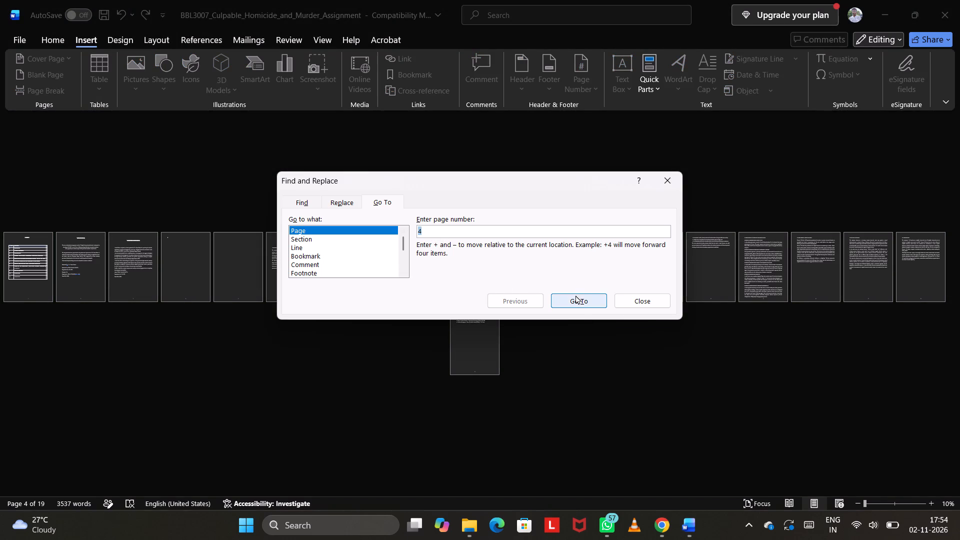
{"action": "left_click", "coordinate": [580, 303]}
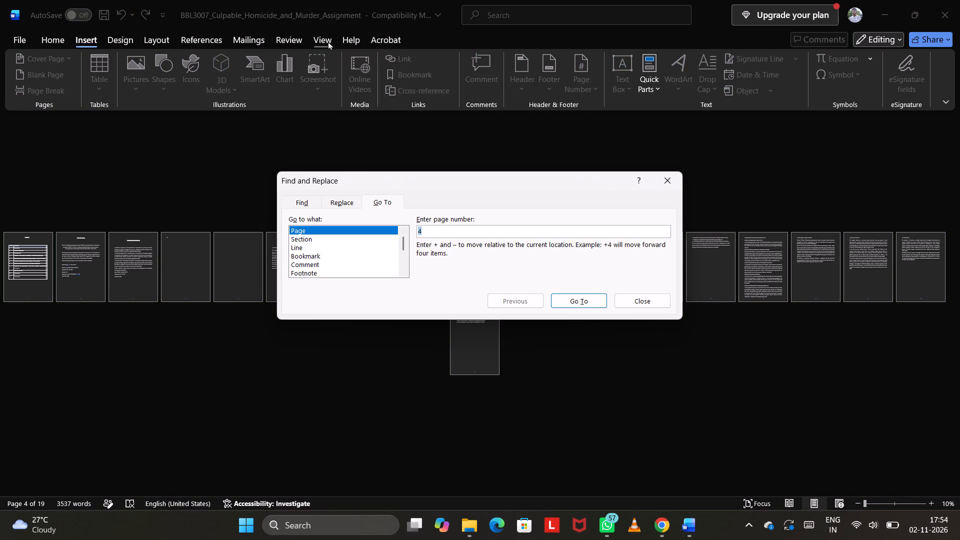
Show the Navigation pane beside the document overview and dismiss the Go To dialog.
{"action": "left_click", "coordinate": [324, 40]}
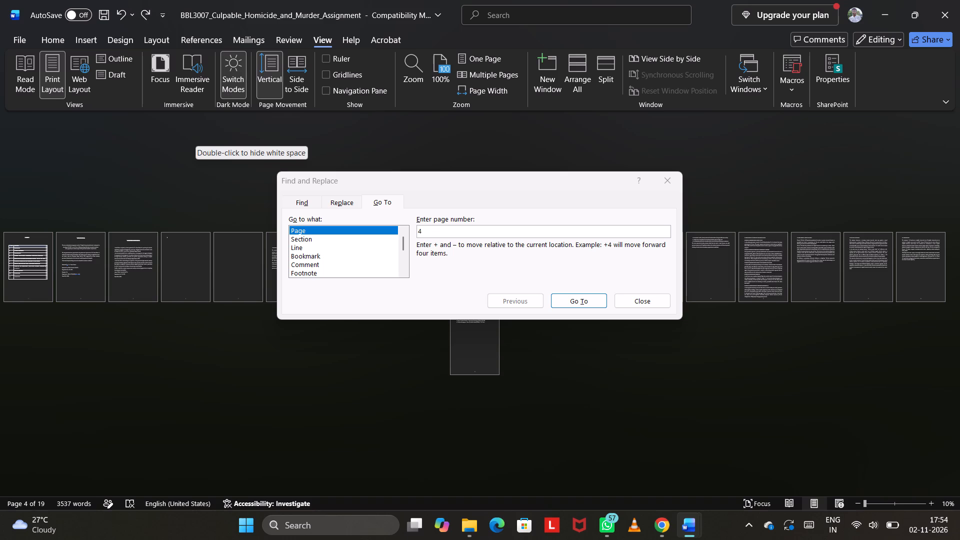
{"action": "left_click", "coordinate": [332, 88]}
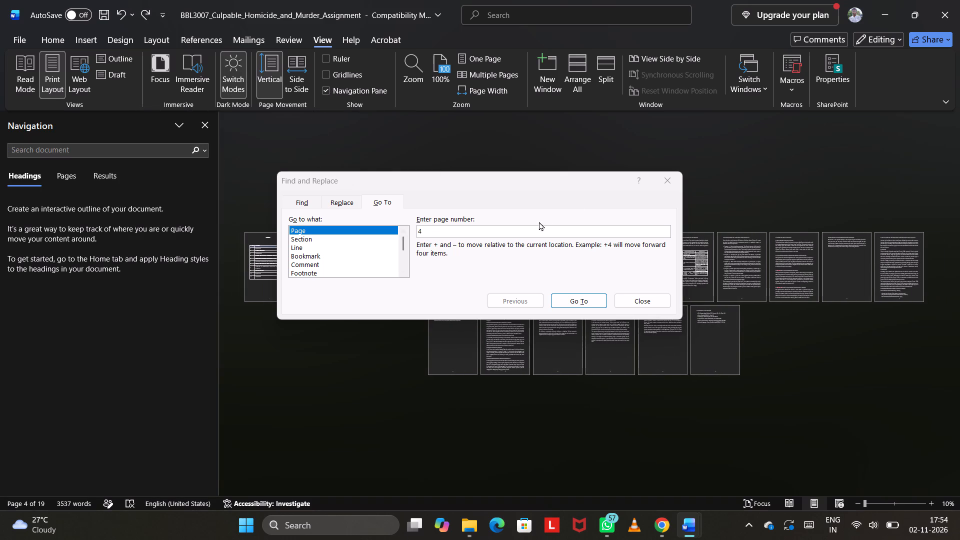
{"action": "left_click", "coordinate": [679, 175]}
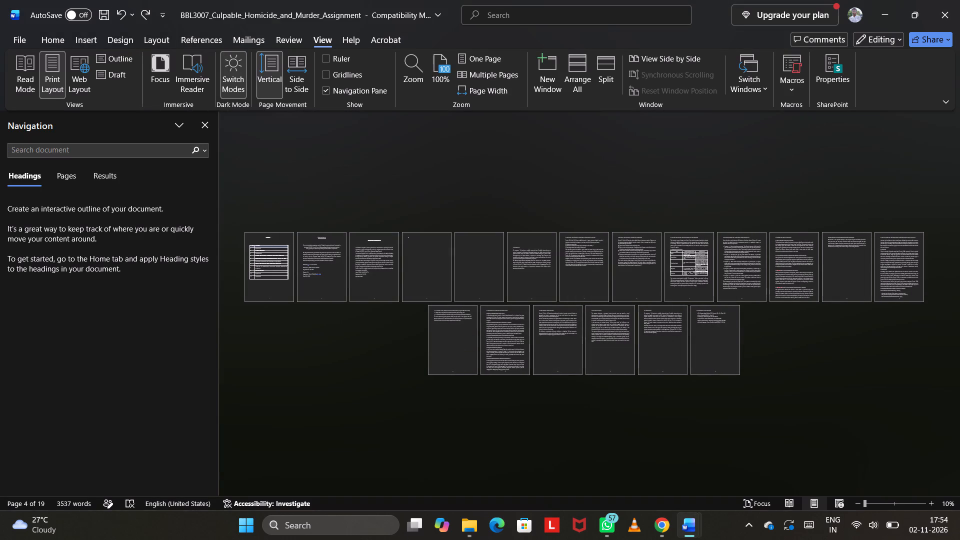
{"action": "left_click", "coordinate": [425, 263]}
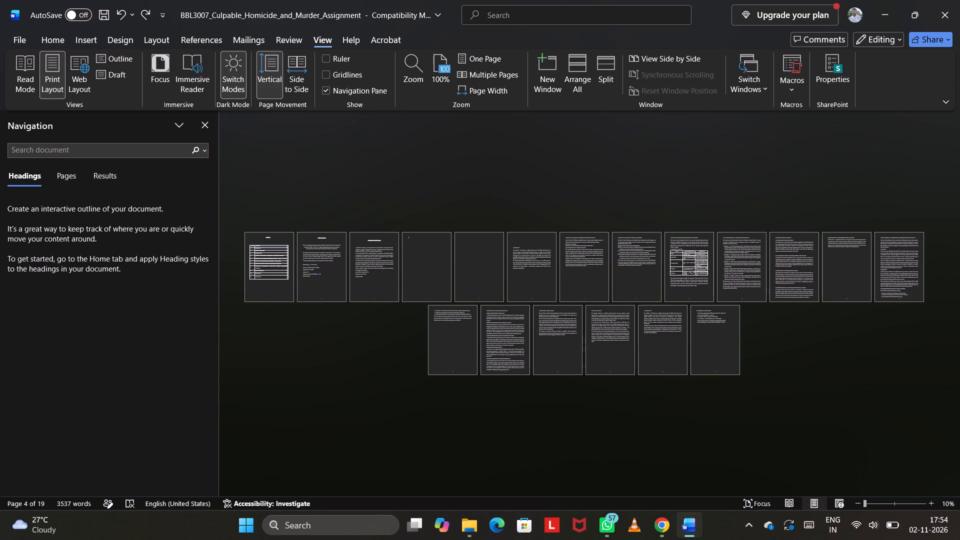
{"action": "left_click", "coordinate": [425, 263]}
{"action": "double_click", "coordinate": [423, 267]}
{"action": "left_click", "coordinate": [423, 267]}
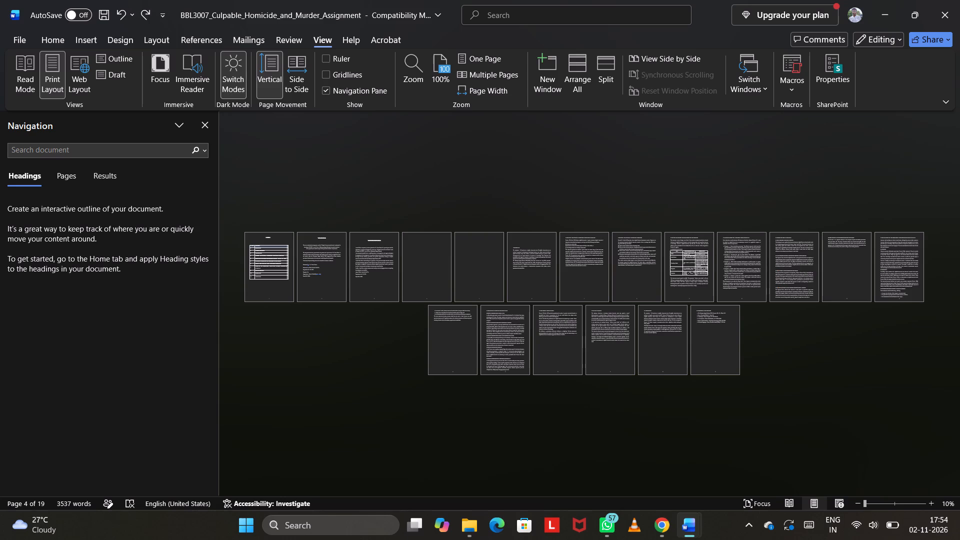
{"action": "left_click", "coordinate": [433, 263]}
Display the page thumbnails in the Navigation pane and delete the first blank page after the acknowledgement, page 4.
{"action": "left_click", "coordinate": [69, 171]}
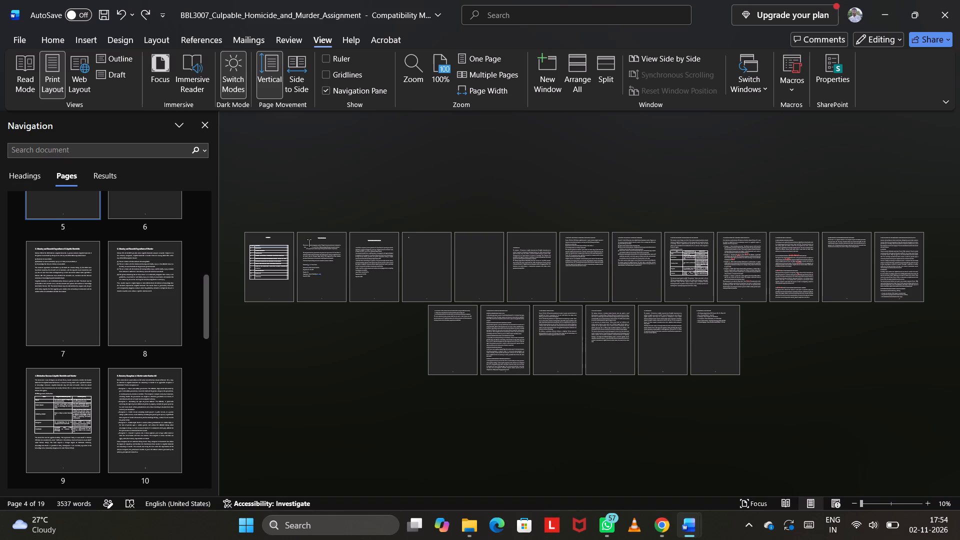
{"action": "scroll", "coordinate": [142, 318], "scroll_direction": "up", "scroll_amount": 1}
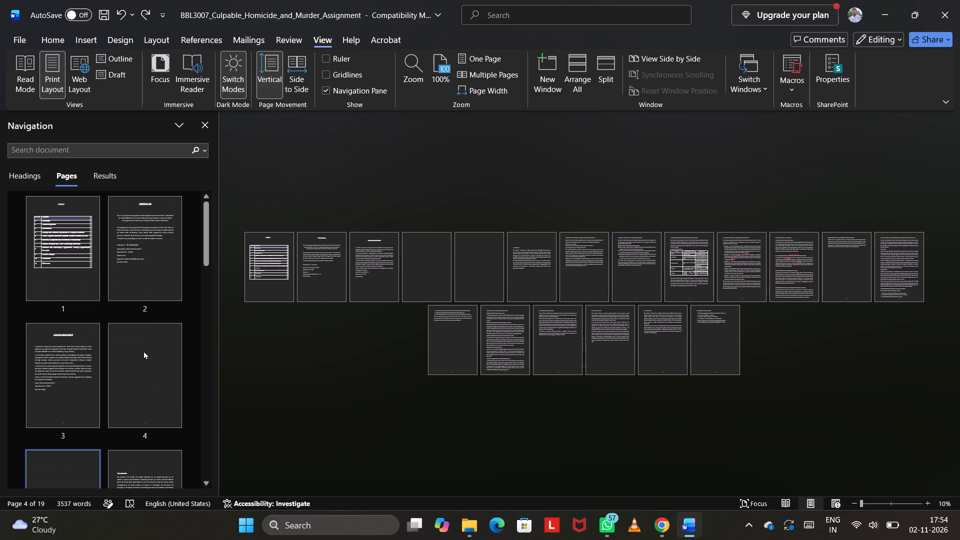
{"action": "left_click", "coordinate": [144, 353]}
{"action": "key", "text": "BackSpace"}
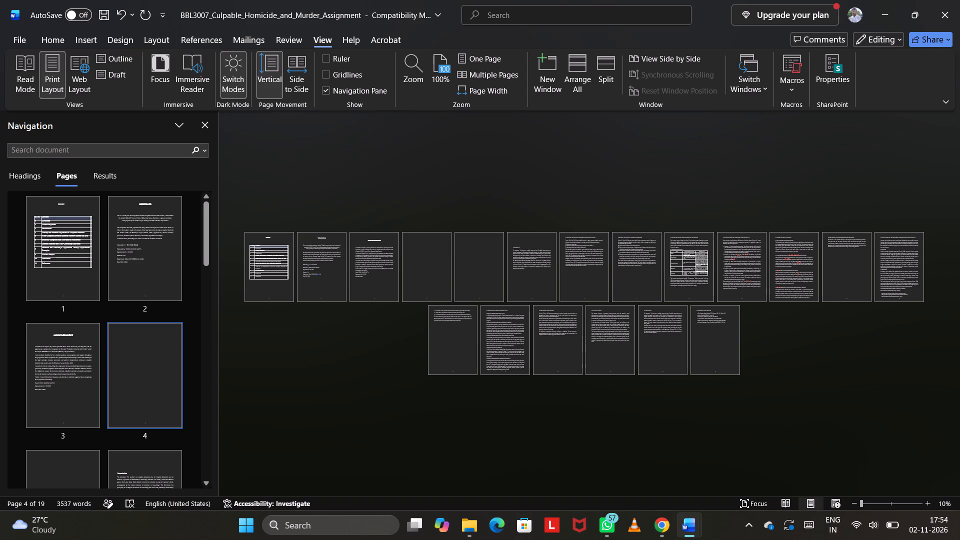
{"action": "key", "text": "BackSpace"}
{"action": "key", "text": "BackSpace"}
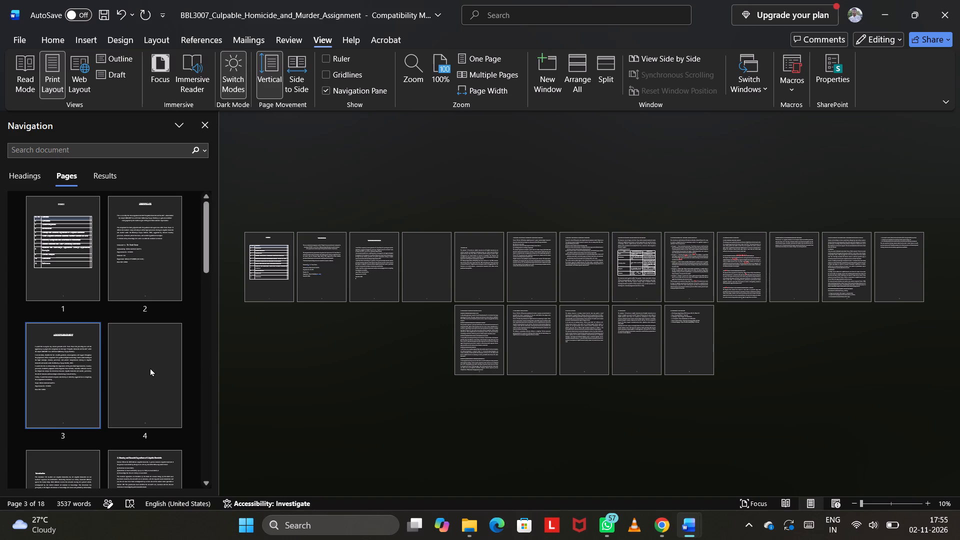
Try to remove blank page 4 after the acknowledgement by deleting empty lines before the Introduction, and undo the last deletion.
{"action": "left_click", "coordinate": [150, 367]}
{"action": "key", "text": "BackSpace"}
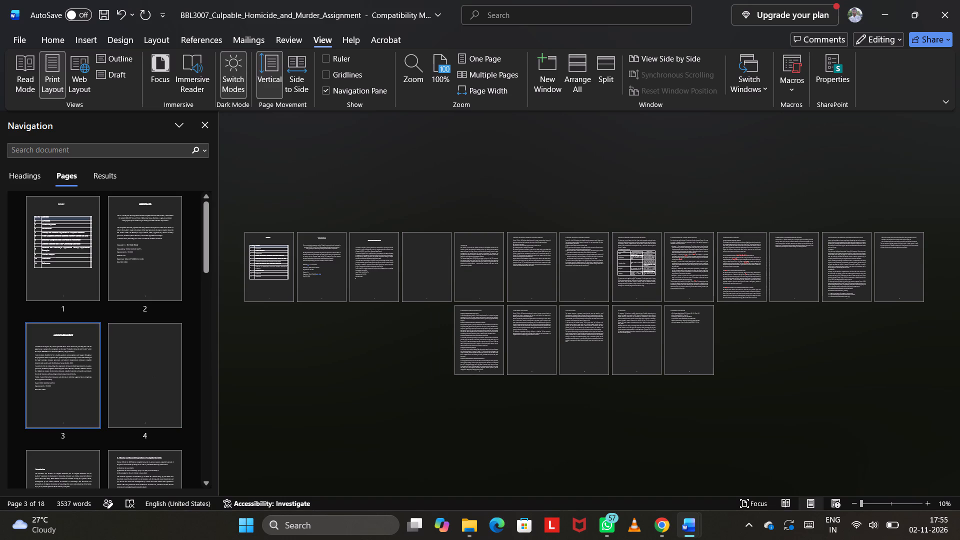
{"action": "left_click", "coordinate": [127, 380]}
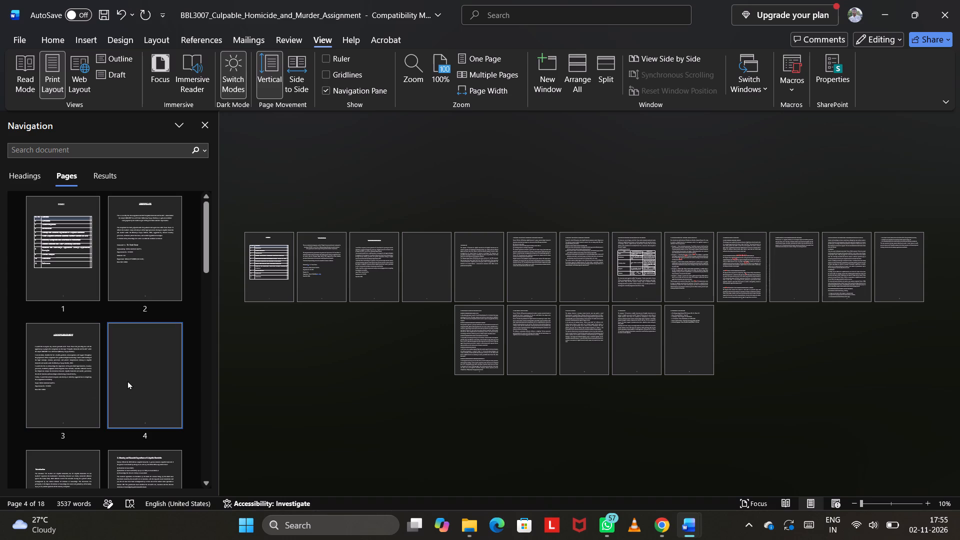
{"action": "key", "text": "BackSpace"}
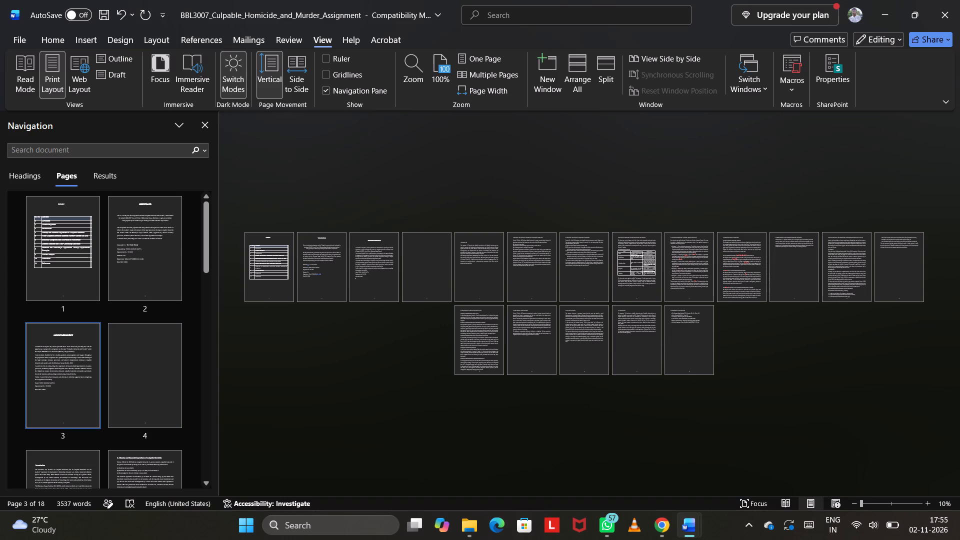
{"action": "left_click", "coordinate": [131, 367]}
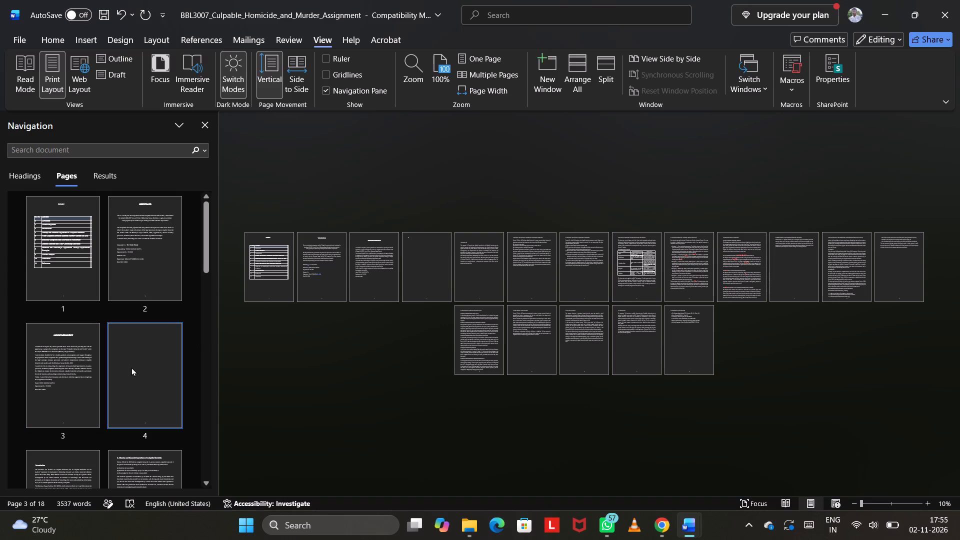
{"action": "key", "text": "BackSpace"}
{"action": "key", "text": "BackSpace"}
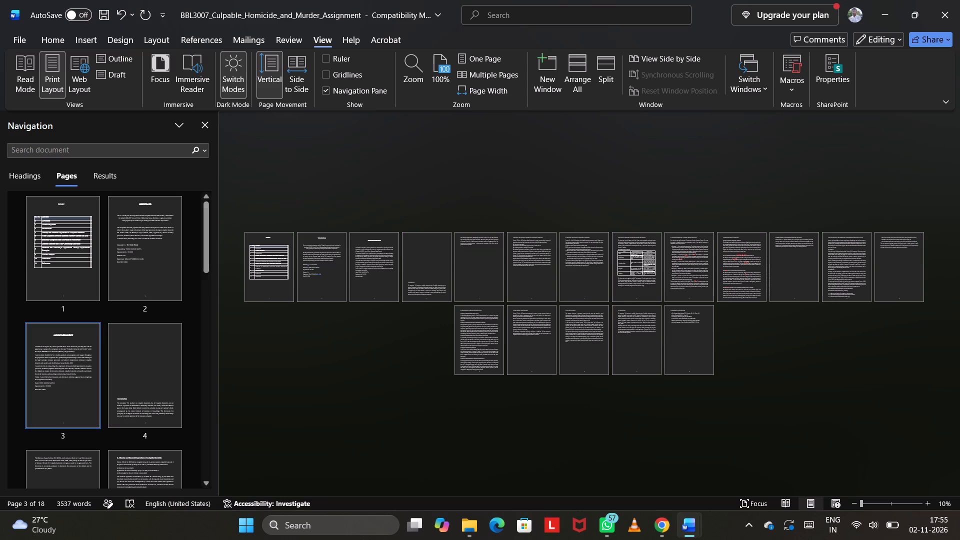
{"action": "scroll", "coordinate": [294, 374], "scroll_direction": "down", "scroll_amount": 1}
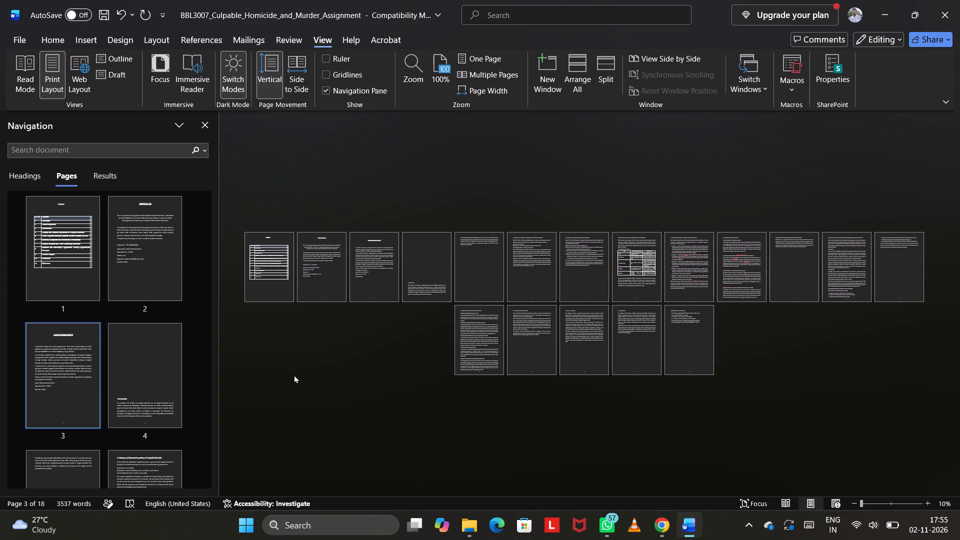
{"action": "scroll", "coordinate": [294, 374], "scroll_direction": "down", "scroll_amount": 1}
{"action": "key", "text": "ctrl+z"}
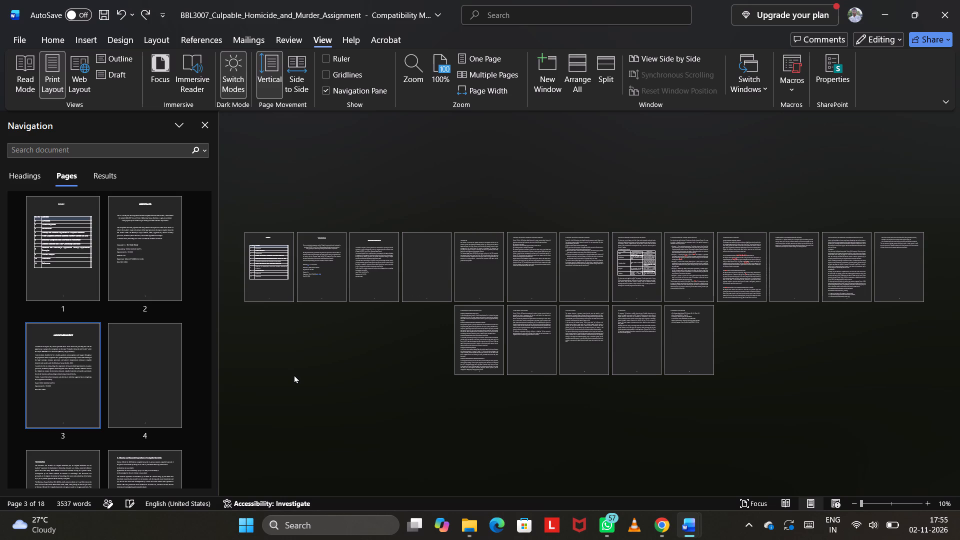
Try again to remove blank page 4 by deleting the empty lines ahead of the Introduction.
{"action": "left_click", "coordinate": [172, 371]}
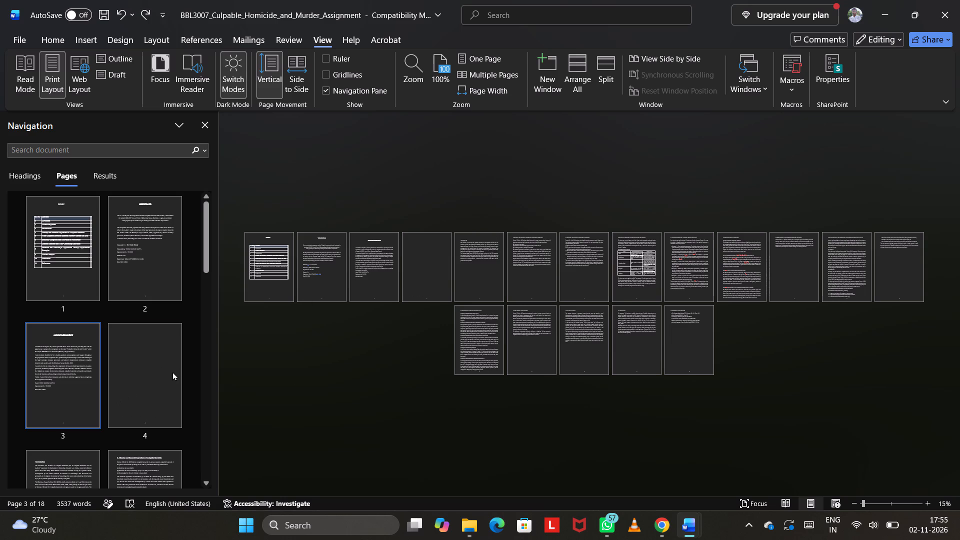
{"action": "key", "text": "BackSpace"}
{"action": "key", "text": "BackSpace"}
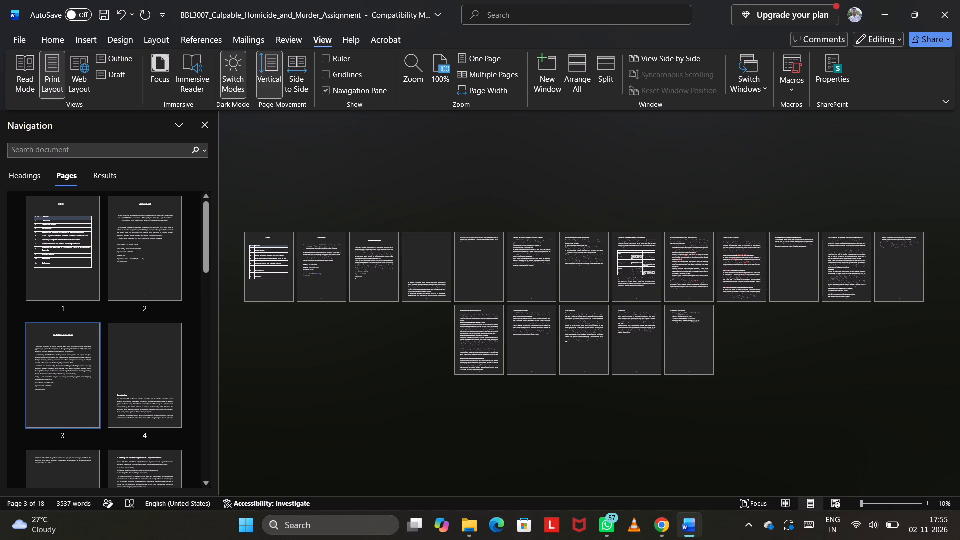
Close the Navigation pane and enlarge the view to 50% to examine the Introduction's placement on pages 4 and 5.
{"action": "left_click", "coordinate": [208, 123]}
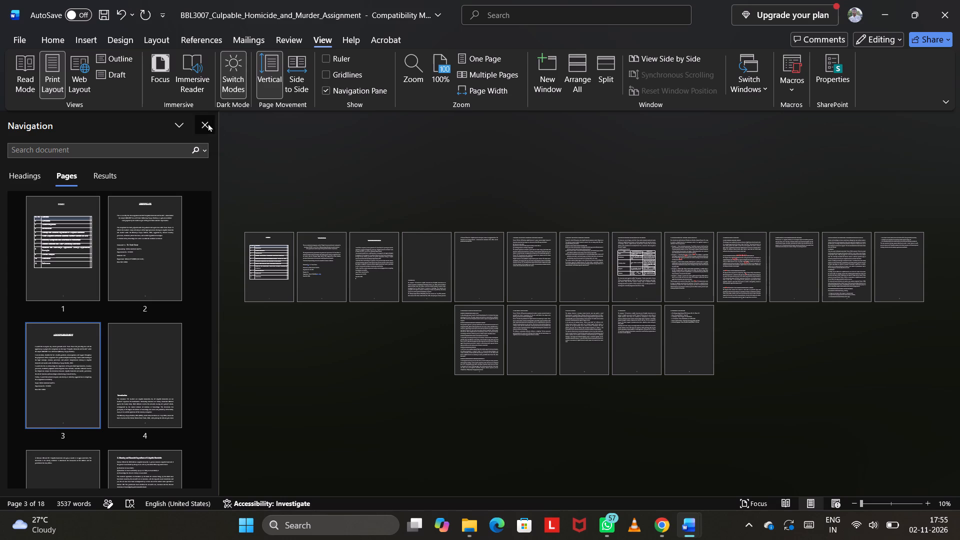
{"action": "scroll", "coordinate": [98, 198], "scroll_direction": "up", "scroll_amount": 2, "text": "ctrl"}
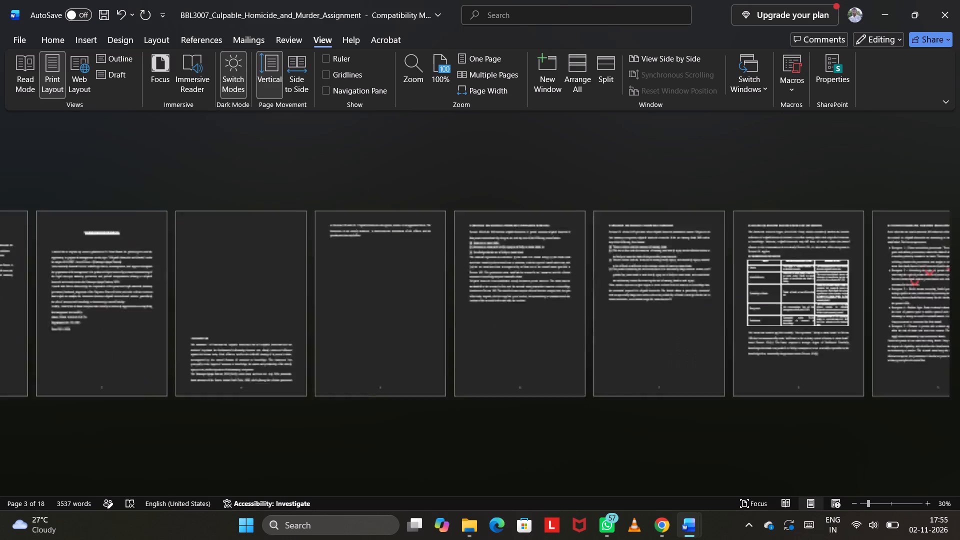
{"action": "scroll", "coordinate": [98, 198], "scroll_direction": "up", "scroll_amount": 2, "text": "ctrl"}
{"action": "scroll", "coordinate": [312, 314], "scroll_direction": "up", "scroll_amount": 1}
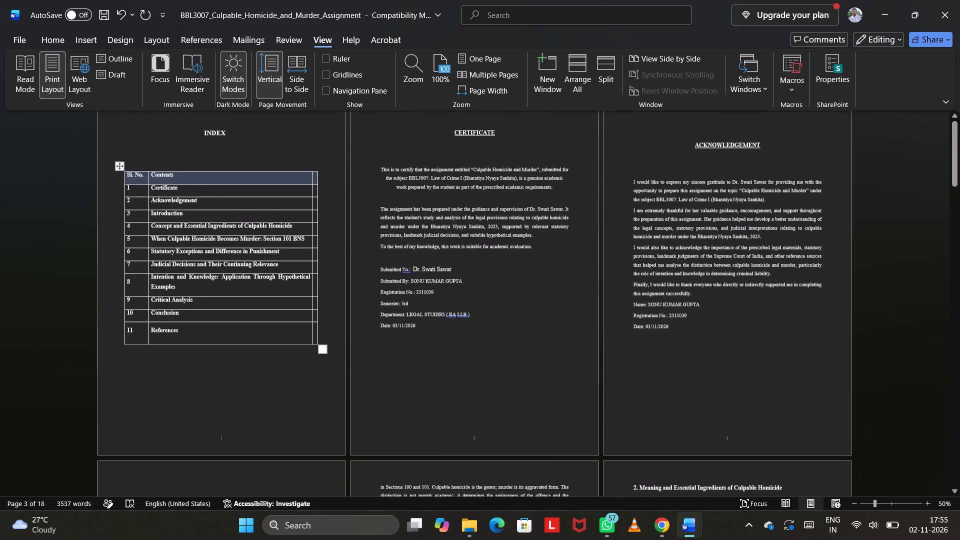
{"action": "scroll", "coordinate": [312, 314], "scroll_direction": "up", "scroll_amount": 4}
{"action": "scroll", "coordinate": [312, 314], "scroll_direction": "down", "scroll_amount": 6}
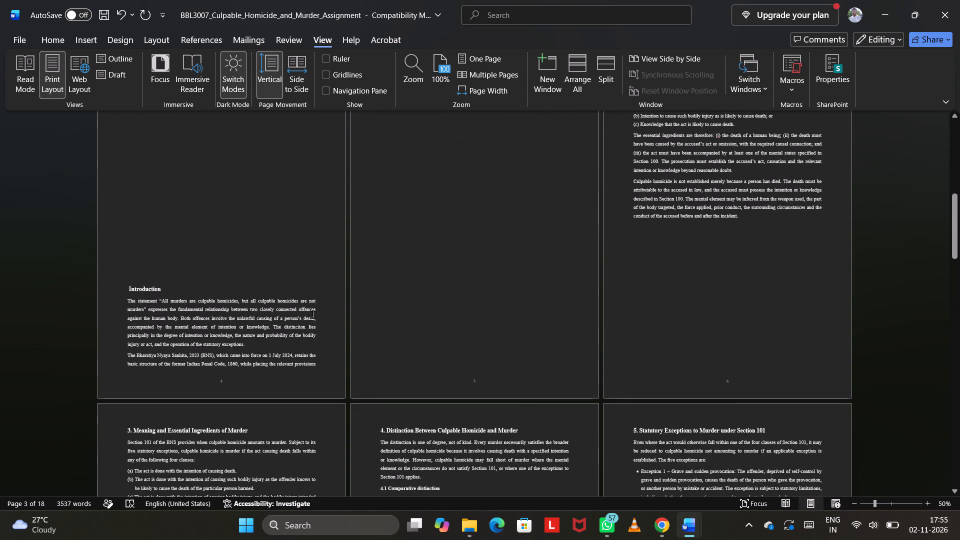
{"action": "scroll", "coordinate": [312, 314], "scroll_direction": "up", "scroll_amount": 3}
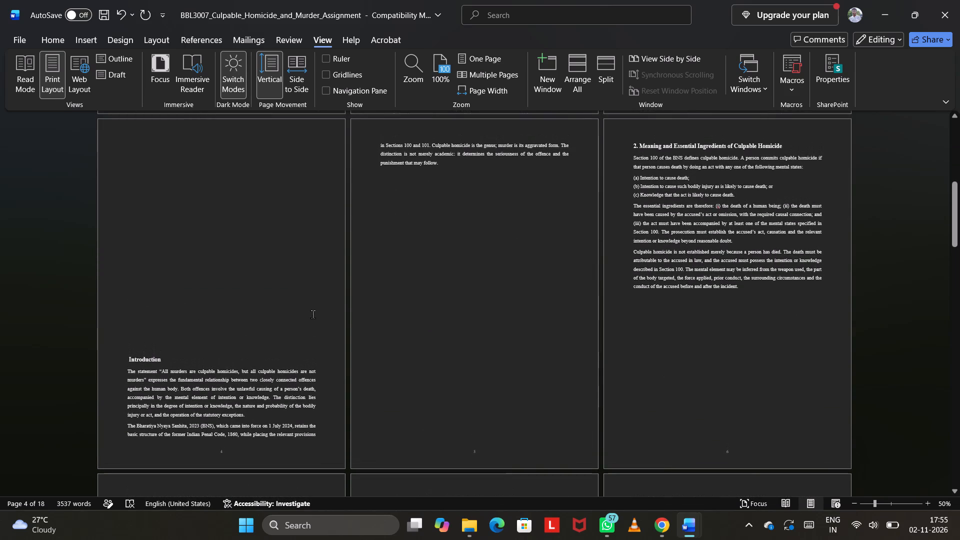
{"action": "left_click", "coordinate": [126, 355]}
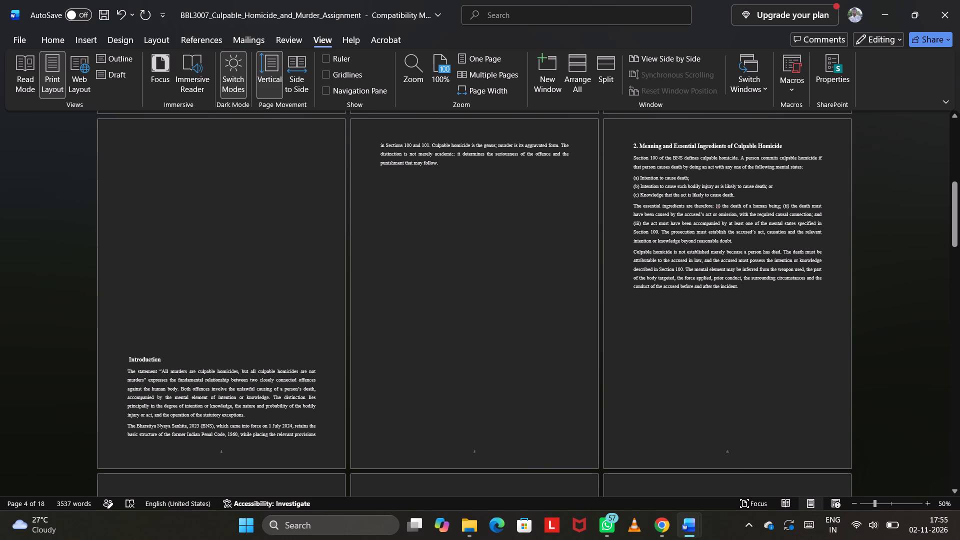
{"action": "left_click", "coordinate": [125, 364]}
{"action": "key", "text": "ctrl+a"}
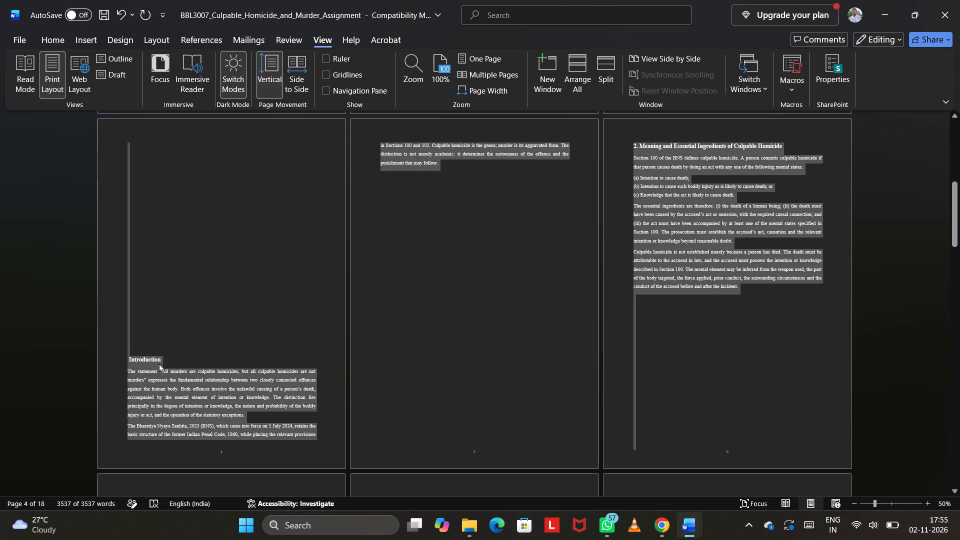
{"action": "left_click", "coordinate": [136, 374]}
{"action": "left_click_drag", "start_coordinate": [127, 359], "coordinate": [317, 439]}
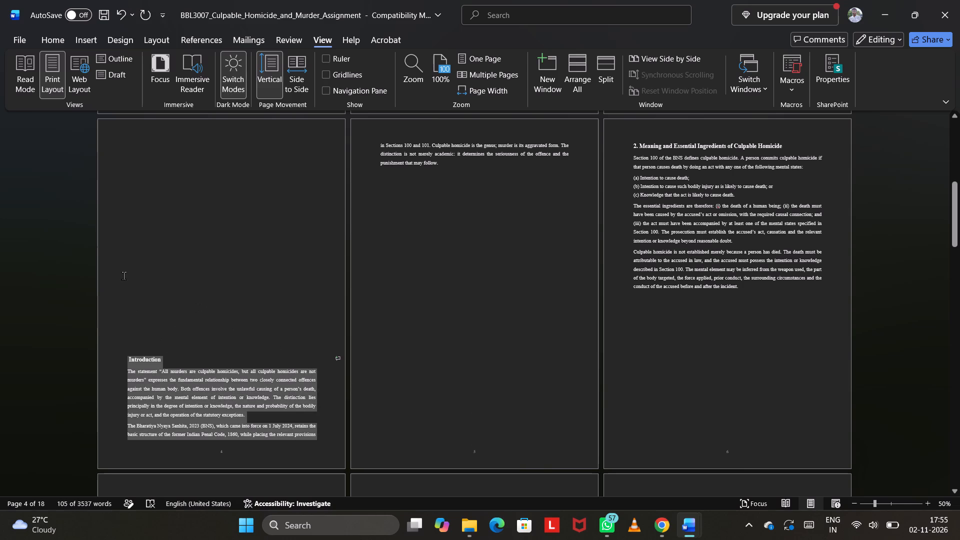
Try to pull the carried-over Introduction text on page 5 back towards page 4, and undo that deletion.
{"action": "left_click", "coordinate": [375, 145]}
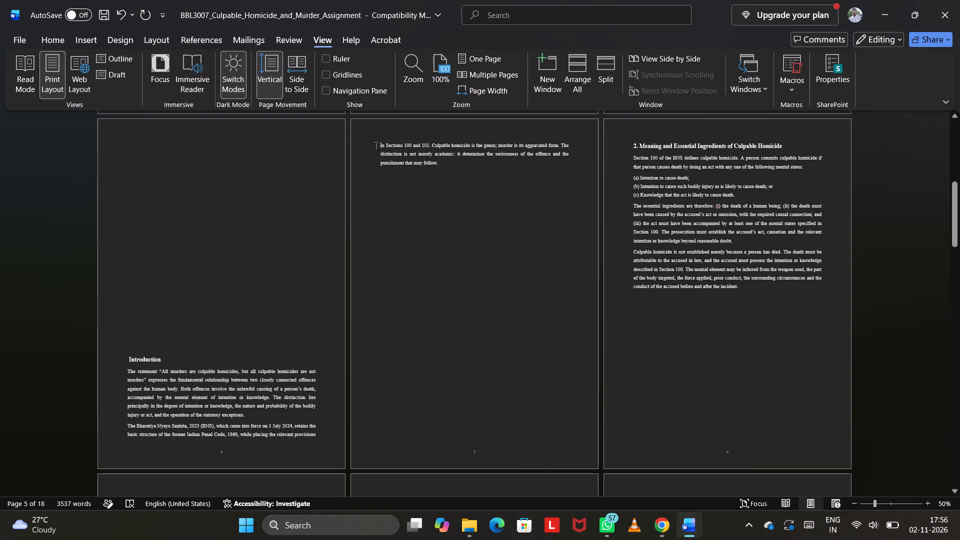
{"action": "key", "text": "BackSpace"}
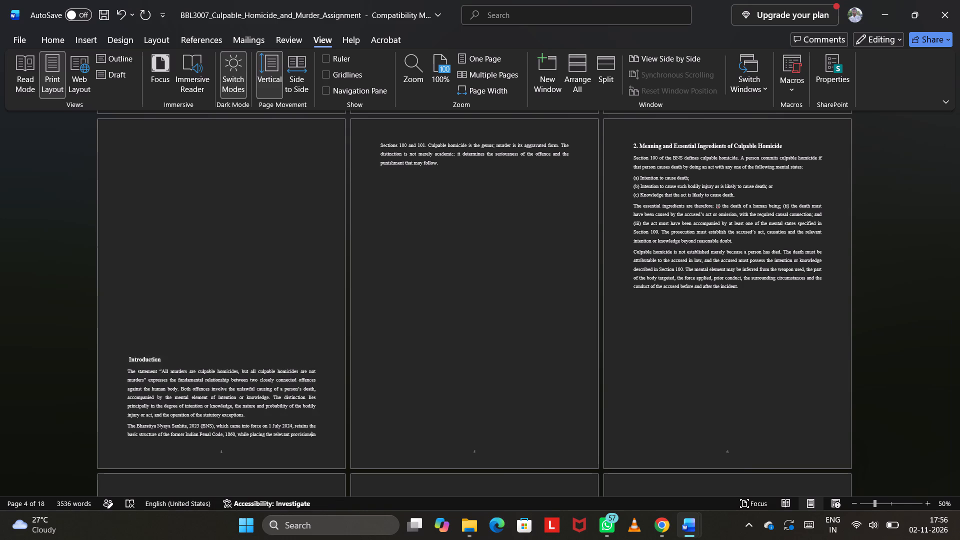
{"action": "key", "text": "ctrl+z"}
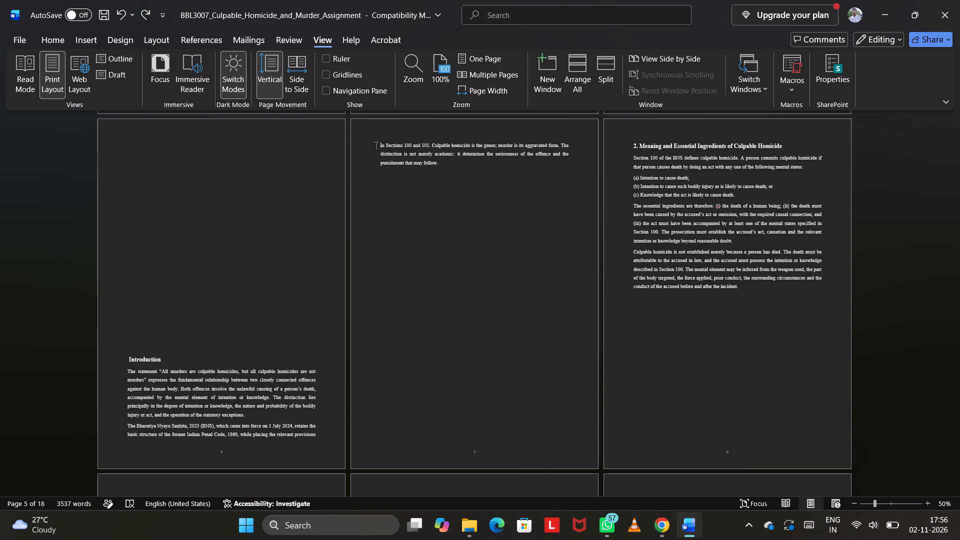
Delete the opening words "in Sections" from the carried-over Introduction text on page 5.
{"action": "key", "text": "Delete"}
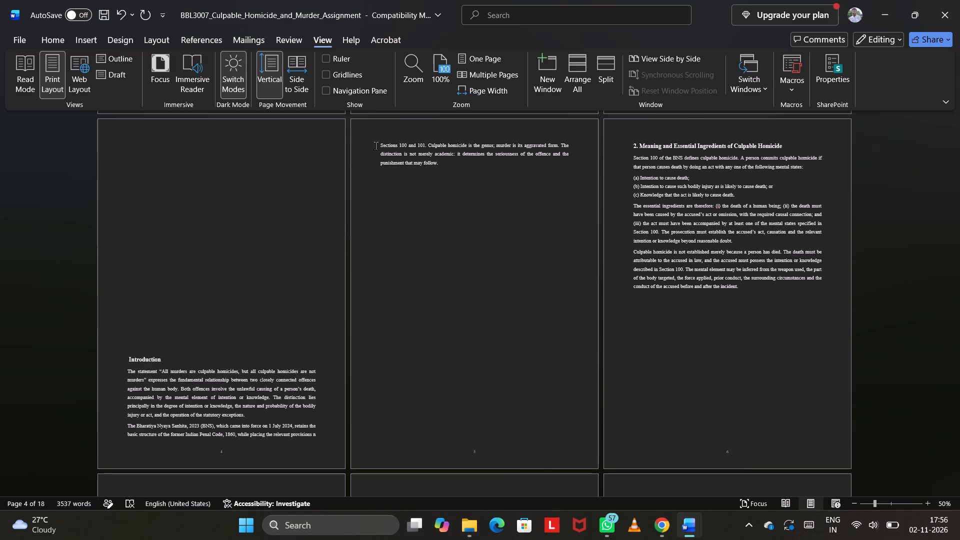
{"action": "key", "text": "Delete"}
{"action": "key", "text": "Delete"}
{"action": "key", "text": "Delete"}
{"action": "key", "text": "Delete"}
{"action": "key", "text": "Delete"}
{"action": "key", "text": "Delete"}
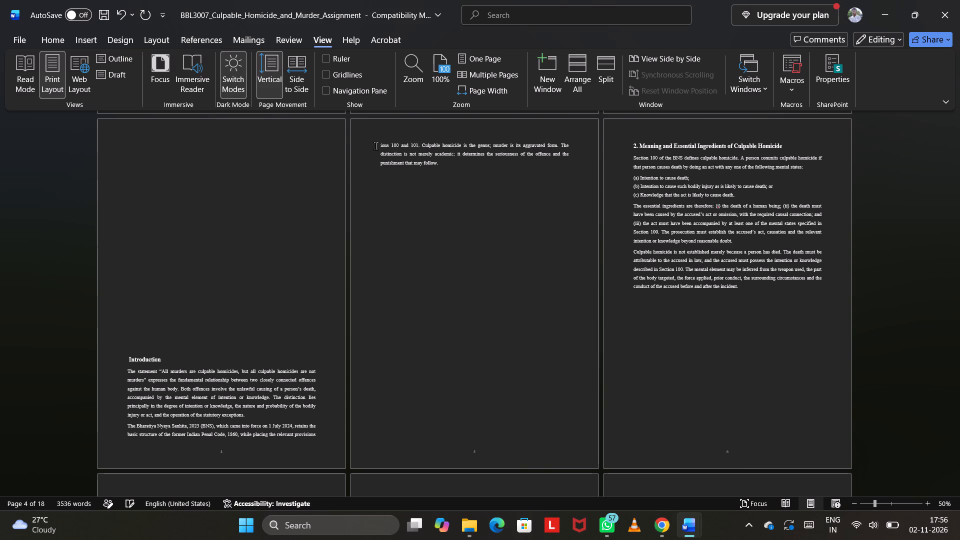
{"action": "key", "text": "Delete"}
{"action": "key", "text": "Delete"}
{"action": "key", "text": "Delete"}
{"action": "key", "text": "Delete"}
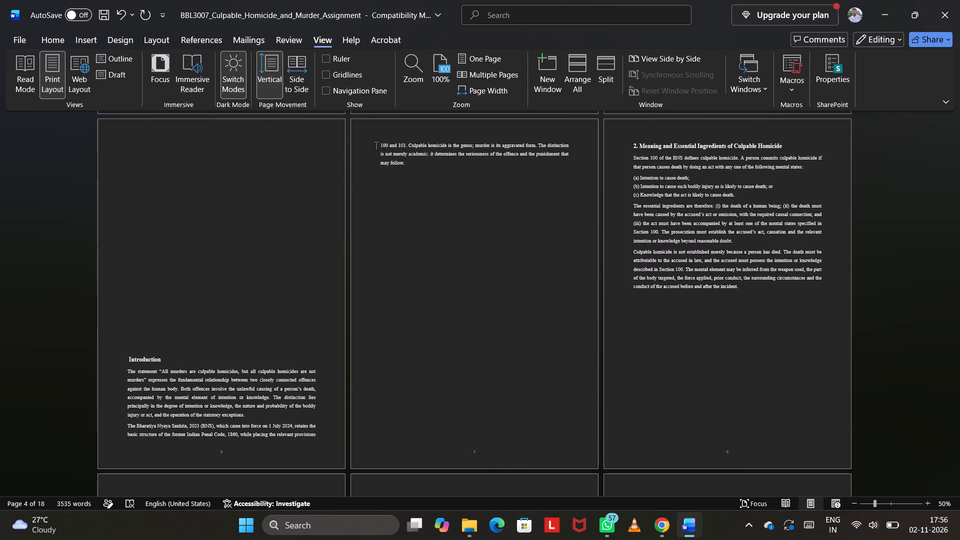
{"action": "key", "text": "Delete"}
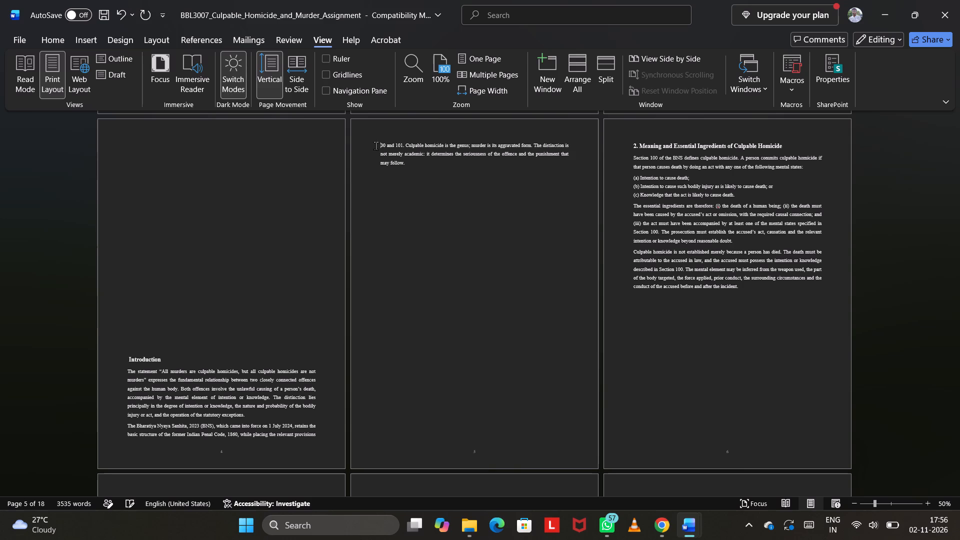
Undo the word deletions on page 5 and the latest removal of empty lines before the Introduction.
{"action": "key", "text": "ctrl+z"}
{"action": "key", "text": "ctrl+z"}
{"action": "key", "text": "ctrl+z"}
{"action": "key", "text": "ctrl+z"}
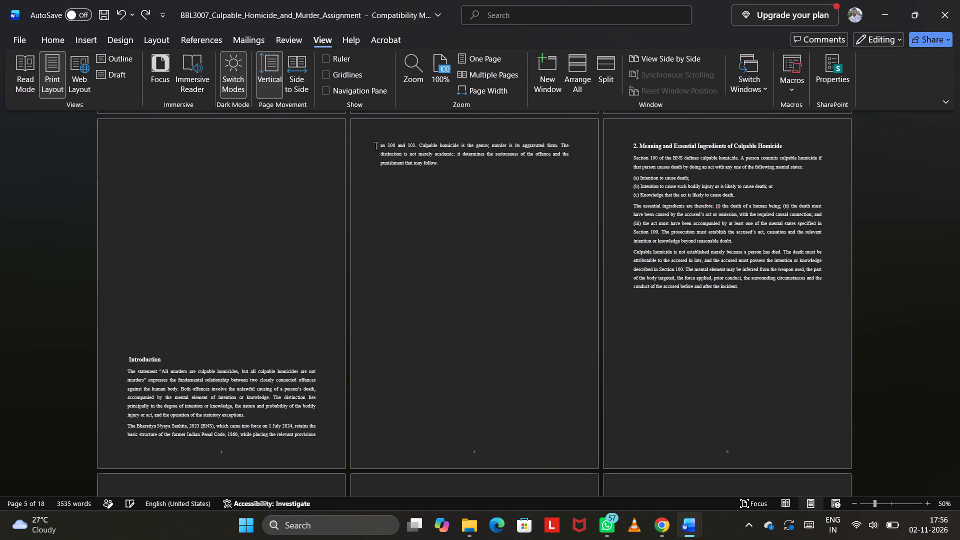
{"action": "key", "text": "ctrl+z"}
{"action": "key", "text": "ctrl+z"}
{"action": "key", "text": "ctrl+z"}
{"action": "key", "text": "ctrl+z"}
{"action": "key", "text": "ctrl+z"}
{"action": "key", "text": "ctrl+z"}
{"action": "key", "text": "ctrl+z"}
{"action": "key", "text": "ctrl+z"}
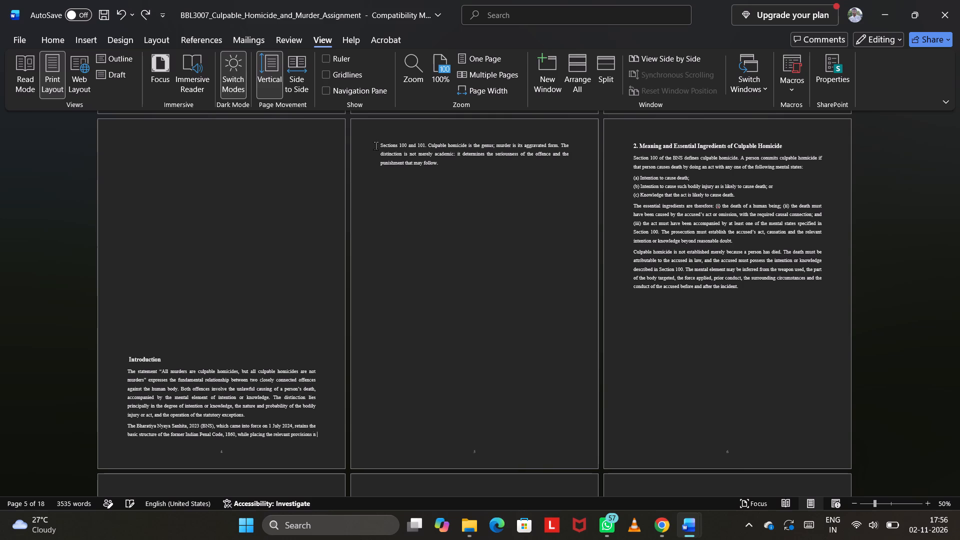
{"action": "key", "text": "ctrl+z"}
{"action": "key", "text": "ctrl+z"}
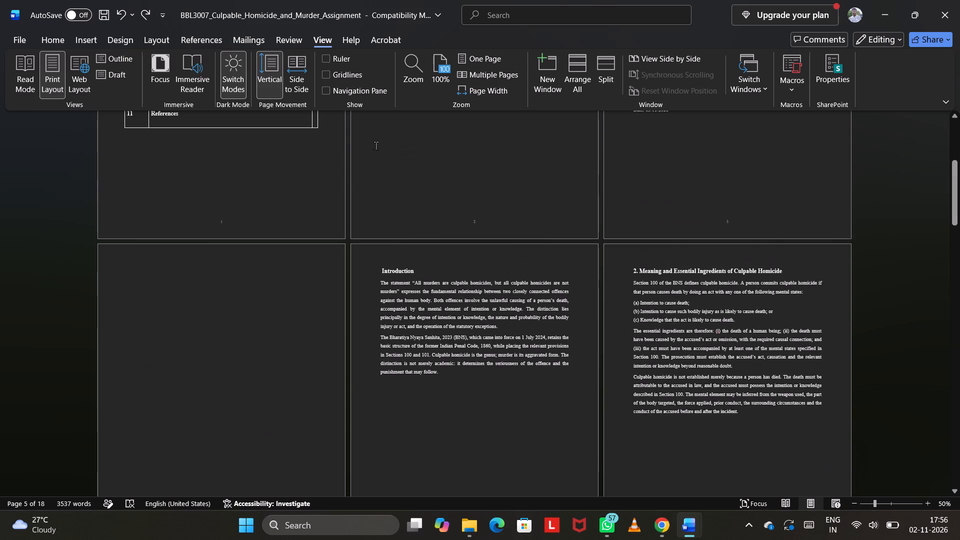
Examine the pages around blank page 4, from the acknowledgement to the numbered sections after the Introduction.
{"action": "scroll", "coordinate": [386, 170], "scroll_direction": "down", "scroll_amount": 1}
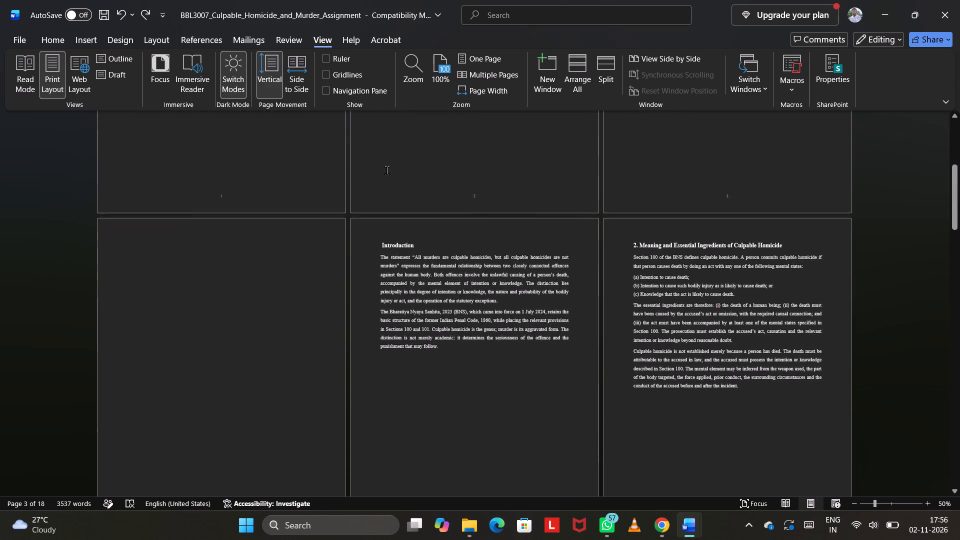
{"action": "scroll", "coordinate": [386, 170], "scroll_direction": "down", "scroll_amount": 2}
{"action": "scroll", "coordinate": [386, 170], "scroll_direction": "up", "scroll_amount": 1}
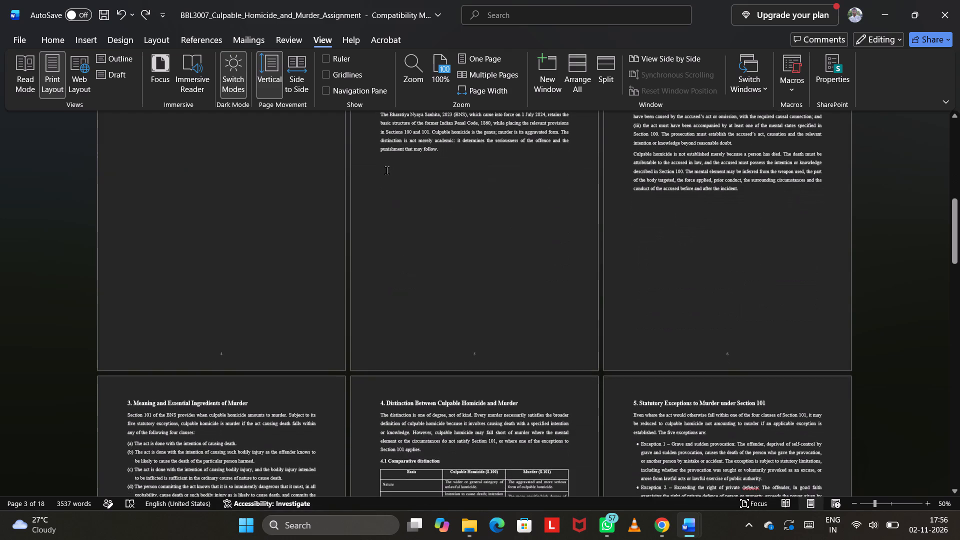
{"action": "scroll", "coordinate": [386, 170], "scroll_direction": "up", "scroll_amount": 2}
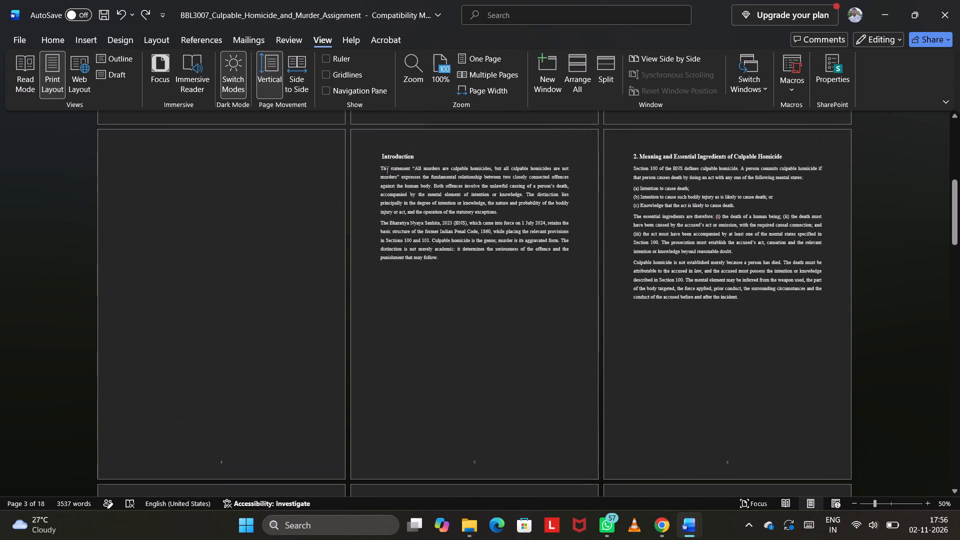
{"action": "scroll", "coordinate": [386, 170], "scroll_direction": "up", "scroll_amount": 3}
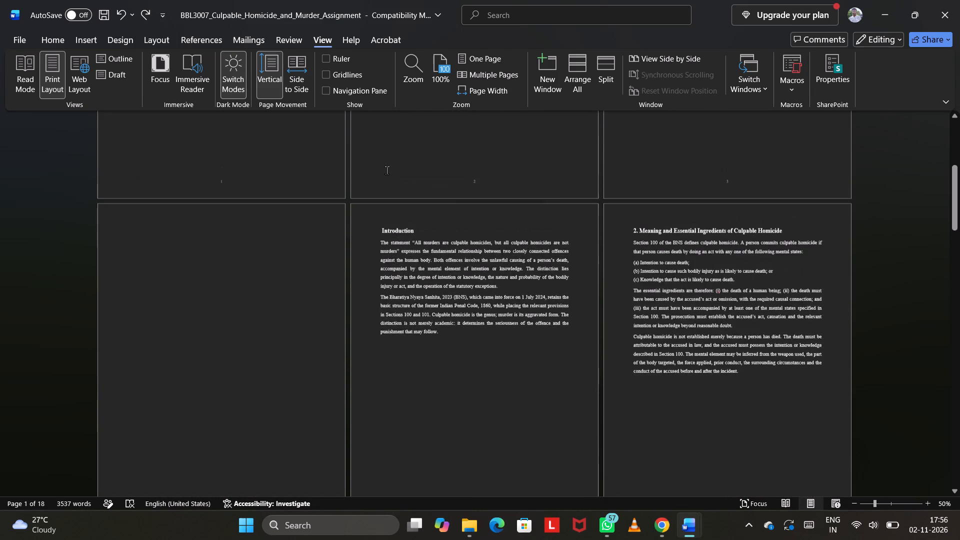
{"action": "scroll", "coordinate": [386, 170], "scroll_direction": "up", "scroll_amount": 1}
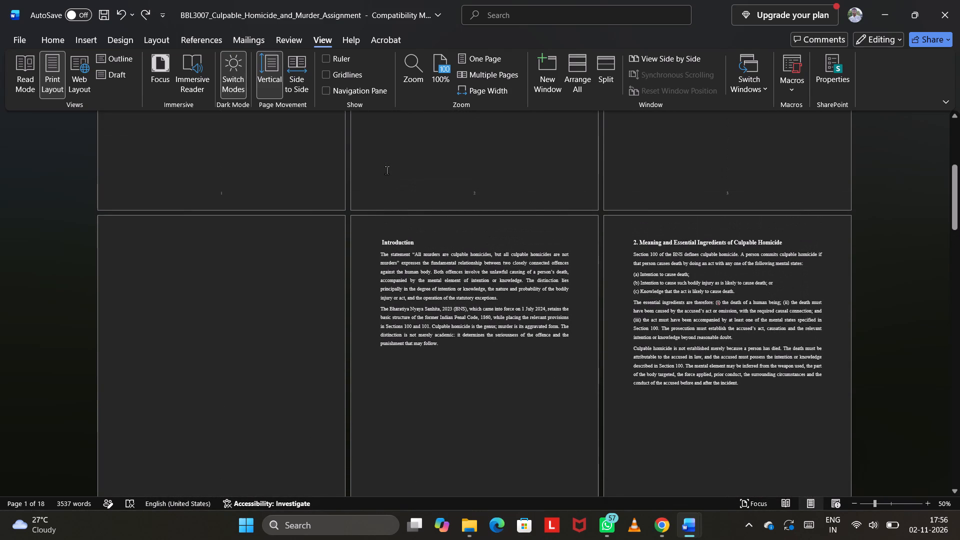
{"action": "scroll", "coordinate": [386, 170], "scroll_direction": "up", "scroll_amount": 1}
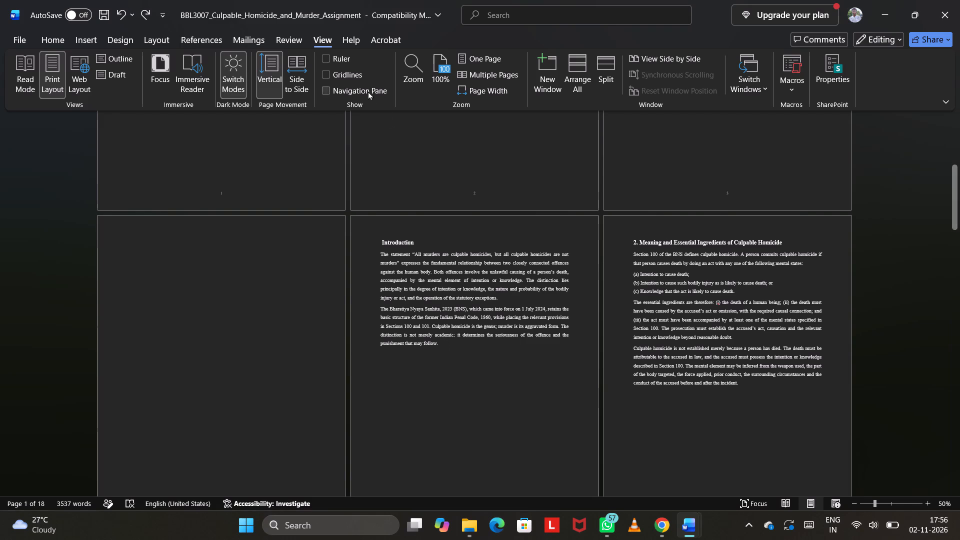
Show the page thumbnails, go to blank page 4, and delete empty lines there so the Introduction moves up onto it.
{"action": "left_click", "coordinate": [326, 90]}
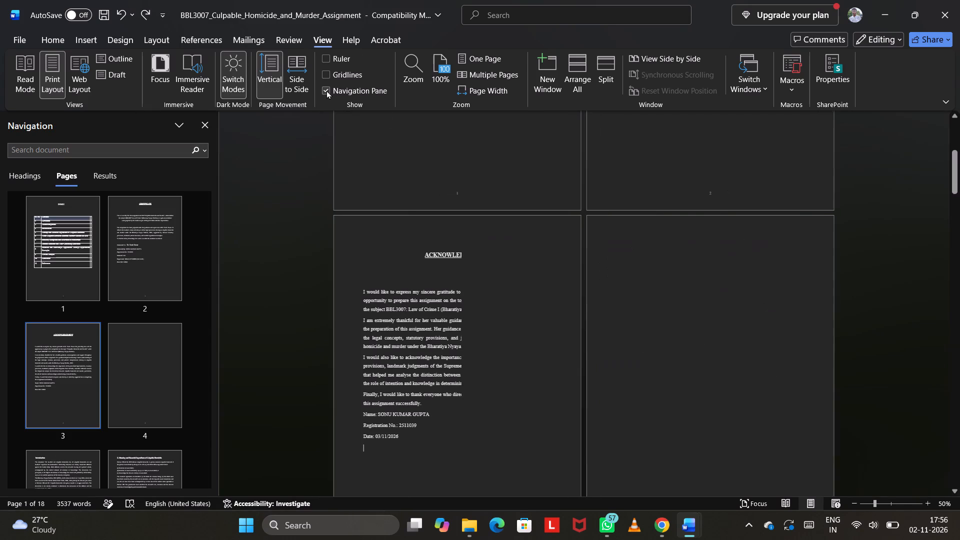
{"action": "left_click", "coordinate": [127, 368]}
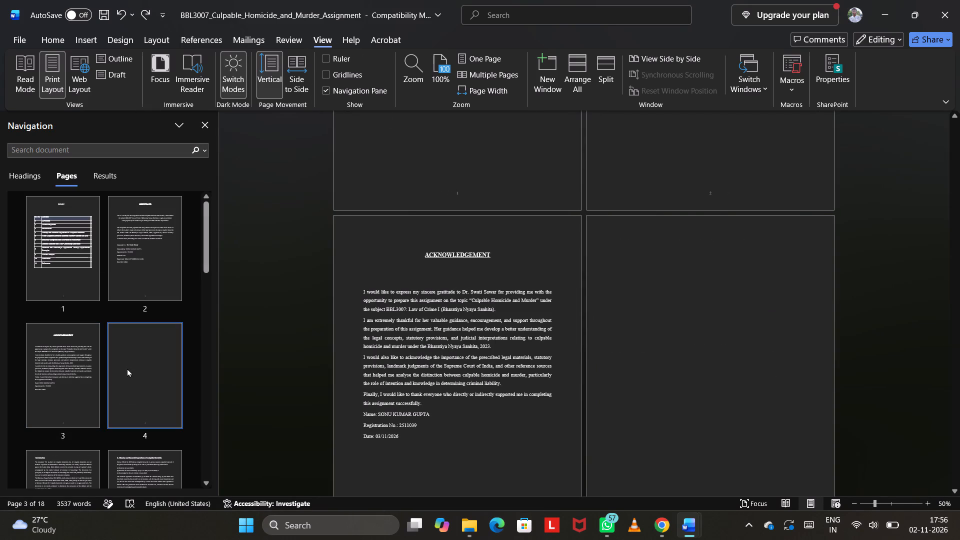
{"action": "key", "text": "Delete"}
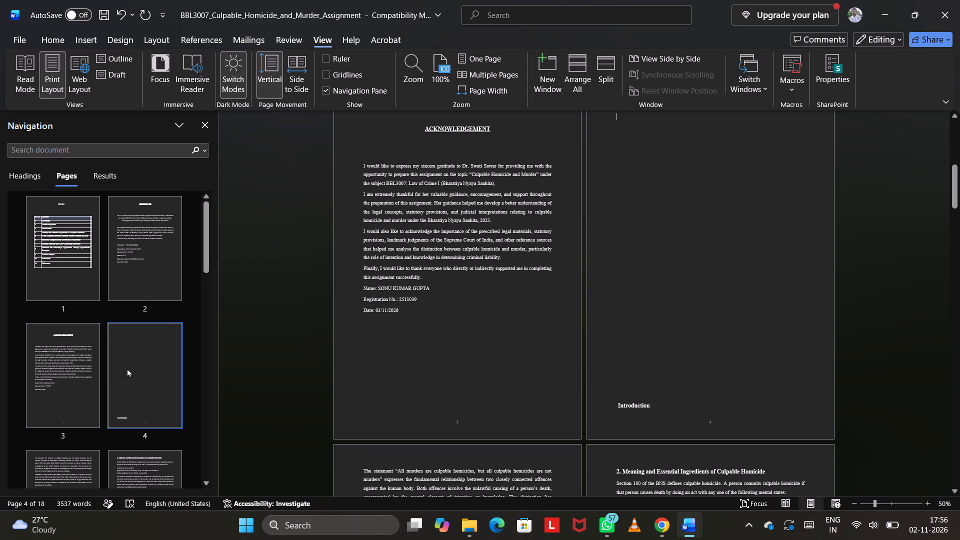
{"action": "key", "text": "ctrl+z"}
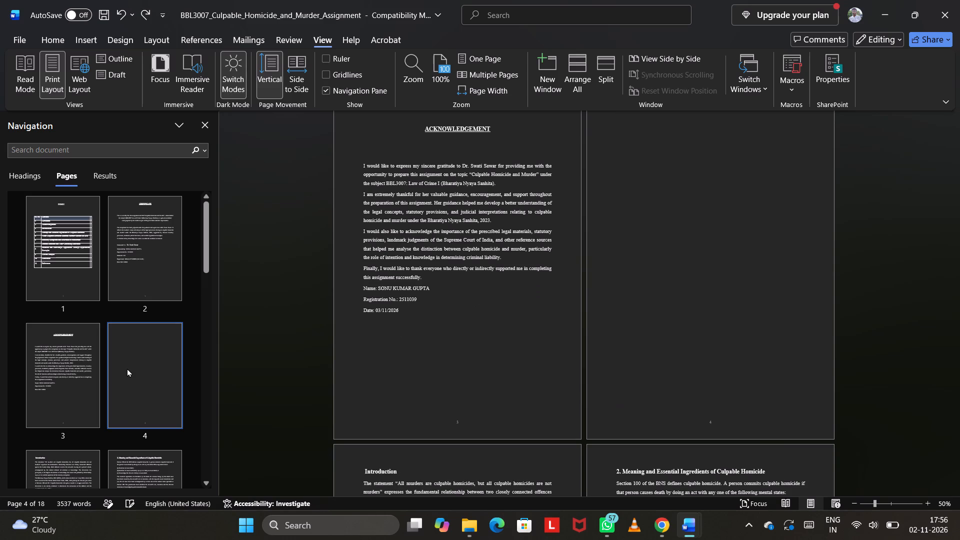
{"action": "key", "text": "BackSpace"}
{"action": "key", "text": "BackSpace"}
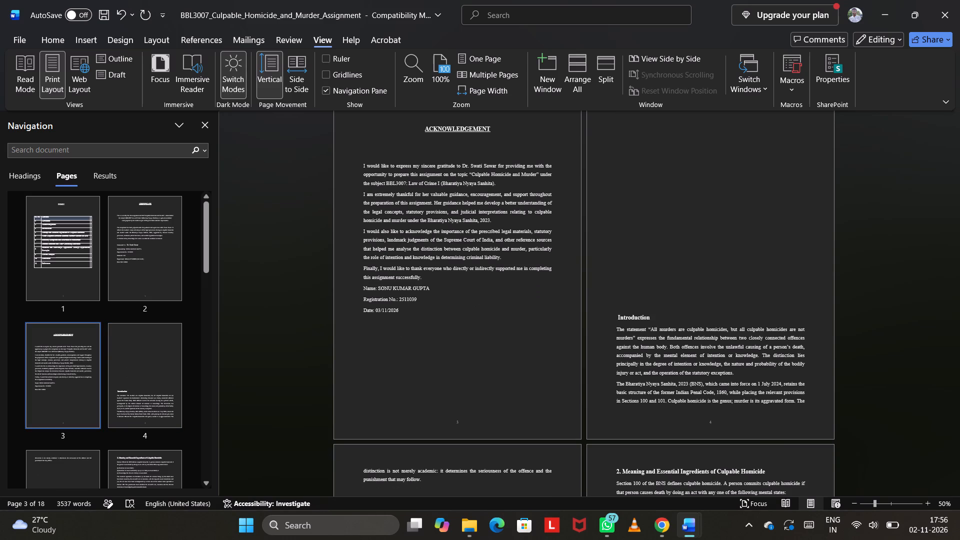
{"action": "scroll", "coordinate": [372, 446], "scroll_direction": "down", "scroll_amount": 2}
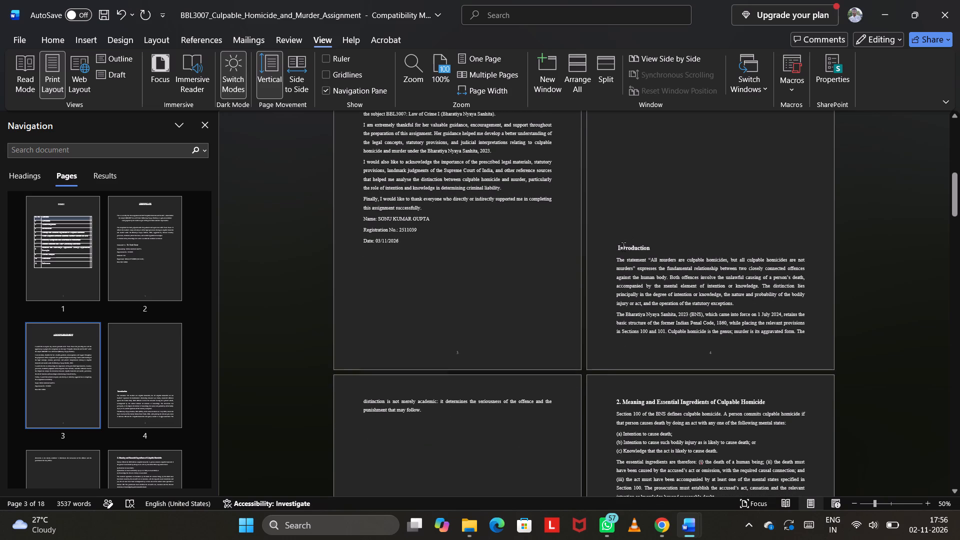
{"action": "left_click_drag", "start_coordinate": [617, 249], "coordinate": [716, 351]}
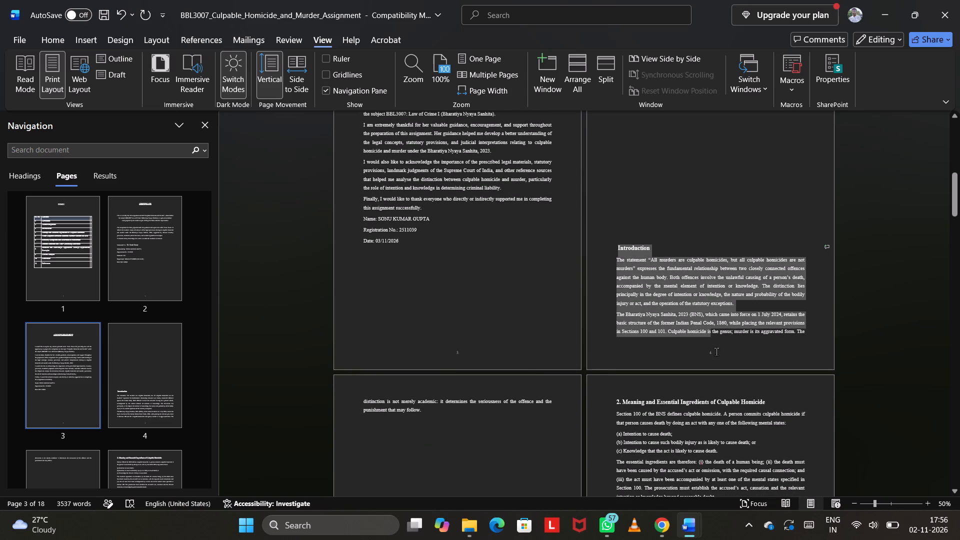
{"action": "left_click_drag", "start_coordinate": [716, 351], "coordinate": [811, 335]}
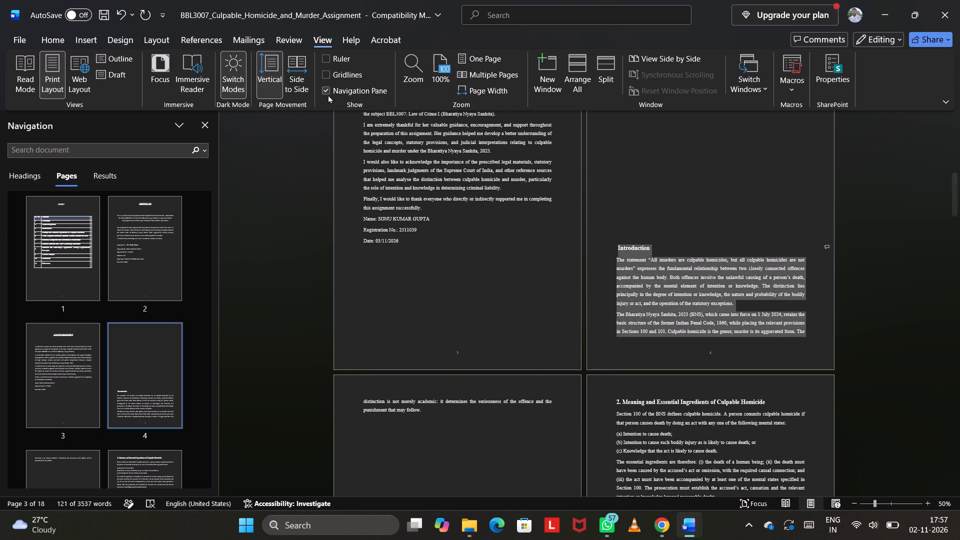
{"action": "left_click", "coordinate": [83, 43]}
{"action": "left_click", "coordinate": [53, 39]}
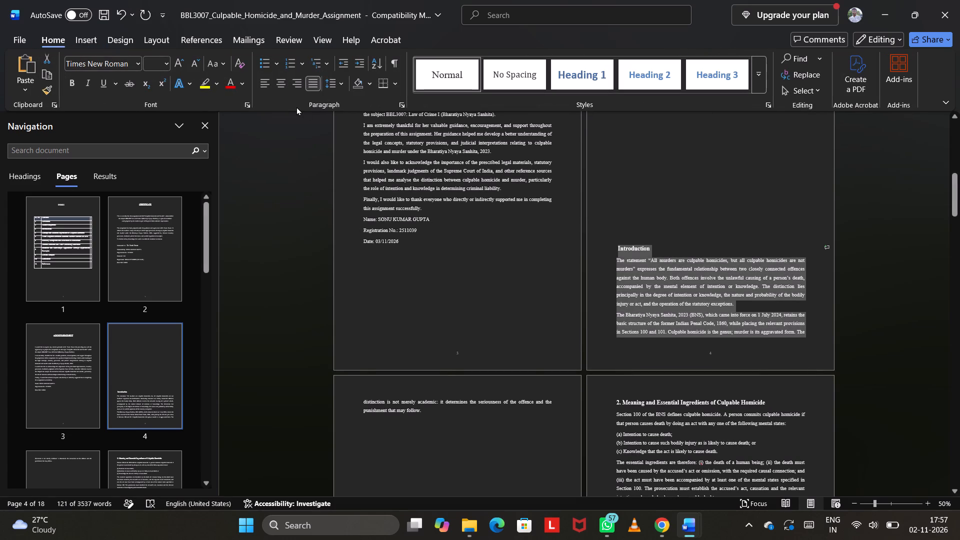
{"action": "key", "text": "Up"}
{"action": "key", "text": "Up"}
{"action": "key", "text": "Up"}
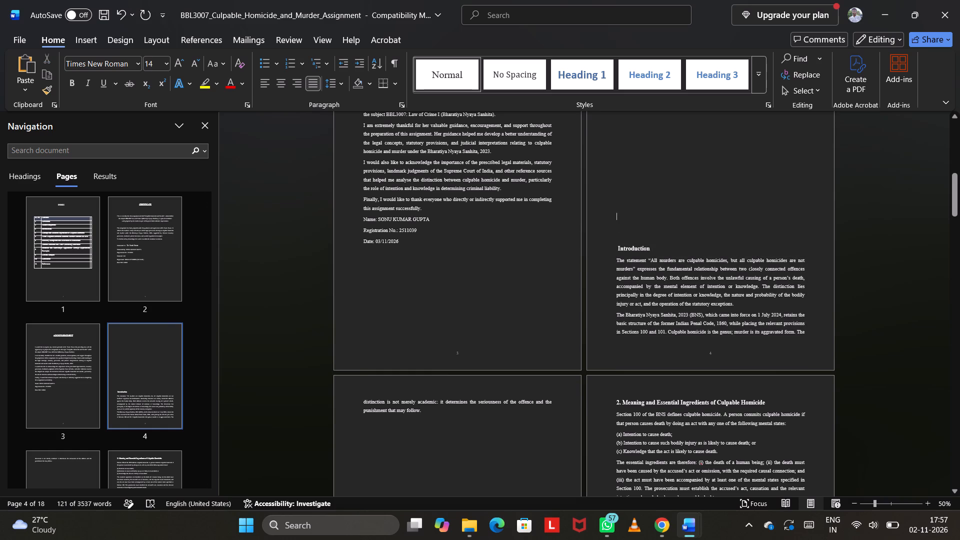
Delete the remaining empty lines above the Introduction heading so the section starts at the top of page 4.
{"action": "left_click", "coordinate": [615, 251]}
{"action": "key", "text": "BackSpace"}
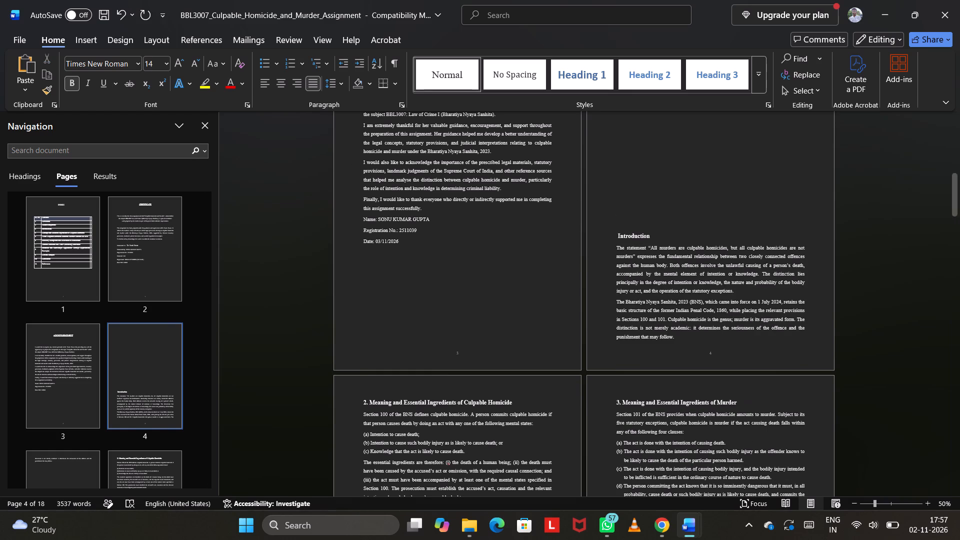
{"action": "key", "text": "BackSpace"}
{"action": "key", "text": "BackSpace"}
{"action": "key", "text": "BackSpace"}
{"action": "key", "text": "BackSpace"}
{"action": "key", "text": "BackSpace"}
{"action": "key", "text": "BackSpace"}
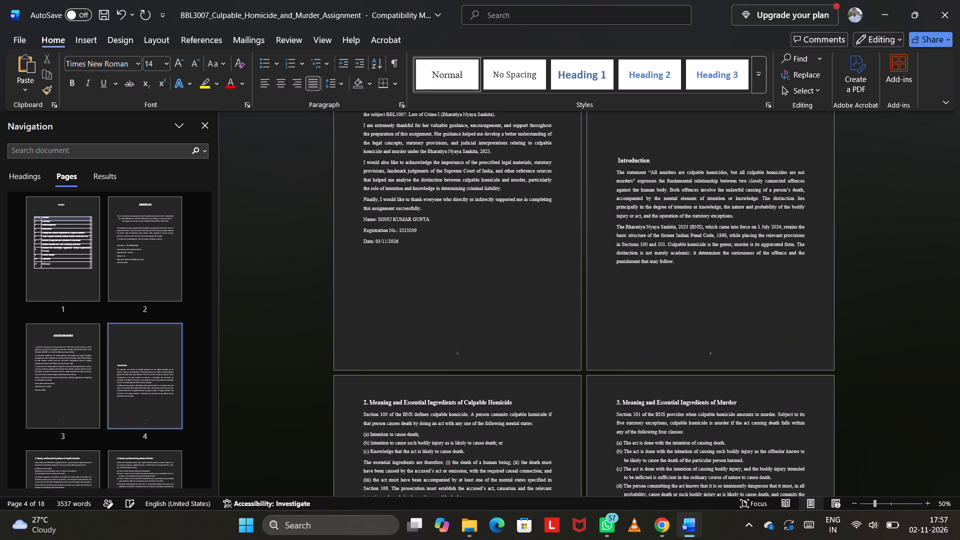
{"action": "scroll", "coordinate": [615, 251], "scroll_direction": "up", "scroll_amount": 3}
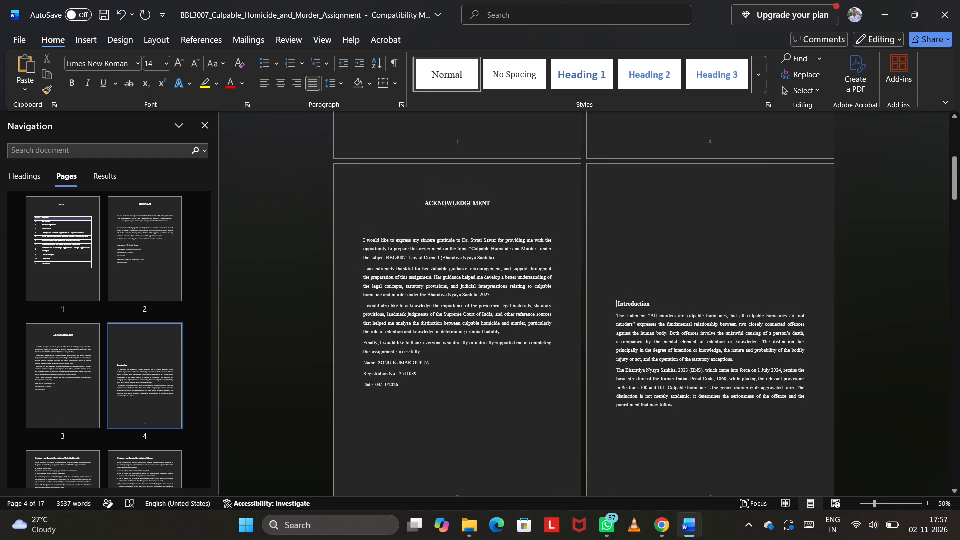
{"action": "key", "text": "BackSpace"}
{"action": "key", "text": "BackSpace"}
{"action": "key", "text": "BackSpace"}
{"action": "key", "text": "BackSpace"}
{"action": "key", "text": "BackSpace"}
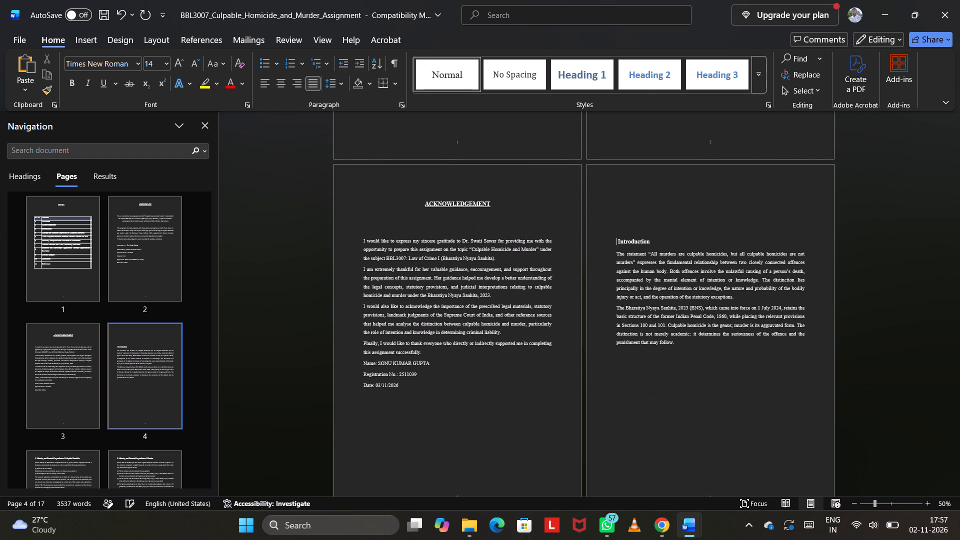
{"action": "key", "text": "BackSpace"}
{"action": "key", "text": "BackSpace"}
{"action": "key", "text": "BackSpace"}
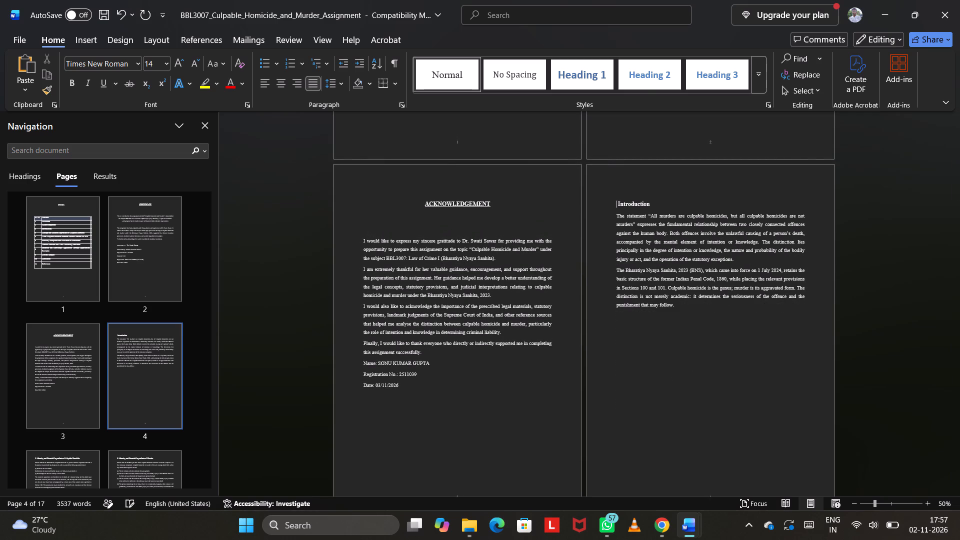
{"action": "key", "text": "BackSpace"}
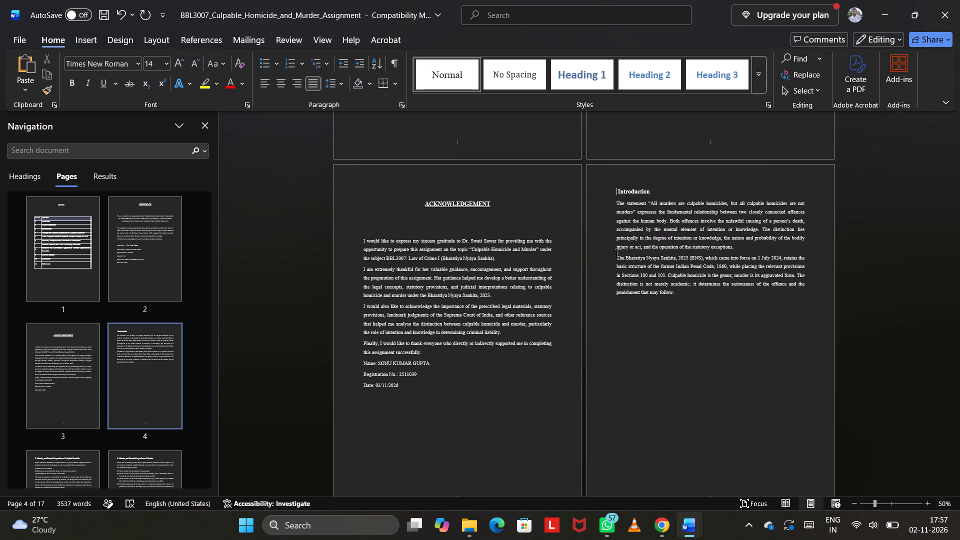
Examine the index, certificate, acknowledgement and Introduction pages for layout and content.
{"action": "scroll", "coordinate": [645, 352], "scroll_direction": "down", "scroll_amount": 4}
{"action": "scroll", "coordinate": [645, 352], "scroll_direction": "up", "scroll_amount": 2}
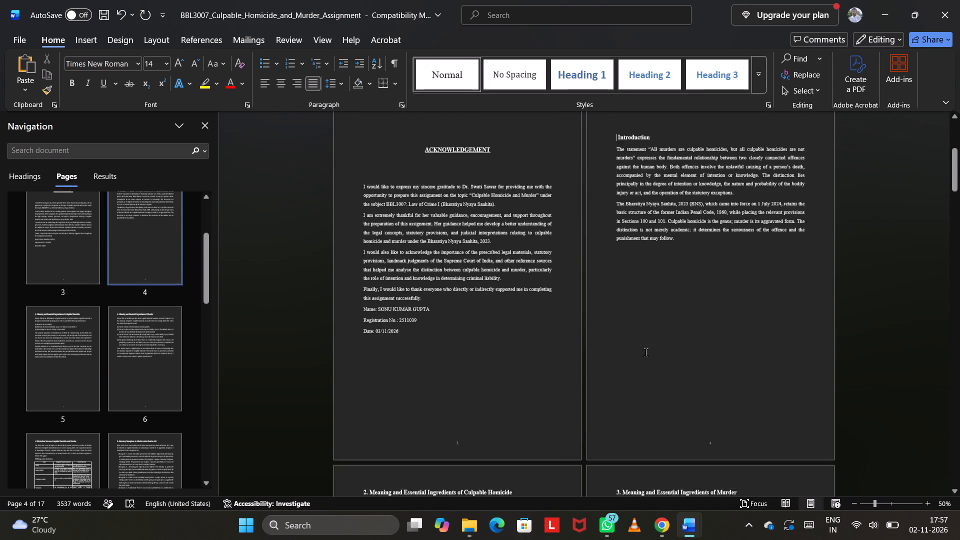
{"action": "scroll", "coordinate": [645, 352], "scroll_direction": "up", "scroll_amount": 9}
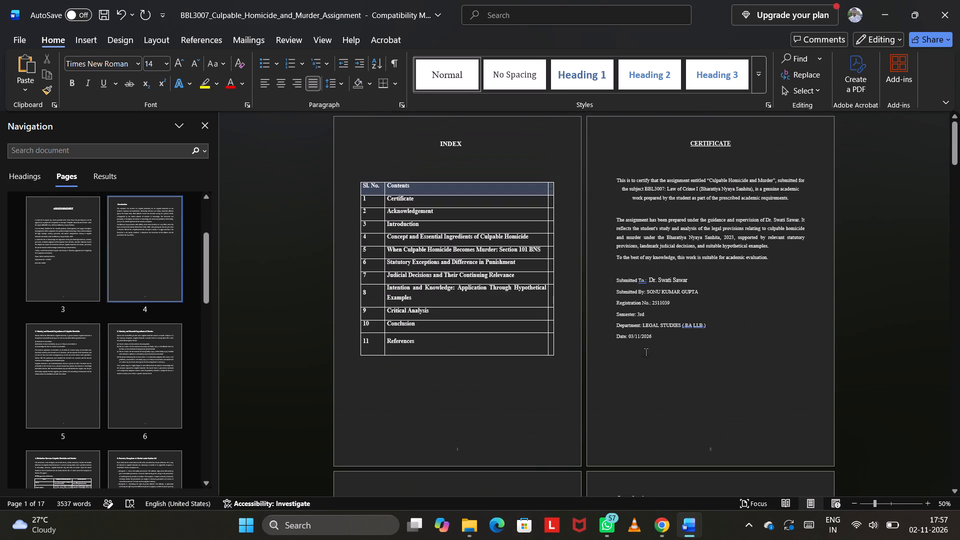
{"action": "scroll", "coordinate": [559, 363], "scroll_direction": "up", "scroll_amount": 3, "text": "ctrl"}
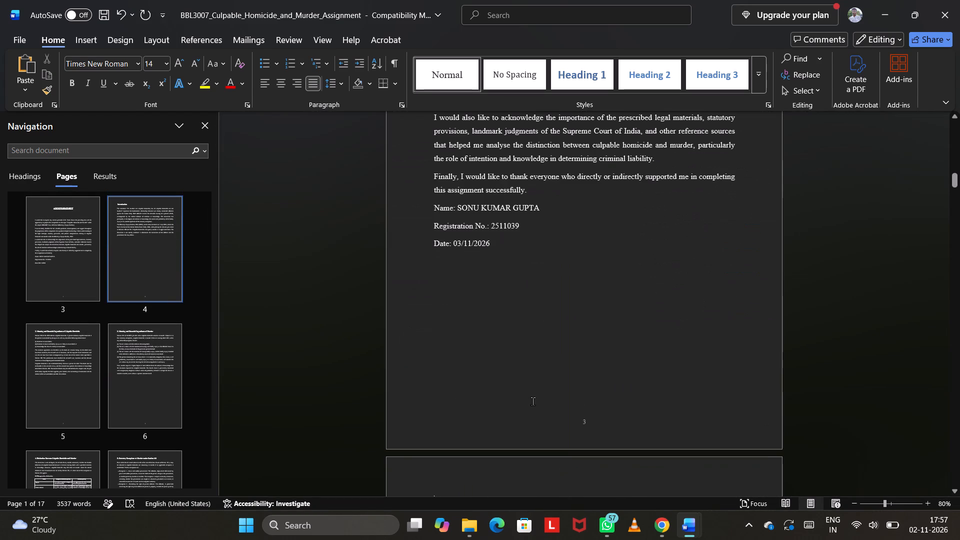
{"action": "scroll", "coordinate": [558, 298], "scroll_direction": "up", "scroll_amount": 12}
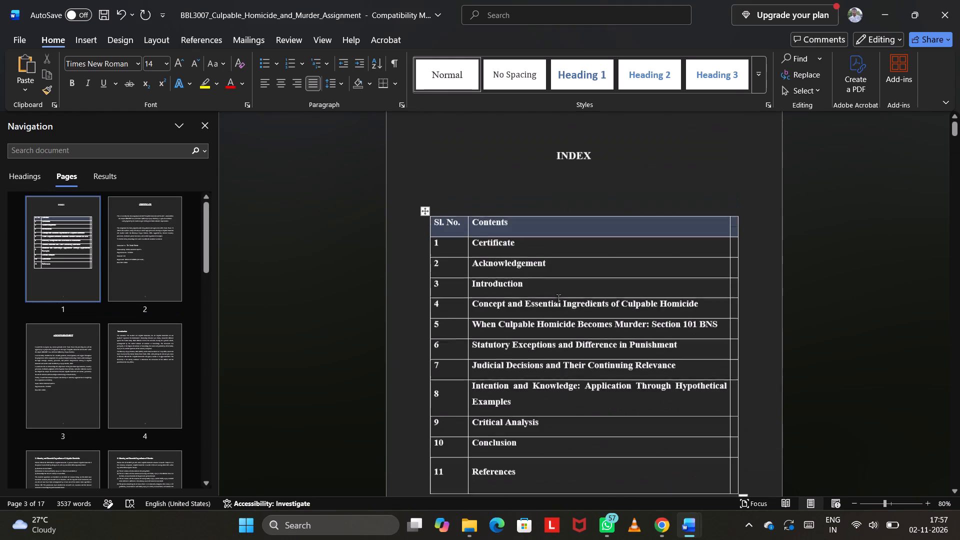
{"action": "scroll", "coordinate": [558, 298], "scroll_direction": "down", "scroll_amount": 6}
{"action": "scroll", "coordinate": [558, 298], "scroll_direction": "up", "scroll_amount": 10}
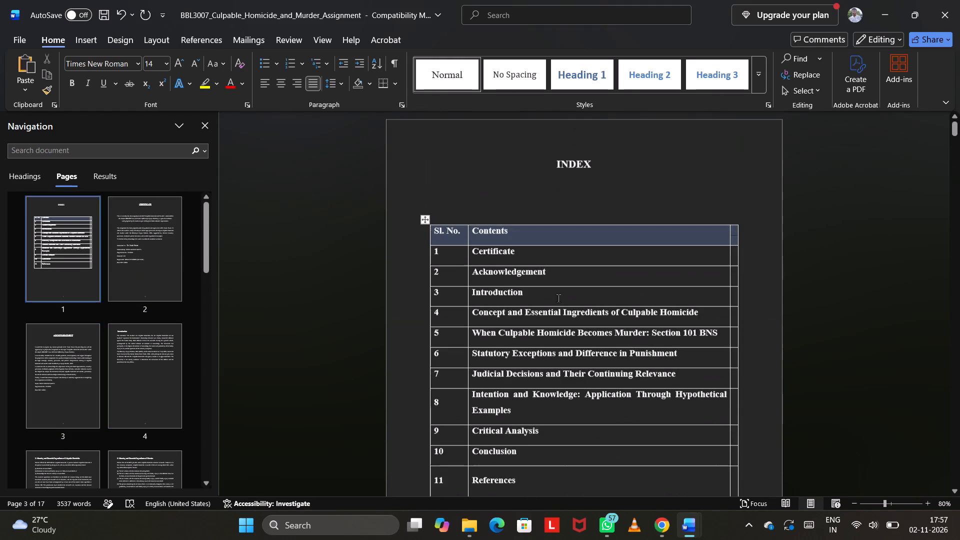
{"action": "scroll", "coordinate": [560, 266], "scroll_direction": "down", "scroll_amount": 4}
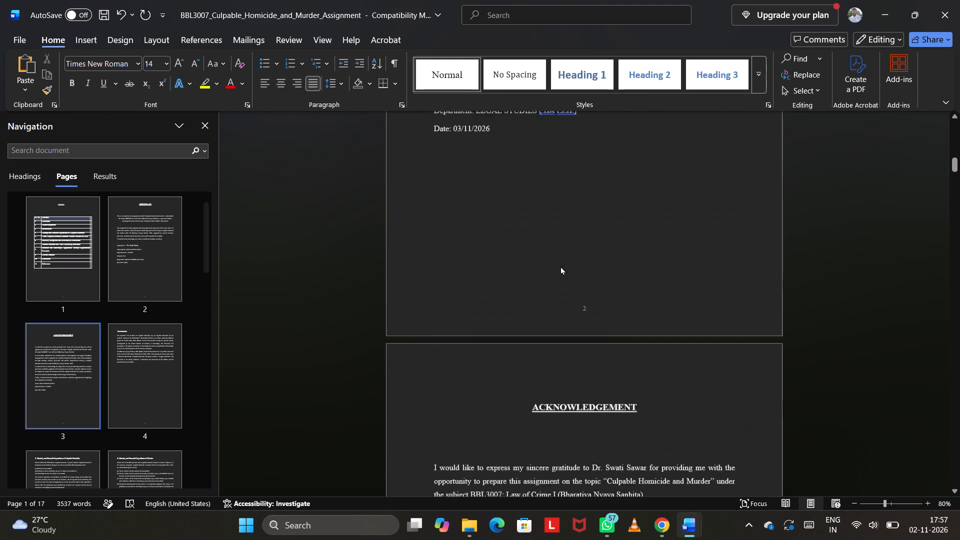
{"action": "scroll", "coordinate": [560, 266], "scroll_direction": "up", "scroll_amount": 4}
{"action": "scroll", "coordinate": [560, 266], "scroll_direction": "down", "scroll_amount": 2}
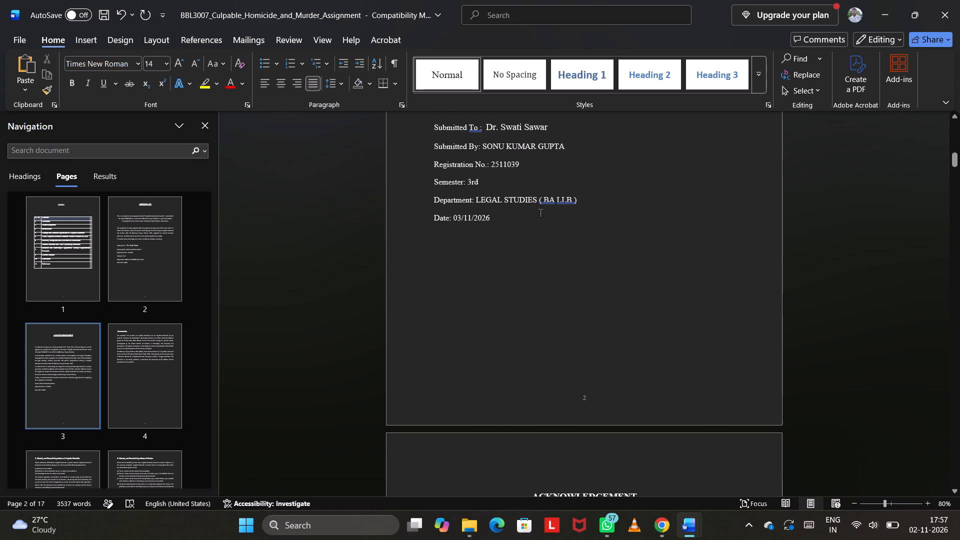
{"action": "scroll", "coordinate": [572, 263], "scroll_direction": "down", "scroll_amount": 2}
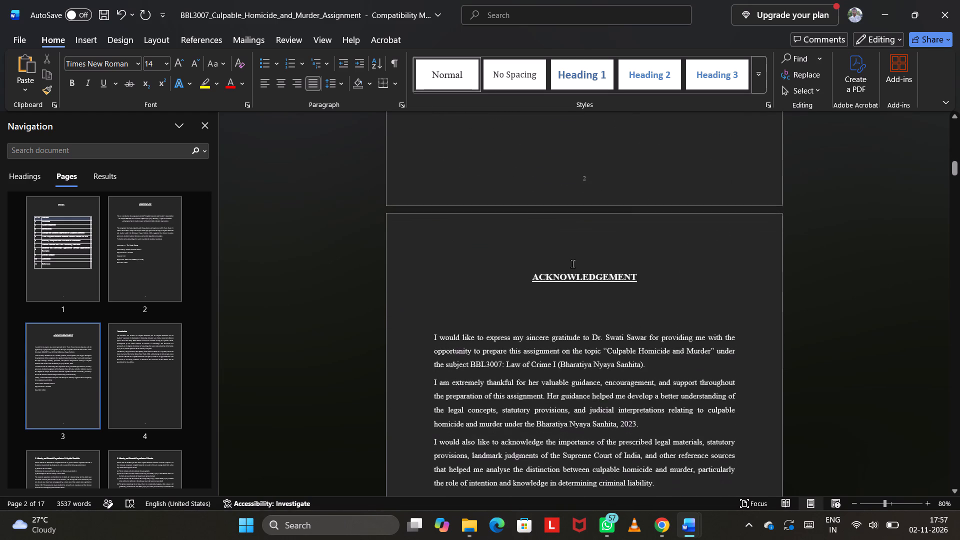
{"action": "scroll", "coordinate": [572, 263], "scroll_direction": "down", "scroll_amount": 2}
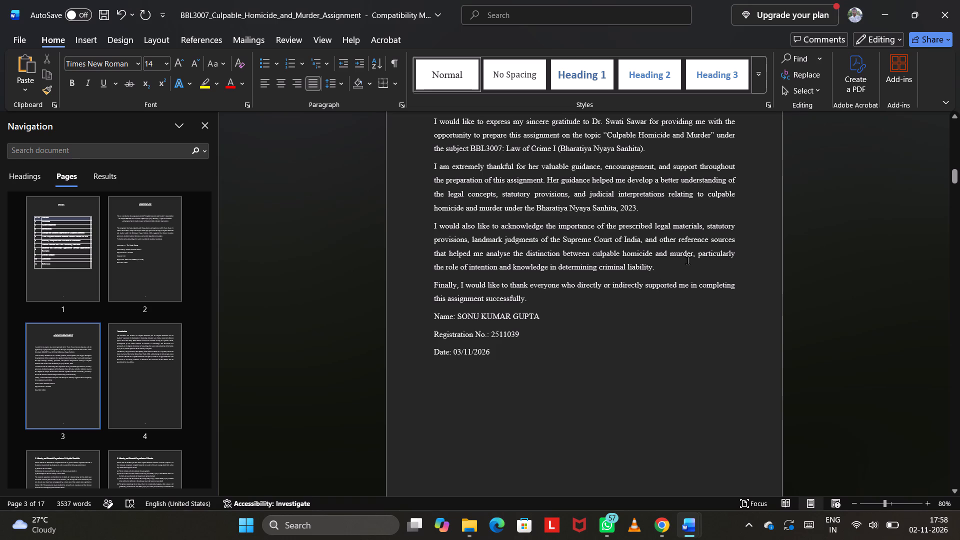
{"action": "scroll", "coordinate": [595, 423], "scroll_direction": "down", "scroll_amount": 1}
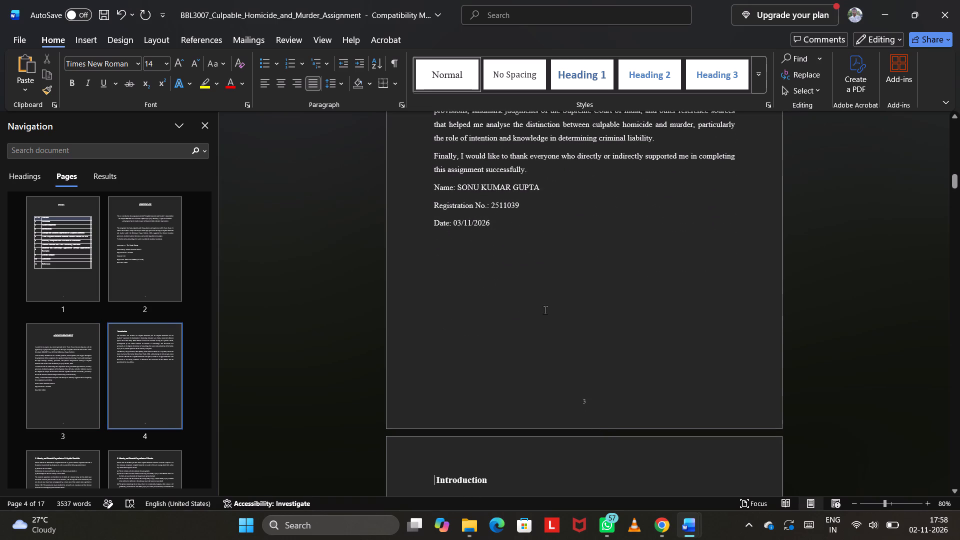
{"action": "scroll", "coordinate": [545, 309], "scroll_direction": "down", "scroll_amount": 2}
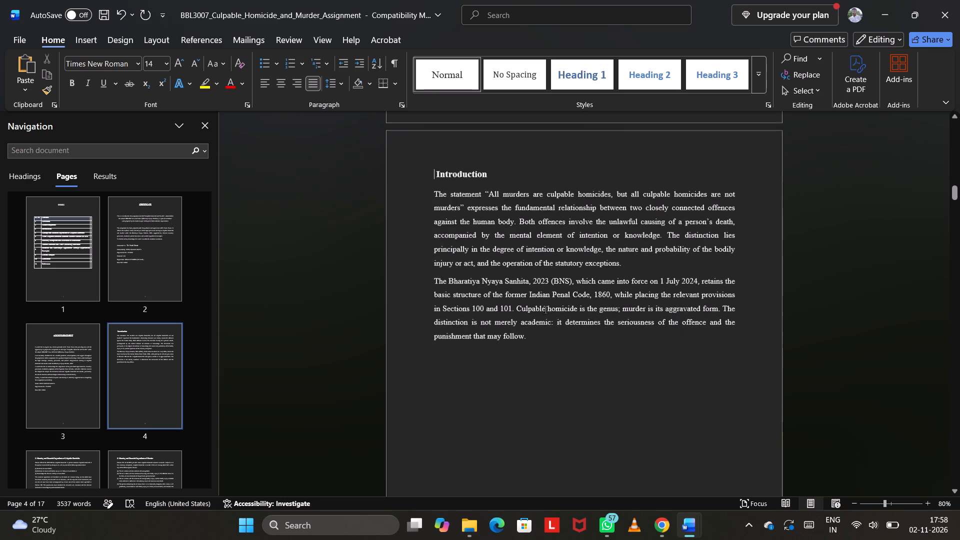
{"action": "scroll", "coordinate": [545, 309], "scroll_direction": "down", "scroll_amount": 3}
Number the Introduction heading on page 4 as "1.".
{"action": "scroll", "coordinate": [545, 309], "scroll_direction": "up", "scroll_amount": 2}
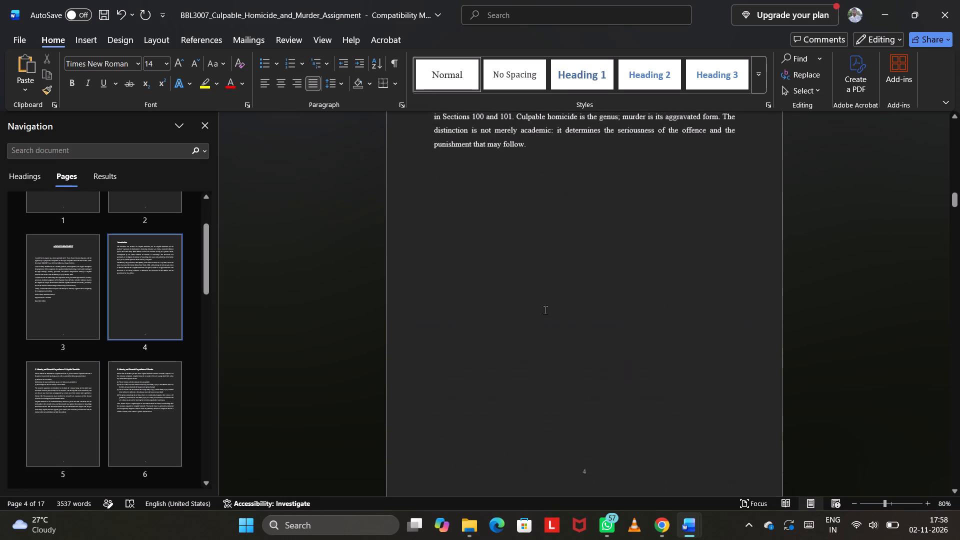
{"action": "scroll", "coordinate": [420, 168], "scroll_direction": "up", "scroll_amount": 2}
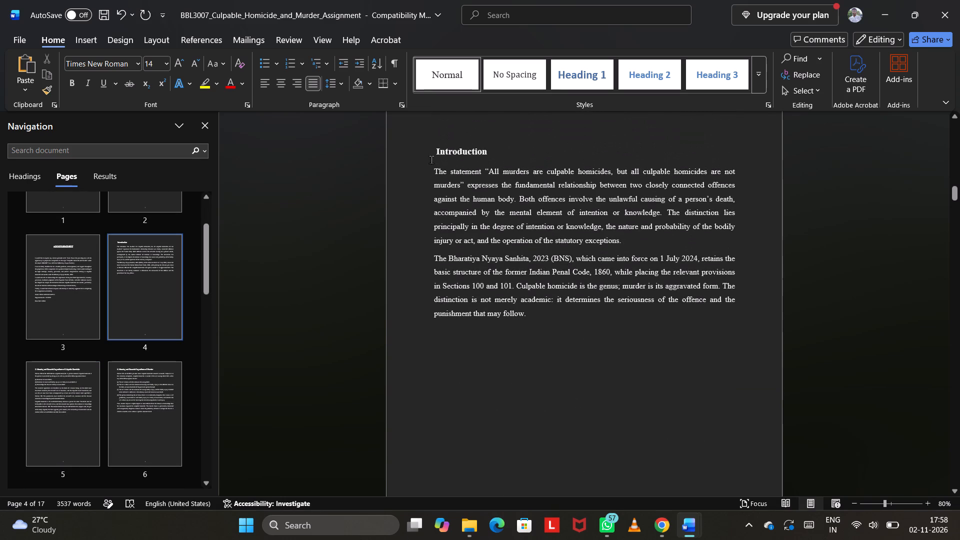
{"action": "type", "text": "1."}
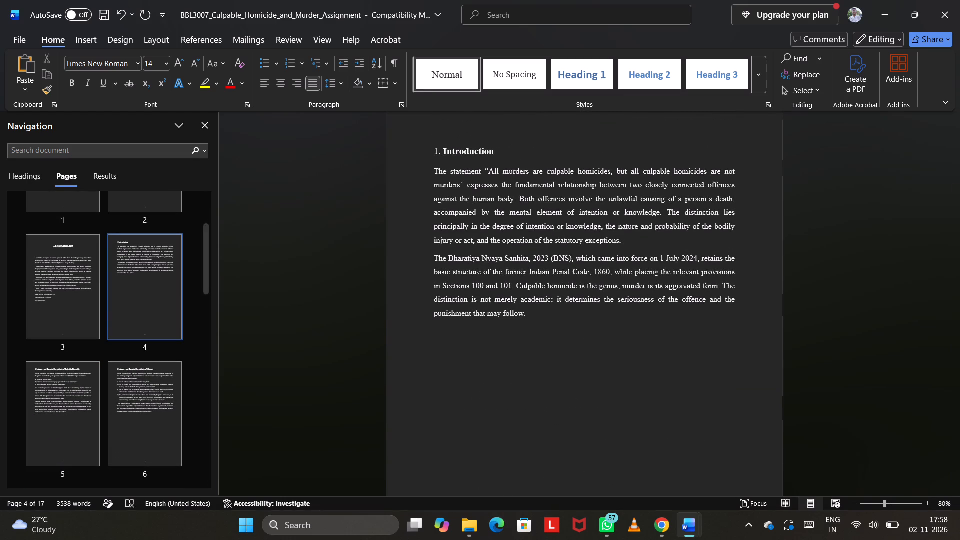
Review all sections from the Introduction through to the References for layout, blank space and heading numbering, and return to the index page.
{"action": "scroll", "coordinate": [530, 329], "scroll_direction": "down", "scroll_amount": 2}
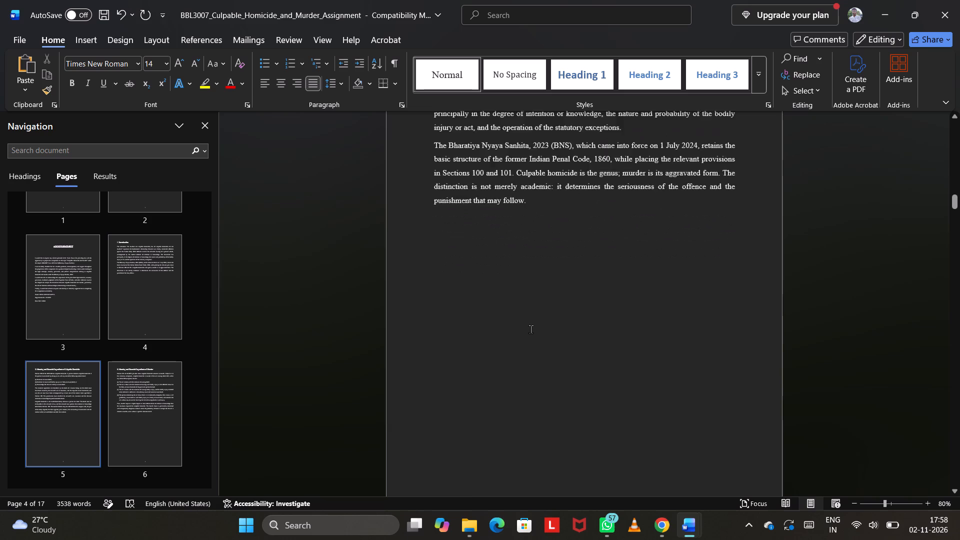
{"action": "scroll", "coordinate": [530, 329], "scroll_direction": "down", "scroll_amount": 2}
{"action": "scroll", "coordinate": [530, 329], "scroll_direction": "up", "scroll_amount": 3}
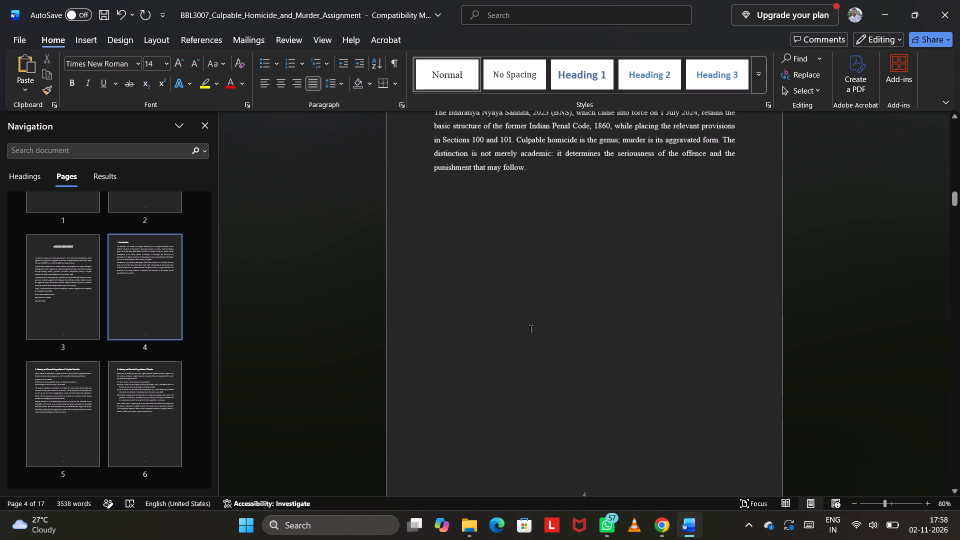
{"action": "scroll", "coordinate": [530, 329], "scroll_direction": "down", "scroll_amount": 5}
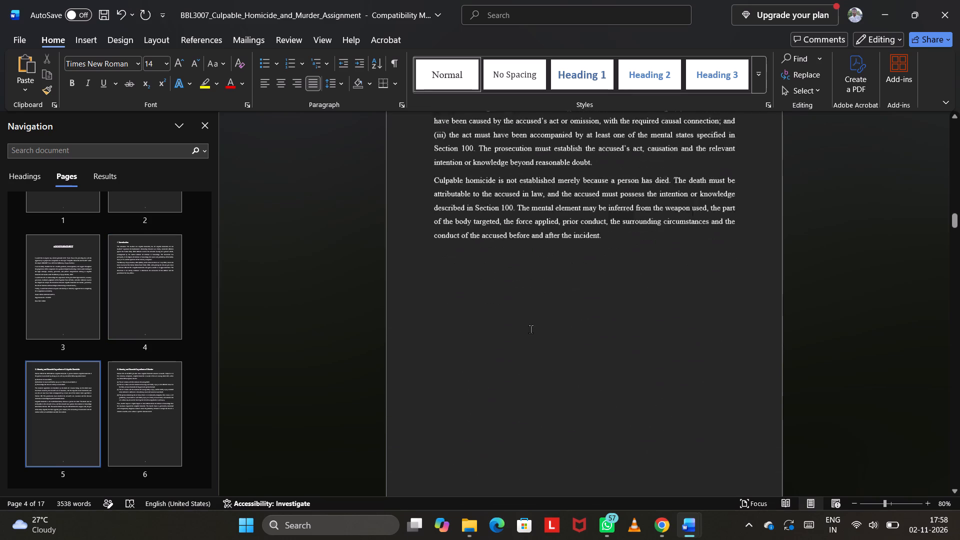
{"action": "scroll", "coordinate": [530, 329], "scroll_direction": "down", "scroll_amount": 4}
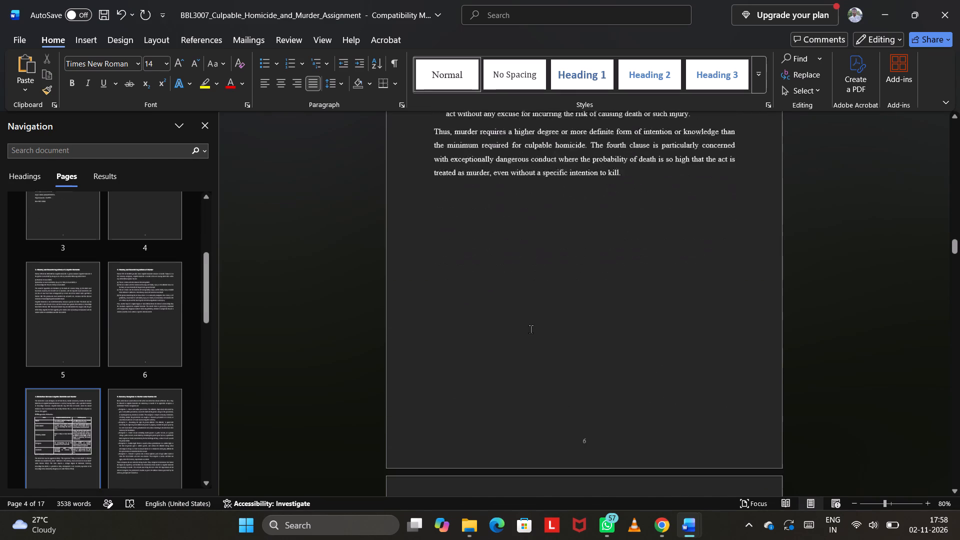
{"action": "scroll", "coordinate": [530, 329], "scroll_direction": "down", "scroll_amount": 2}
{"action": "scroll", "coordinate": [530, 329], "scroll_direction": "up", "scroll_amount": 6}
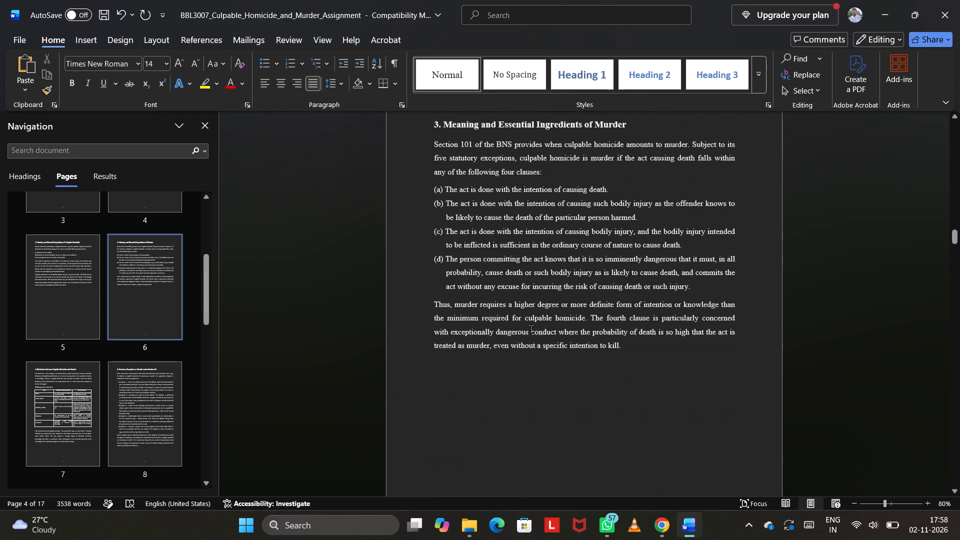
{"action": "scroll", "coordinate": [530, 329], "scroll_direction": "down", "scroll_amount": 6}
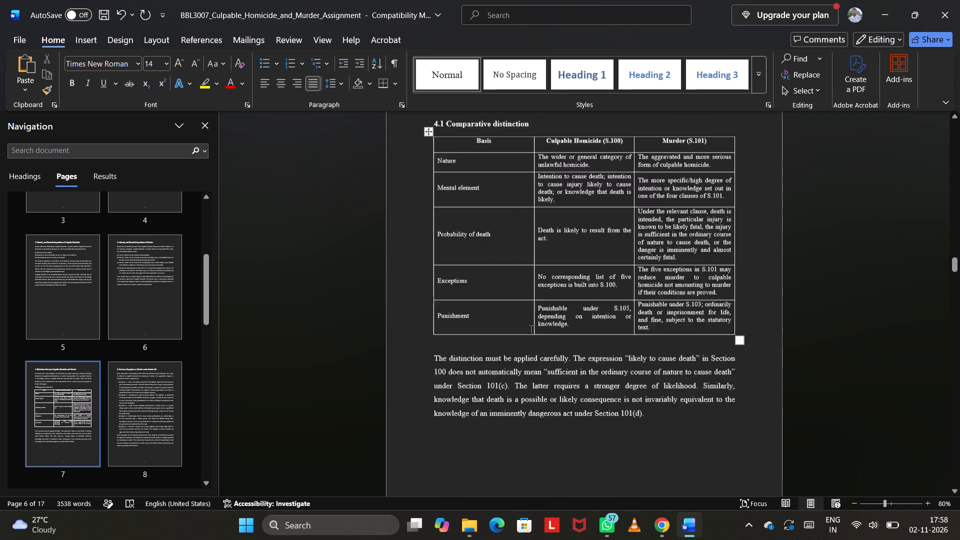
{"action": "scroll", "coordinate": [530, 329], "scroll_direction": "down", "scroll_amount": 8}
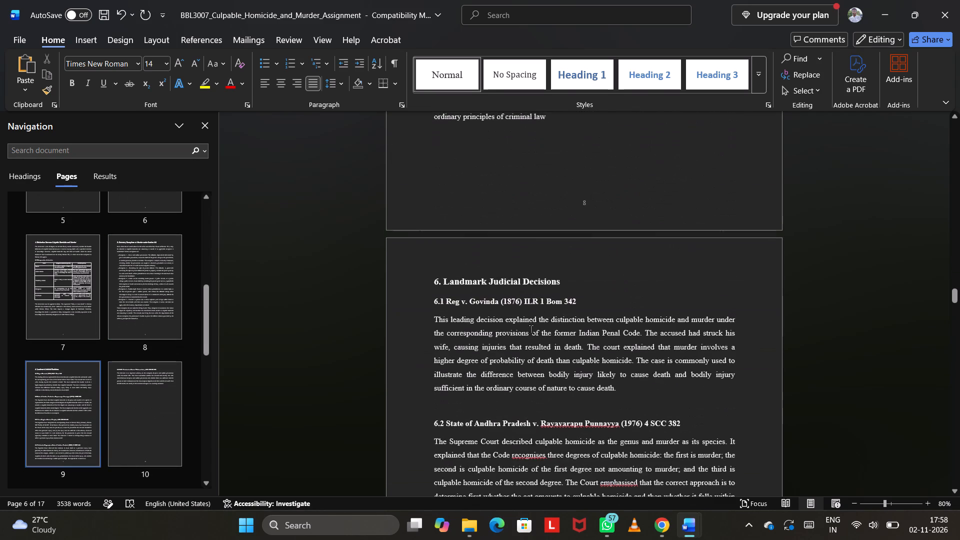
{"action": "scroll", "coordinate": [530, 329], "scroll_direction": "down", "scroll_amount": 3}
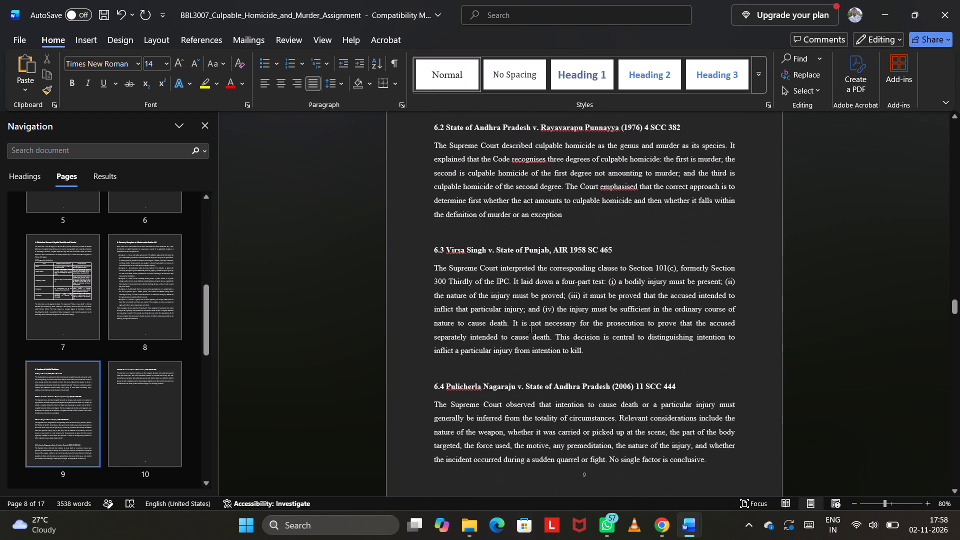
{"action": "scroll", "coordinate": [530, 329], "scroll_direction": "down", "scroll_amount": 3}
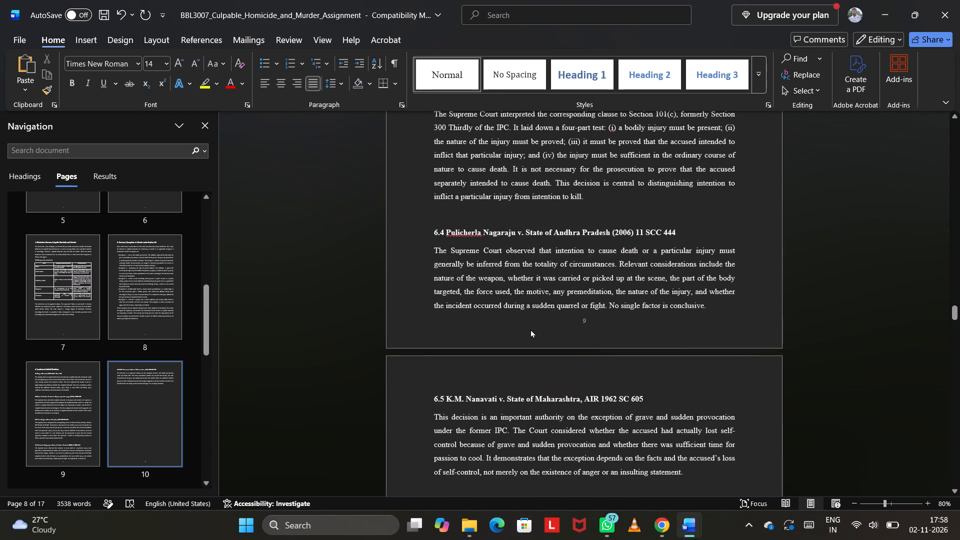
{"action": "scroll", "coordinate": [530, 329], "scroll_direction": "down", "scroll_amount": 5}
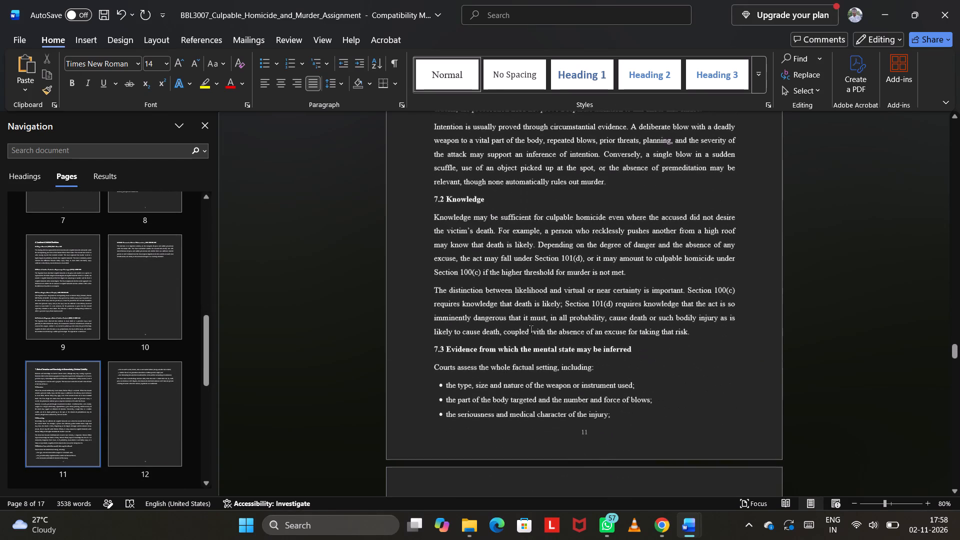
{"action": "scroll", "coordinate": [530, 329], "scroll_direction": "down", "scroll_amount": 7}
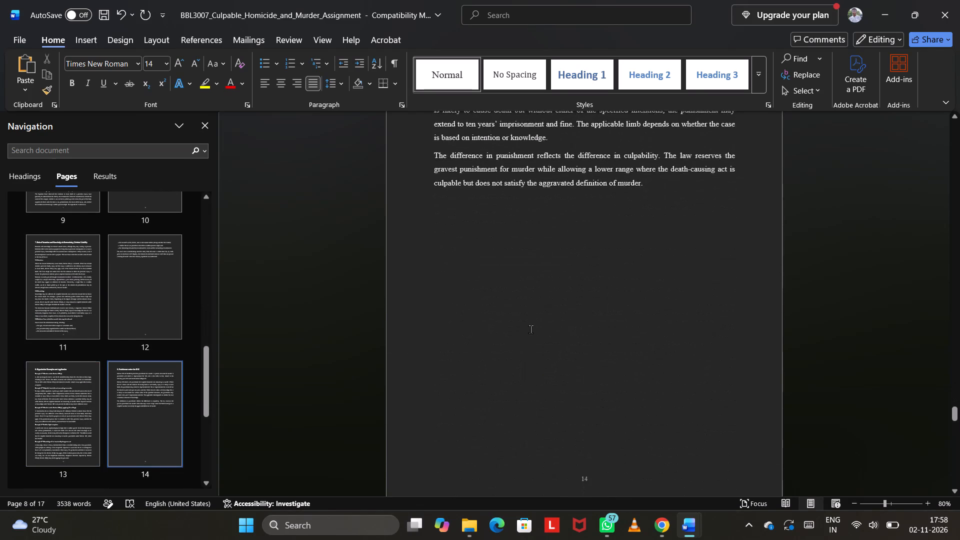
{"action": "scroll", "coordinate": [530, 329], "scroll_direction": "down", "scroll_amount": 3}
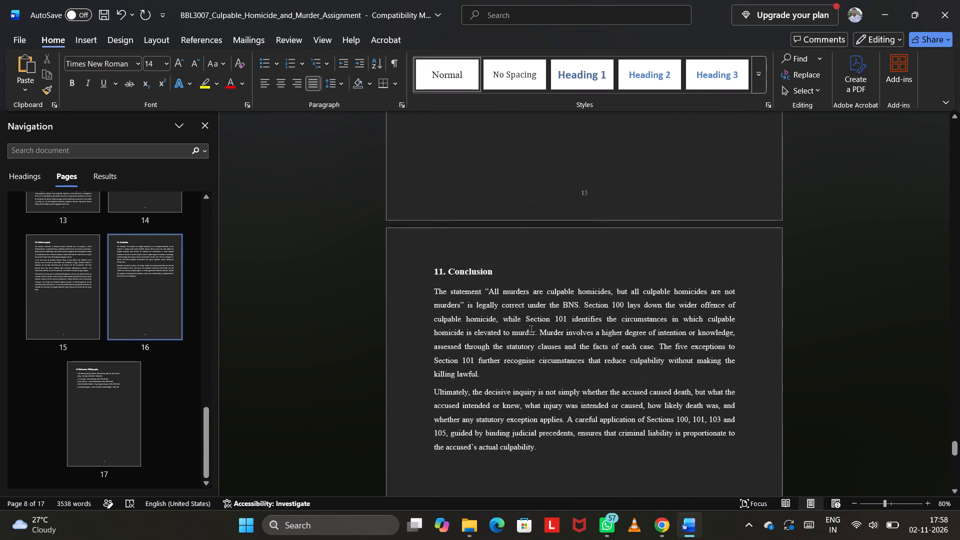
{"action": "scroll", "coordinate": [530, 329], "scroll_direction": "down", "scroll_amount": 5}
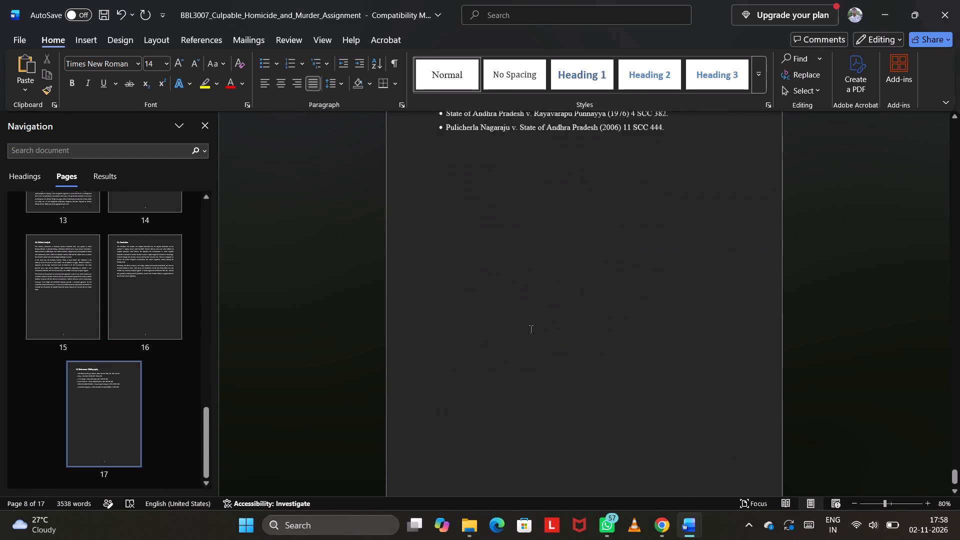
{"action": "scroll", "coordinate": [530, 329], "scroll_direction": "down", "scroll_amount": 2}
{"action": "scroll", "coordinate": [530, 329], "scroll_direction": "up", "scroll_amount": 4}
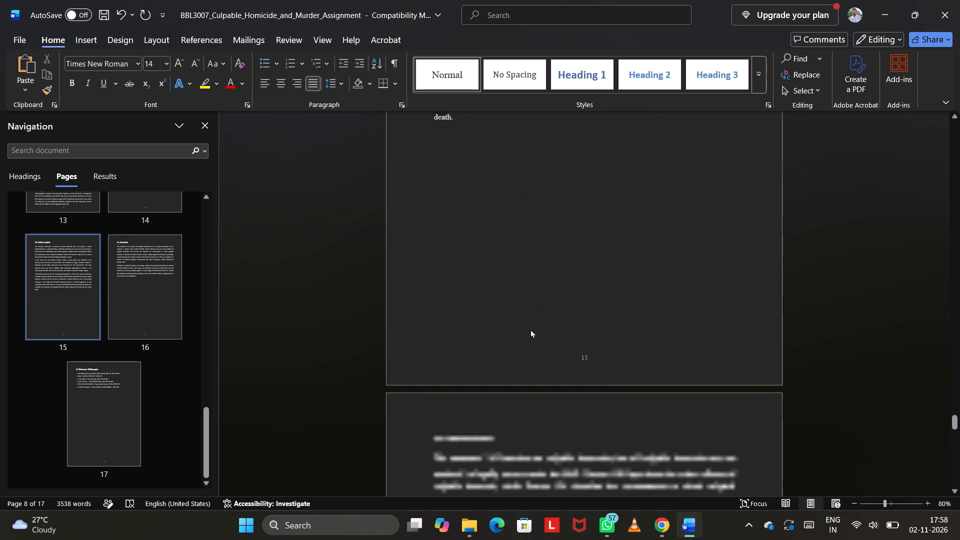
{"action": "scroll", "coordinate": [530, 329], "scroll_direction": "up", "scroll_amount": 20}
{"action": "scroll", "coordinate": [530, 329], "scroll_direction": "up", "scroll_amount": 20}
{"action": "scroll", "coordinate": [530, 329], "scroll_direction": "up", "scroll_amount": 20}
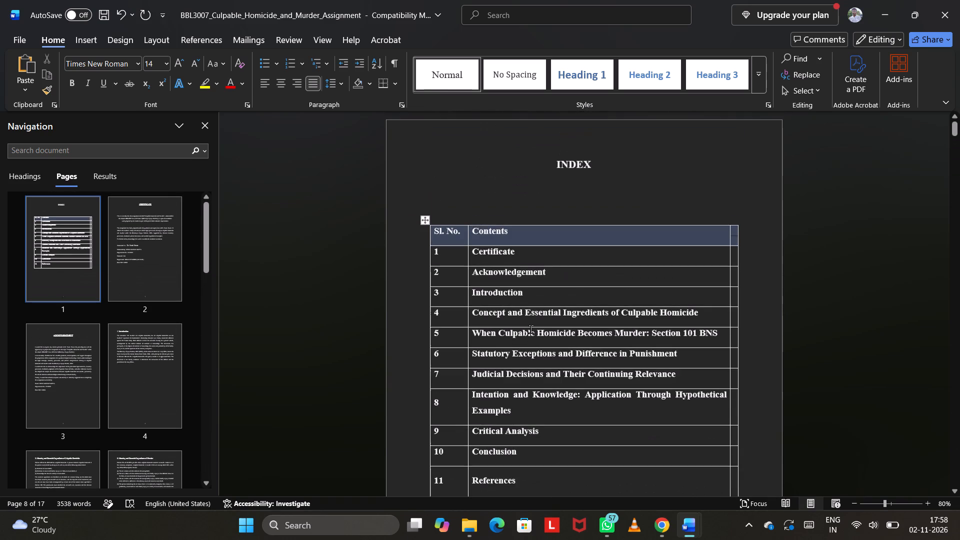
Save the assignment document.
{"action": "key", "text": "ctrl+s"}
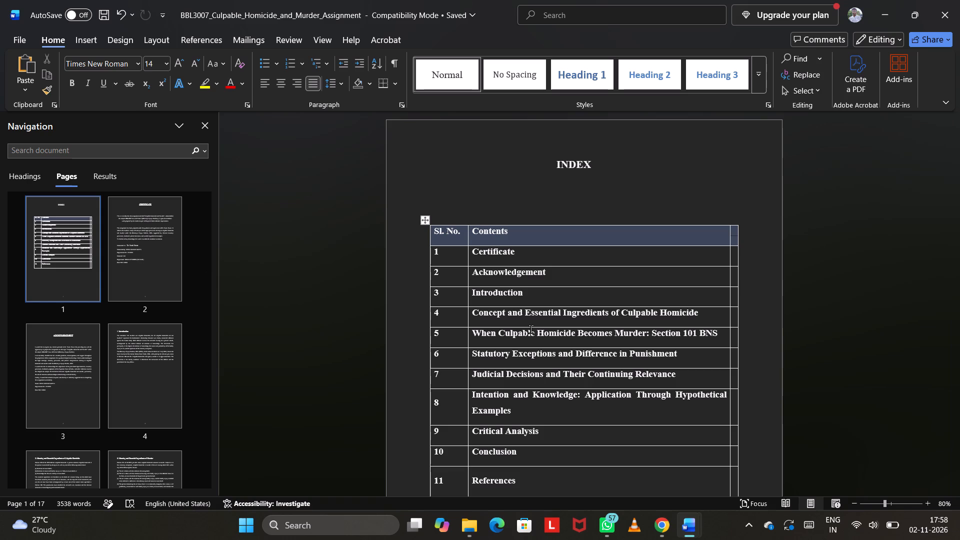
{"action": "key", "text": "ctrl+s"}
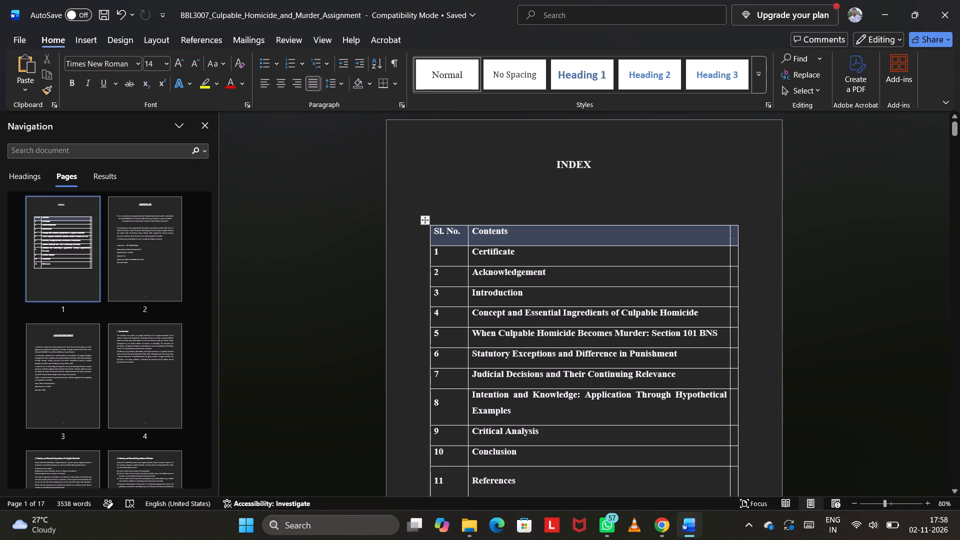
{"action": "key", "text": "ctrl+s"}
{"action": "key", "text": "ctrl+s"}
Start saving a copy of the assignment to the OneDrive Desktop folder.
{"action": "left_click", "coordinate": [16, 39]}
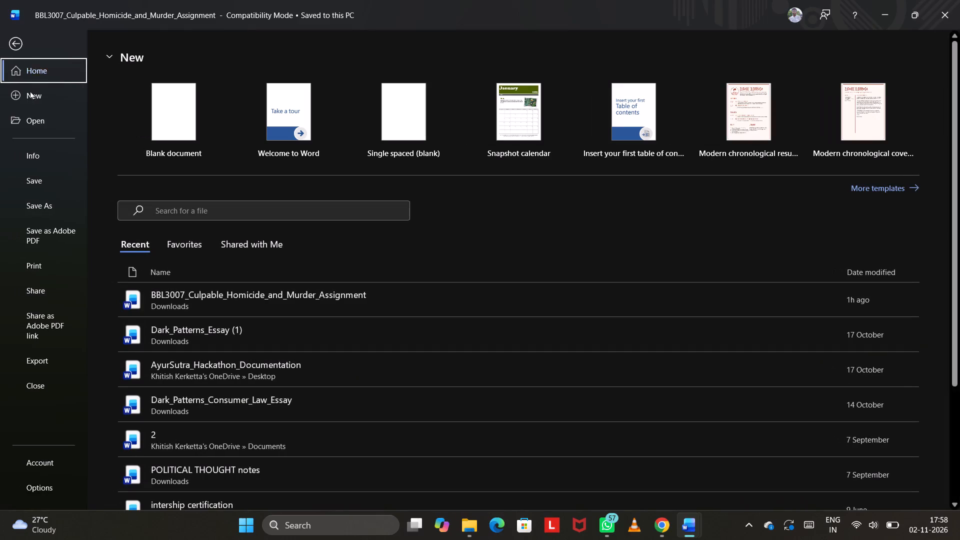
{"action": "left_click", "coordinate": [47, 207]}
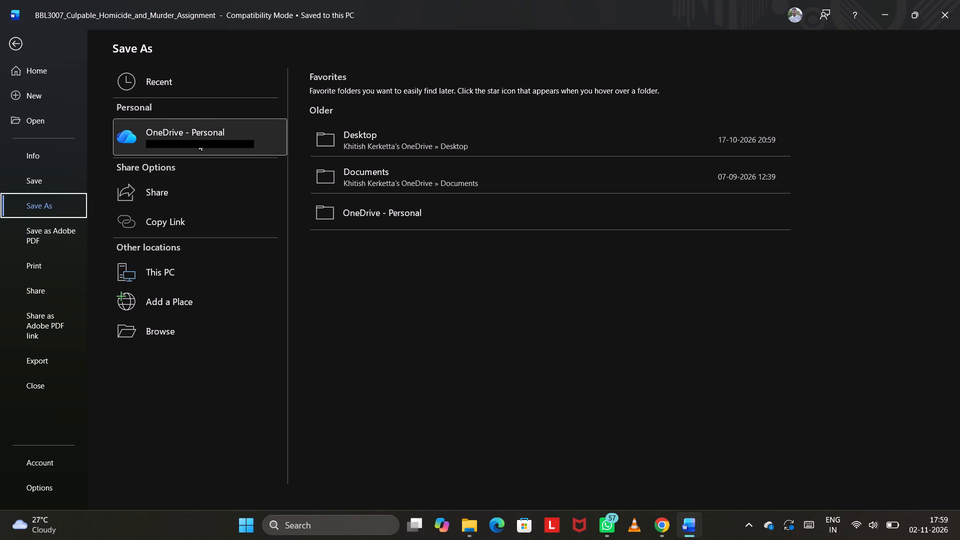
{"action": "left_click", "coordinate": [478, 138]}
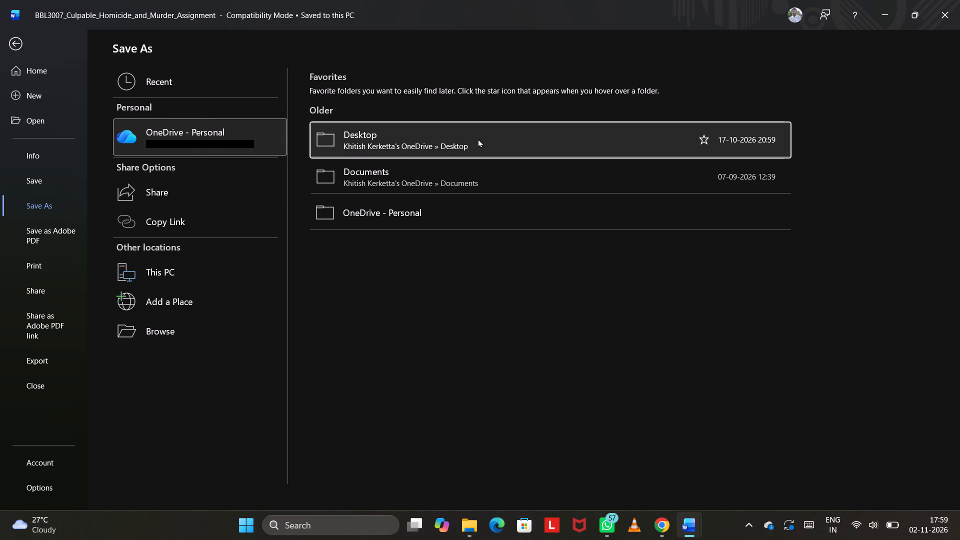
{"action": "left_click", "coordinate": [491, 137]}
{"action": "double_click", "coordinate": [491, 137]}
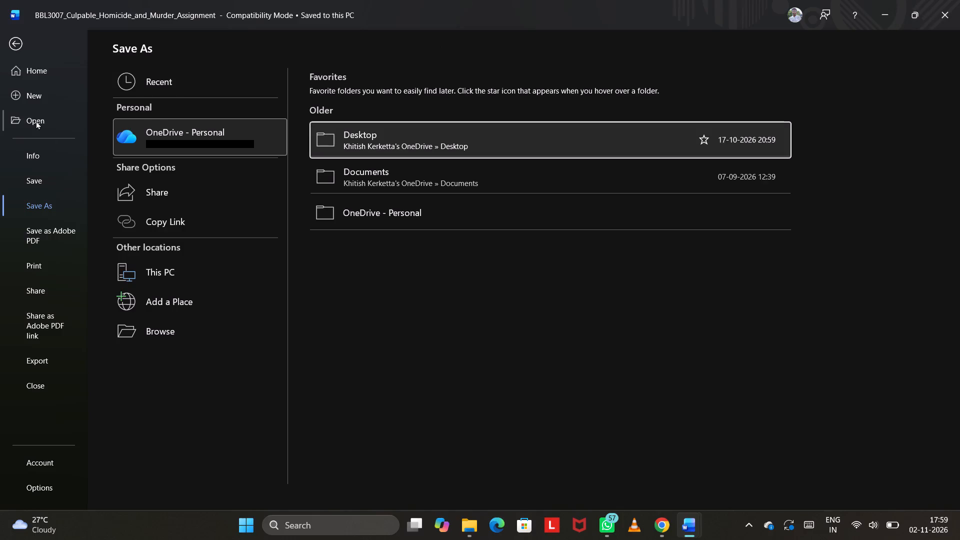
{"action": "left_click", "coordinate": [44, 190]}
{"action": "left_click", "coordinate": [44, 190]}
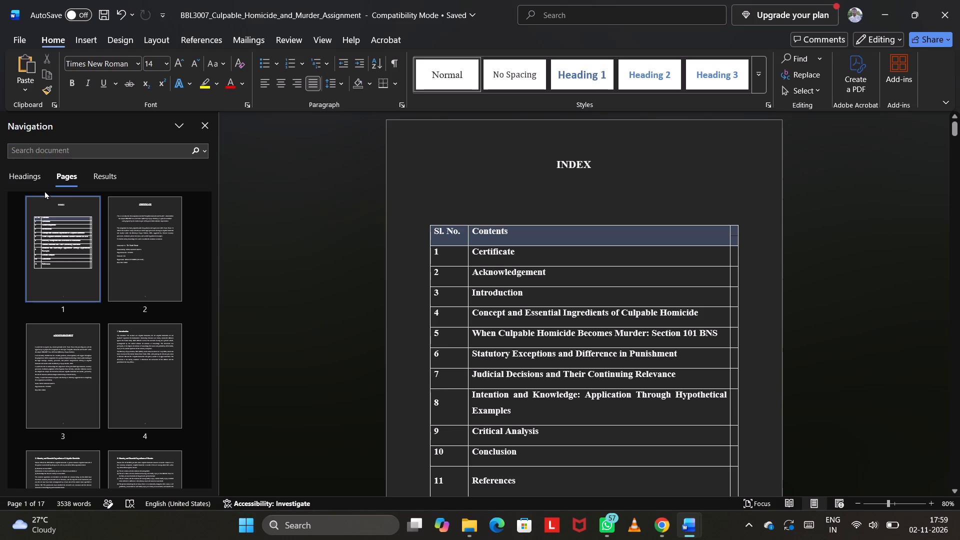
{"action": "left_click", "coordinate": [18, 36]}
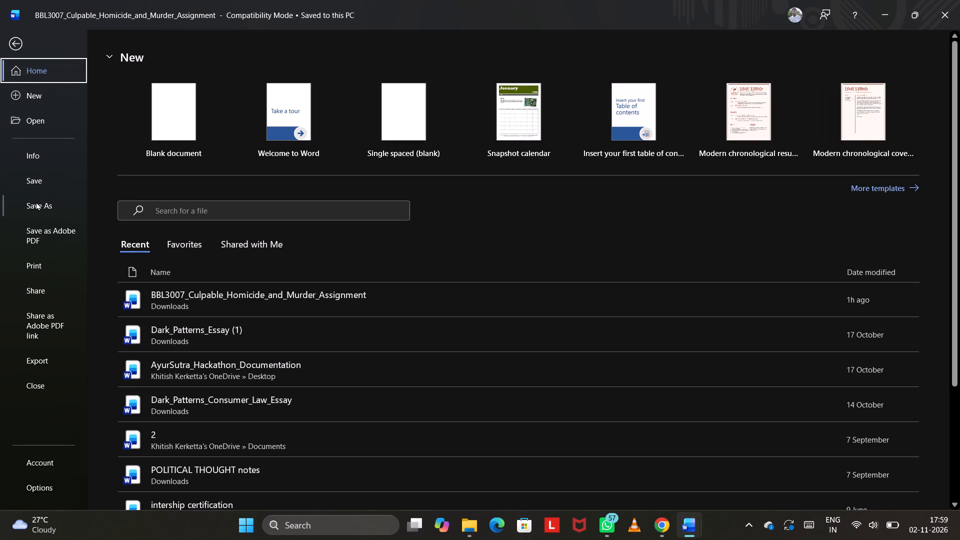
{"action": "left_click", "coordinate": [48, 181]}
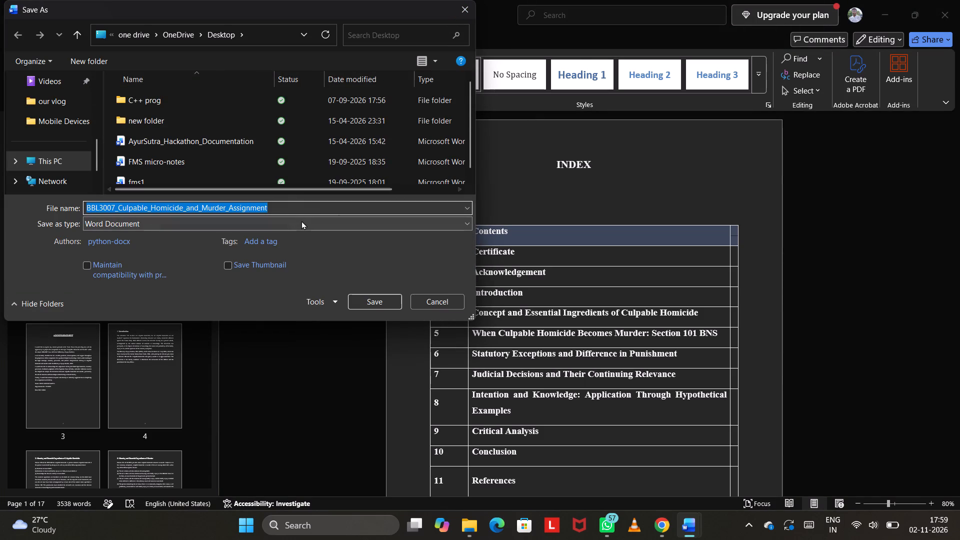
Replace the proposed file name with "sonu asgnmt , loc".
{"action": "key", "text": "BackSpace"}
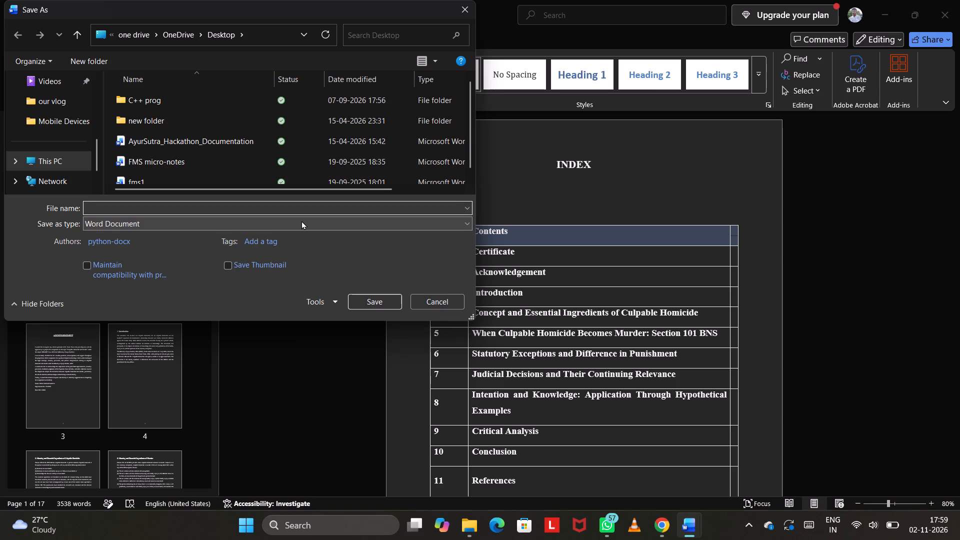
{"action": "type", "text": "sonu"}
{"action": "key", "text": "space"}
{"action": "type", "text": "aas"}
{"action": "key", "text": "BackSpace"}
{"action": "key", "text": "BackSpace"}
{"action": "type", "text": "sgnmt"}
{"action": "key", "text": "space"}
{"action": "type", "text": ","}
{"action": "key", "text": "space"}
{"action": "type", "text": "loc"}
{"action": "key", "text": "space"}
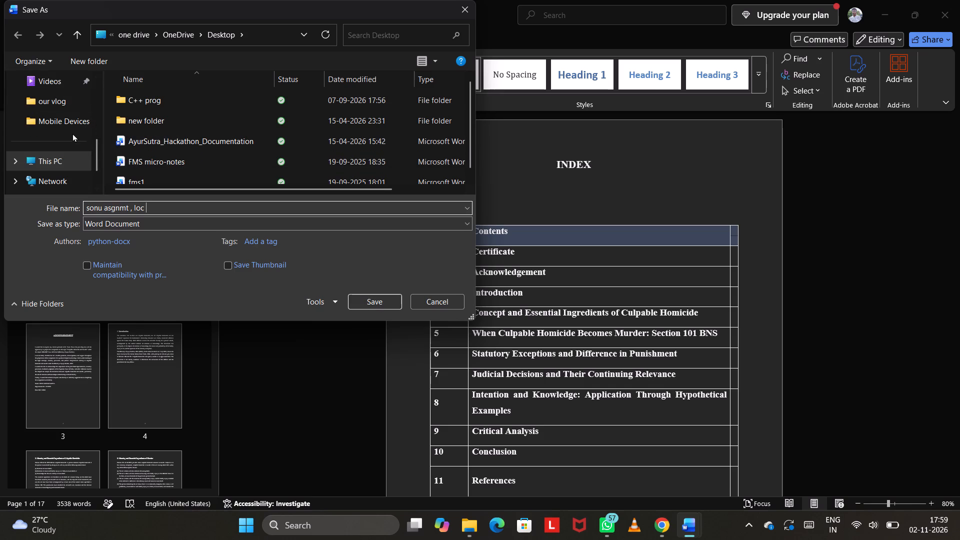
Choose the Desktop folder as the destination and save the copy there as a Word Document.
{"action": "scroll", "coordinate": [72, 133], "scroll_direction": "down", "scroll_amount": 1}
{"action": "scroll", "coordinate": [72, 133], "scroll_direction": "up", "scroll_amount": 5}
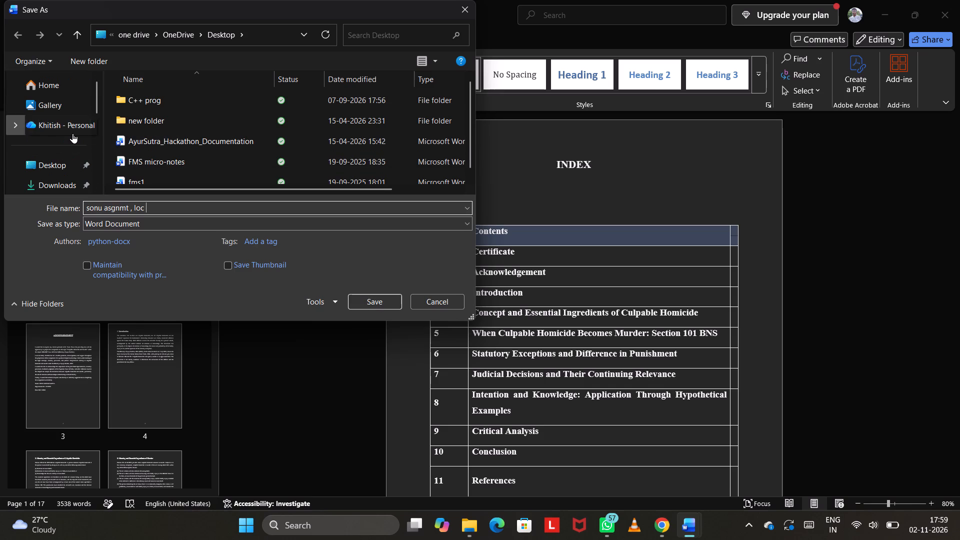
{"action": "left_click", "coordinate": [64, 163]}
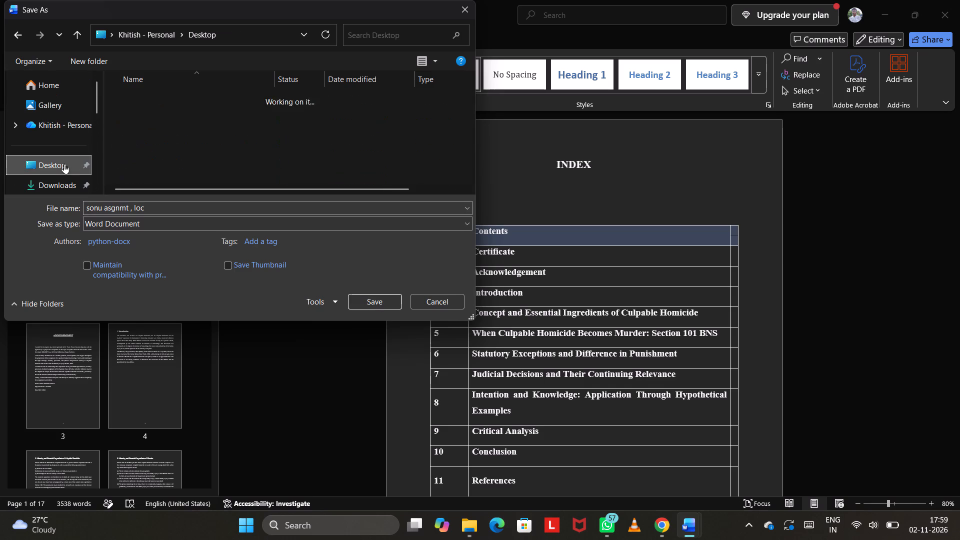
{"action": "scroll", "coordinate": [108, 180], "scroll_direction": "right", "scroll_amount": 2}
{"action": "left_click", "coordinate": [383, 298]}
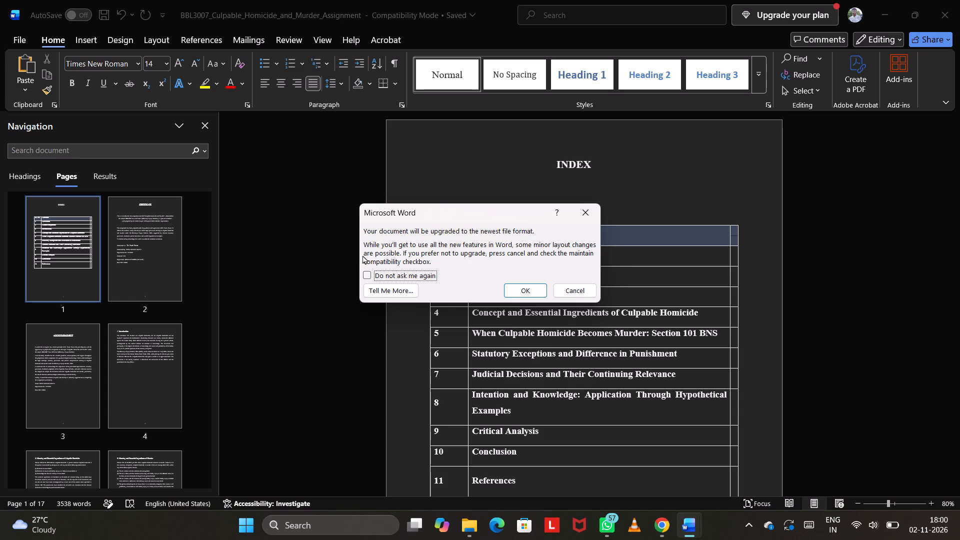
Accept upgrading the saved copy to the newest Word file format.
{"action": "left_click", "coordinate": [523, 292]}
Replace the name on the certificate's Submitted By line with the other student's full name in capitals.
{"action": "scroll", "coordinate": [610, 299], "scroll_direction": "down", "scroll_amount": 2}
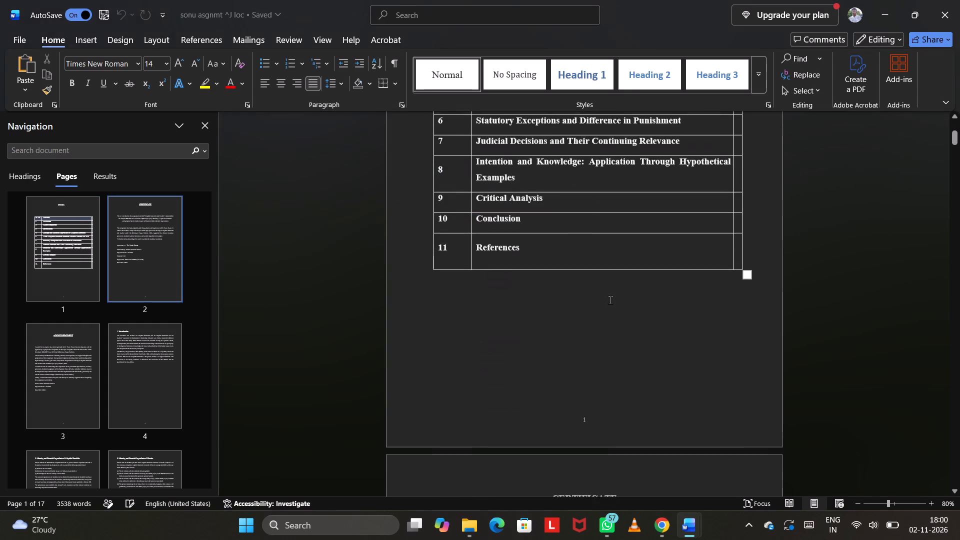
{"action": "scroll", "coordinate": [610, 299], "scroll_direction": "down", "scroll_amount": 3}
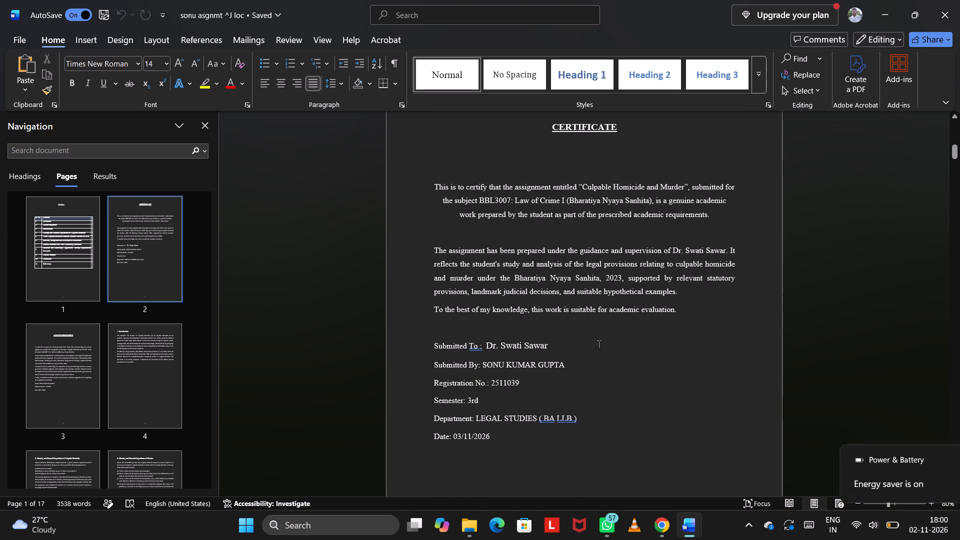
{"action": "left_click", "coordinate": [569, 363]}
{"action": "key", "text": "BackSpace"}
{"action": "key", "text": "BackSpace"}
{"action": "key", "text": "BackSpace"}
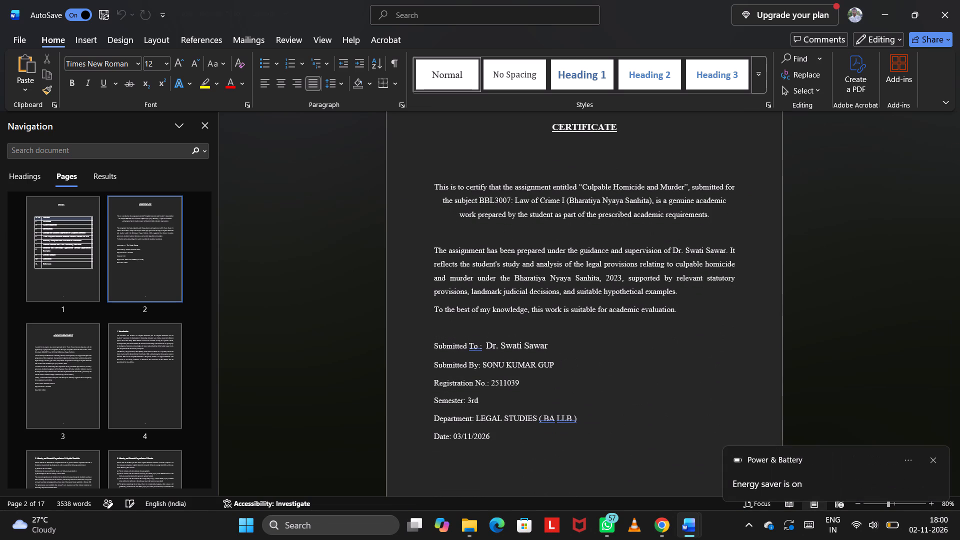
{"action": "key", "text": "BackSpace"}
{"action": "key", "text": "BackSpace"}
{"action": "key", "text": "BackSpace"}
{"action": "key", "text": "BackSpace"}
{"action": "key", "text": "BackSpace"}
{"action": "key", "text": "BackSpace"}
{"action": "key", "text": "BackSpace"}
{"action": "key", "text": "BackSpace"}
{"action": "key", "text": "BackSpace"}
{"action": "key", "text": "BackSpace"}
{"action": "key", "text": "BackSpace"}
{"action": "key", "text": "BackSpace"}
{"action": "key", "text": "BackSpace"}
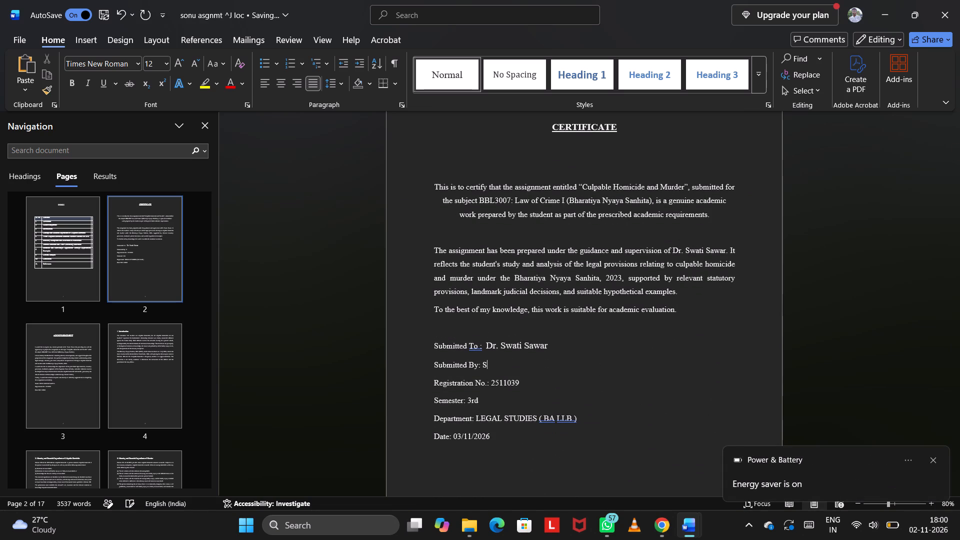
{"action": "key", "text": "BackSpace"}
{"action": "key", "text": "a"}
{"action": "key", "text": "BackSpace"}
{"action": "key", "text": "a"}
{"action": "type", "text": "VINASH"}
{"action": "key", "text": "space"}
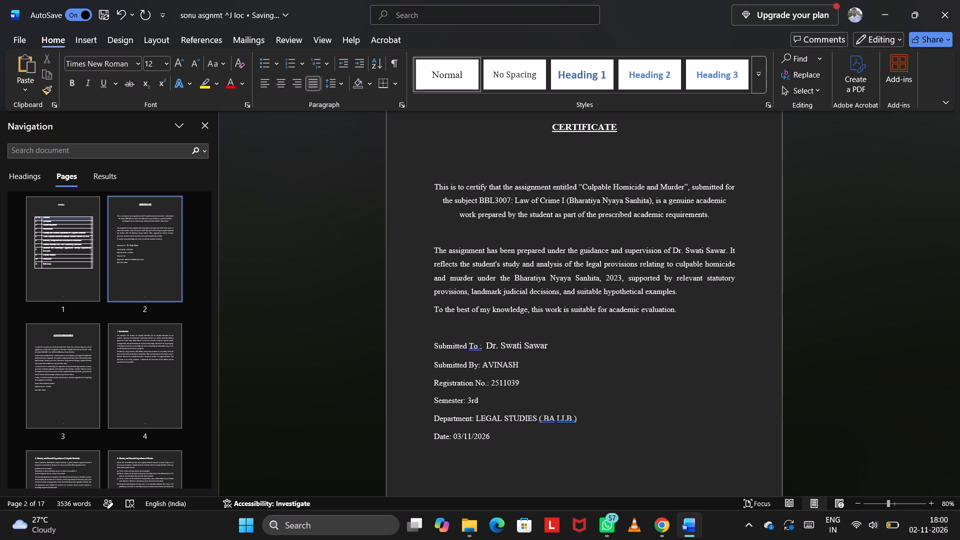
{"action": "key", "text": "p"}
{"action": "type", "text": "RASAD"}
Delete the last four digits of the registration number on the Certificate page.
{"action": "left_click", "coordinate": [527, 386]}
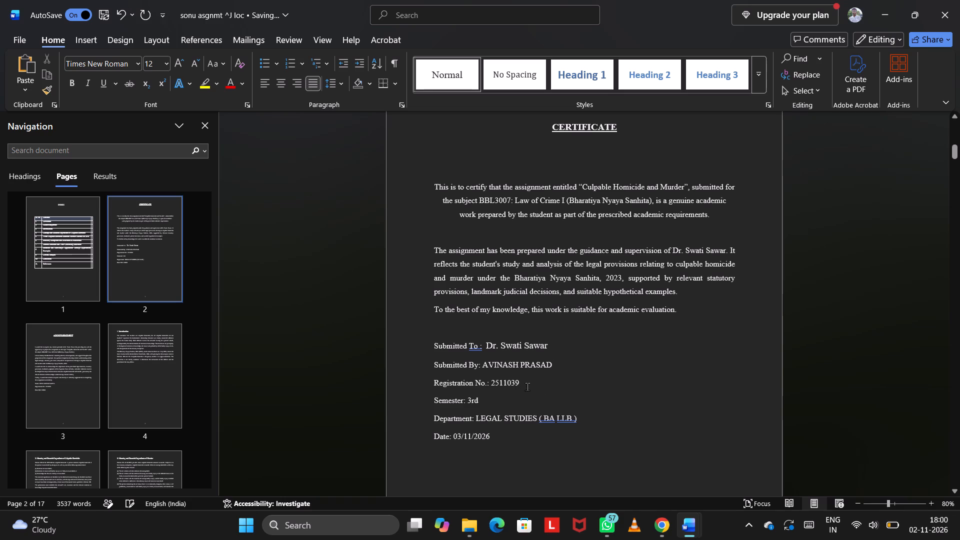
{"action": "key", "text": "BackSpace"}
{"action": "key", "text": "BackSpace"}
{"action": "key", "text": "BackSpace"}
{"action": "key", "text": "BackSpace"}
Replace the ending of the registration number on the Acknowledgement page with the new student's digits.
{"action": "scroll", "coordinate": [508, 458], "scroll_direction": "down", "scroll_amount": 2}
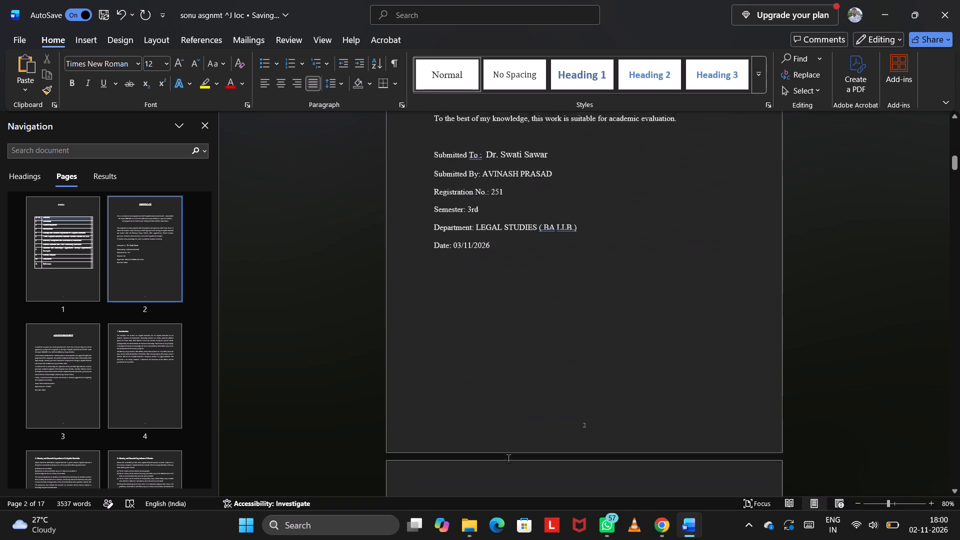
{"action": "scroll", "coordinate": [508, 458], "scroll_direction": "down", "scroll_amount": 1}
{"action": "scroll", "coordinate": [532, 408], "scroll_direction": "down", "scroll_amount": 3}
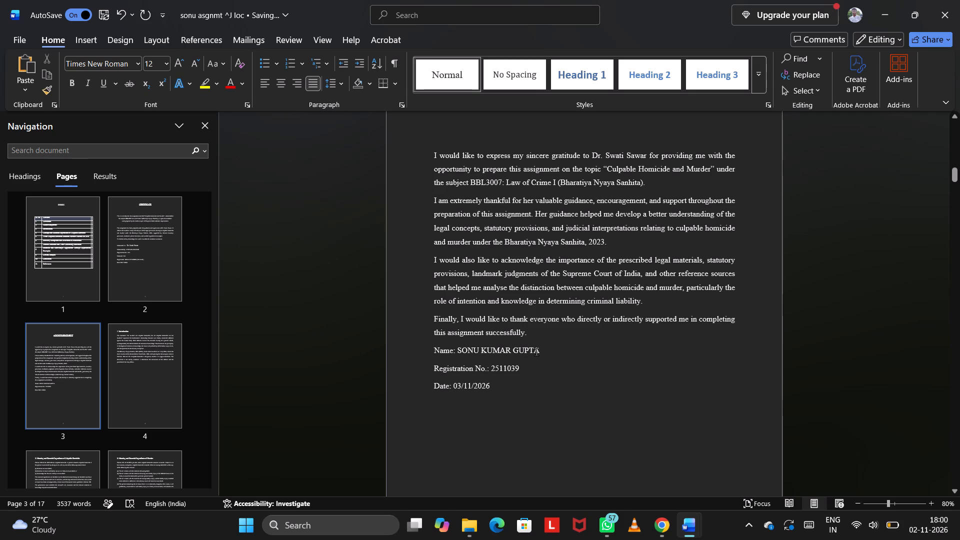
{"action": "left_click", "coordinate": [542, 355]}
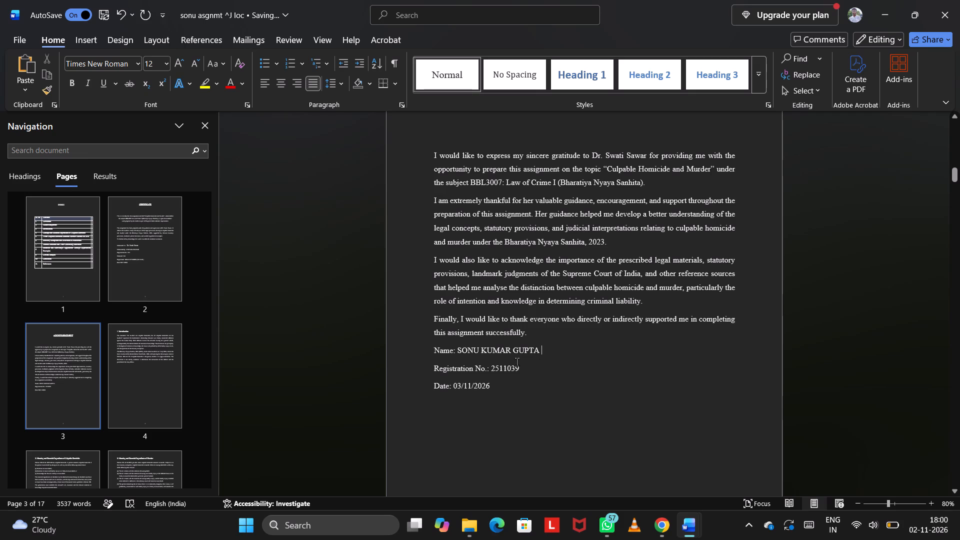
{"action": "left_click", "coordinate": [527, 368]}
{"action": "key", "text": "BackSpace"}
{"action": "key", "text": "BackSpace"}
{"action": "key", "text": "BackSpace"}
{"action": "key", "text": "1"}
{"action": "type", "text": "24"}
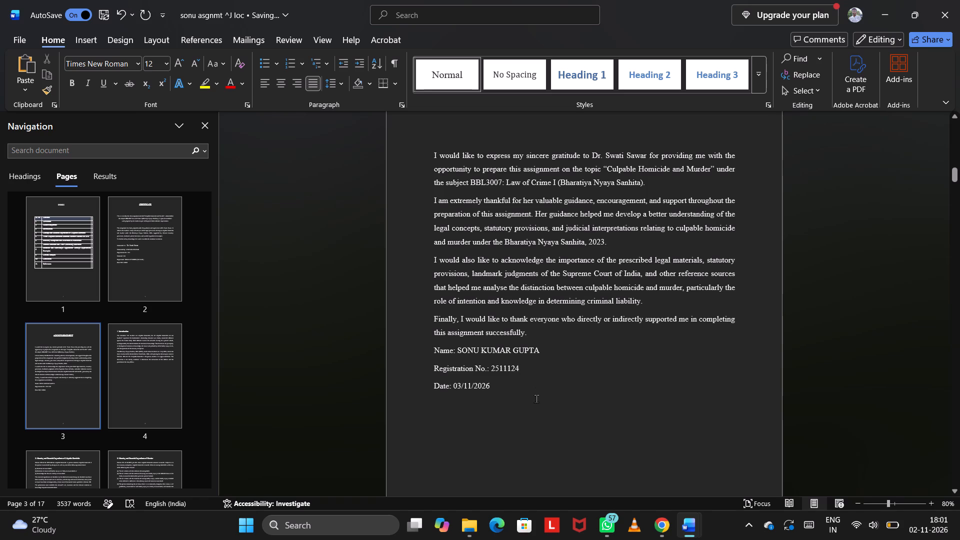
Replace the student name on the Acknowledgement page with the name given in the Certificate's Submitted By line, in capitals.
{"action": "left_click", "coordinate": [546, 353]}
{"action": "key", "text": "BackSpace"}
{"action": "key", "text": "BackSpace"}
{"action": "key", "text": "BackSpace"}
{"action": "key", "text": "BackSpace"}
{"action": "key", "text": "BackSpace"}
{"action": "key", "text": "BackSpace"}
{"action": "key", "text": "BackSpace"}
{"action": "key", "text": "BackSpace"}
{"action": "key", "text": "BackSpace"}
{"action": "key", "text": "BackSpace"}
{"action": "key", "text": "BackSpace"}
{"action": "key", "text": "BackSpace"}
{"action": "key", "text": "BackSpace"}
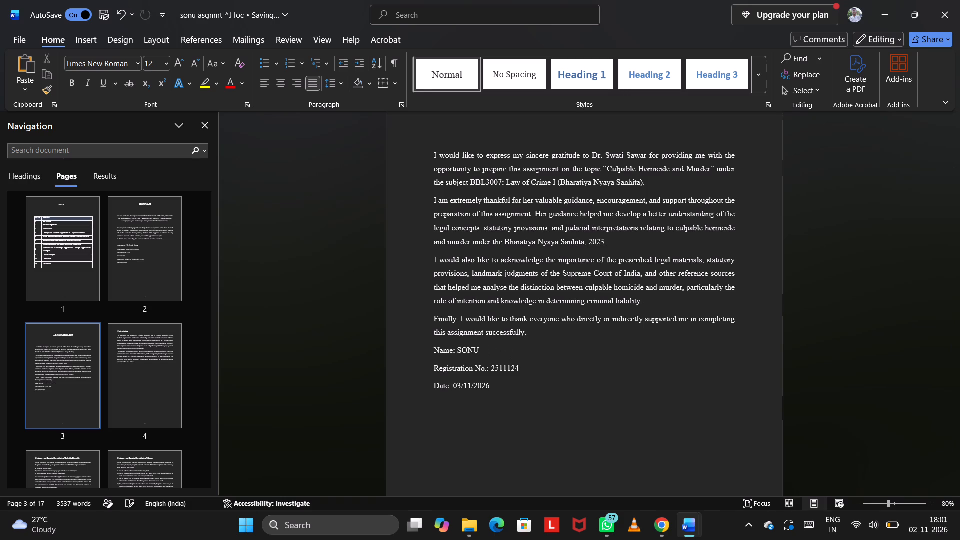
{"action": "key", "text": "BackSpace"}
{"action": "key", "text": "BackSpace"}
{"action": "key", "text": "BackSpace"}
{"action": "key", "text": "BackSpace"}
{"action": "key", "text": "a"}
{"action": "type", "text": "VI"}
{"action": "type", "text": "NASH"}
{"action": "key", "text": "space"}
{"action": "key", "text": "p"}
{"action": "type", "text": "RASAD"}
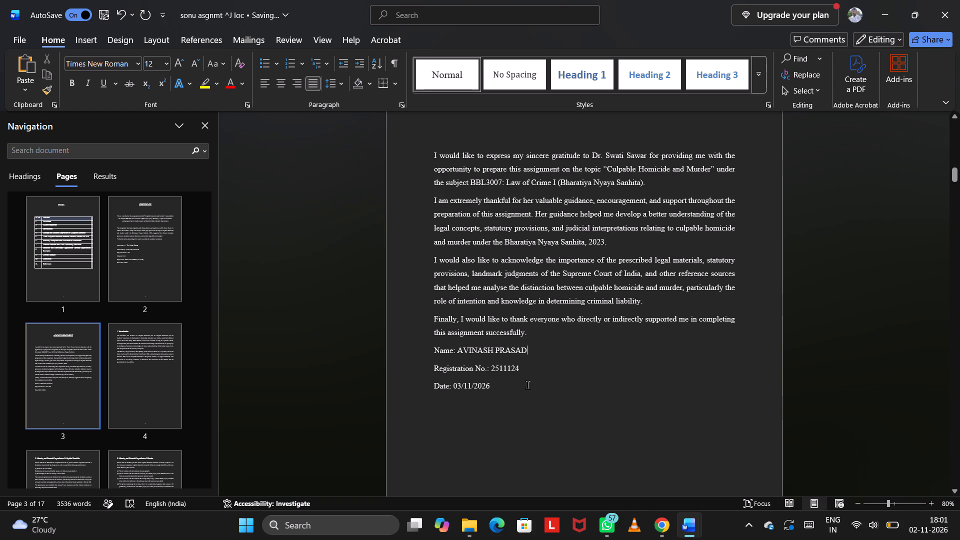
Complete the registration number on the Certificate page so it matches the one on the Acknowledgement page.
{"action": "scroll", "coordinate": [536, 369], "scroll_direction": "up", "scroll_amount": 3}
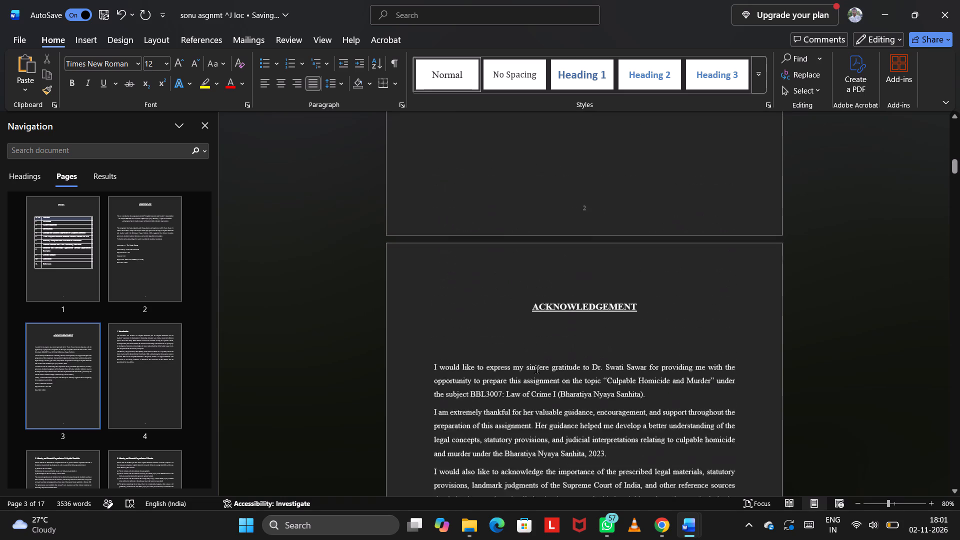
{"action": "scroll", "coordinate": [536, 369], "scroll_direction": "up", "scroll_amount": 2}
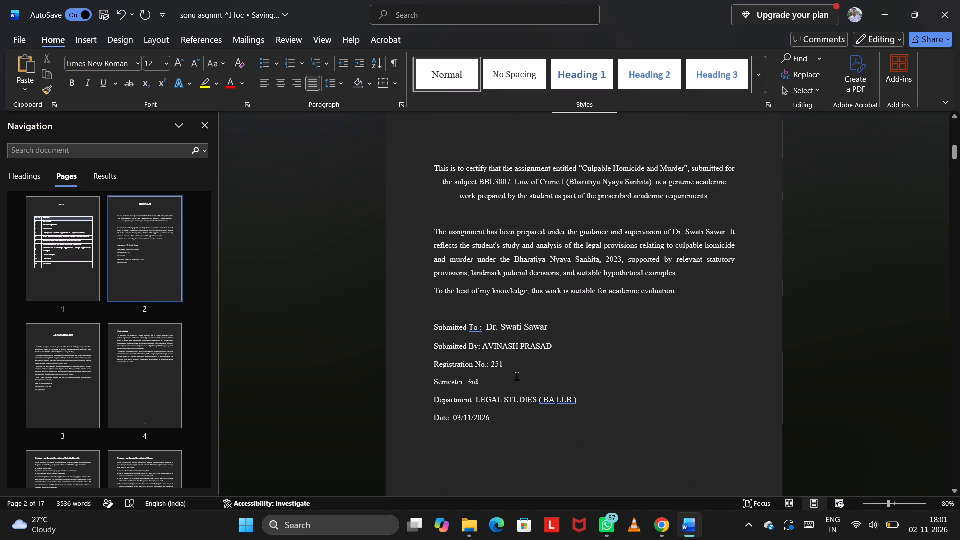
{"action": "left_click", "coordinate": [514, 363]}
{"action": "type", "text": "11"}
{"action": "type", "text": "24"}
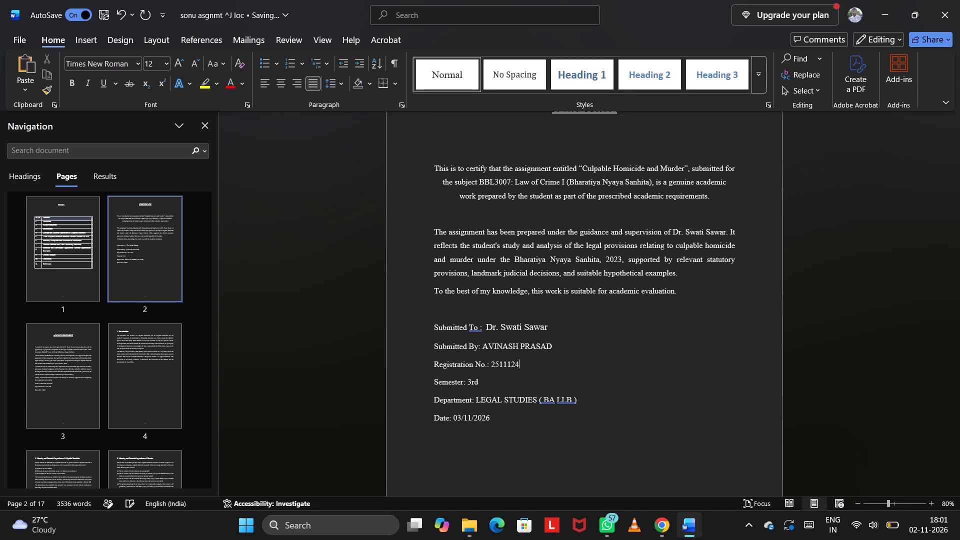
Review the student details on the Certificate and Acknowledgement pages and check the front matter back to the Index.
{"action": "scroll", "coordinate": [573, 423], "scroll_direction": "down", "scroll_amount": 4}
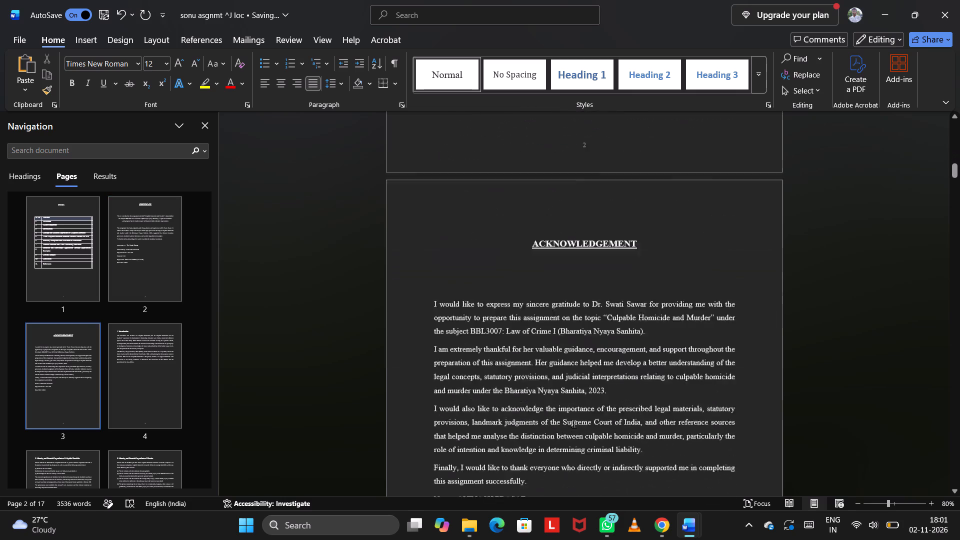
{"action": "scroll", "coordinate": [573, 423], "scroll_direction": "down", "scroll_amount": 3}
{"action": "scroll", "coordinate": [573, 423], "scroll_direction": "up", "scroll_amount": 5}
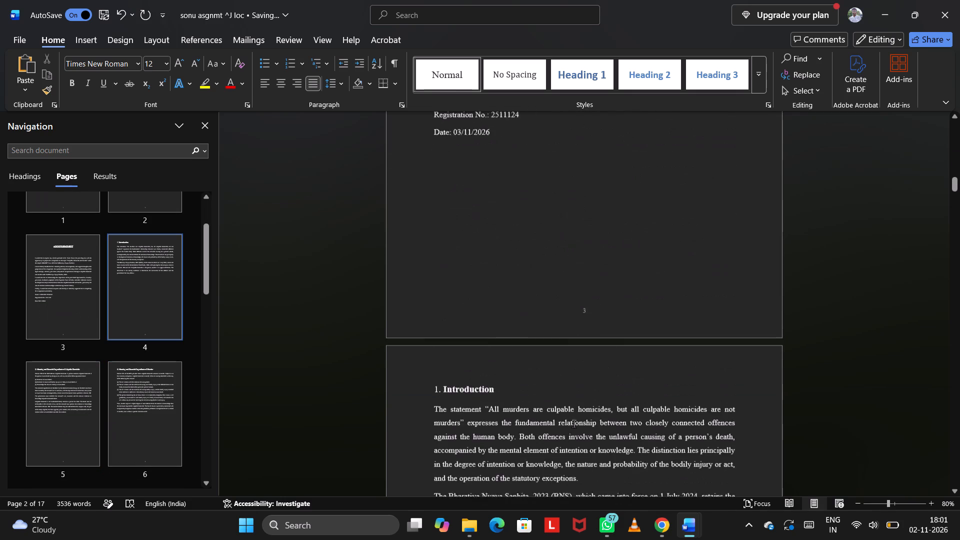
{"action": "scroll", "coordinate": [573, 423], "scroll_direction": "up", "scroll_amount": 2}
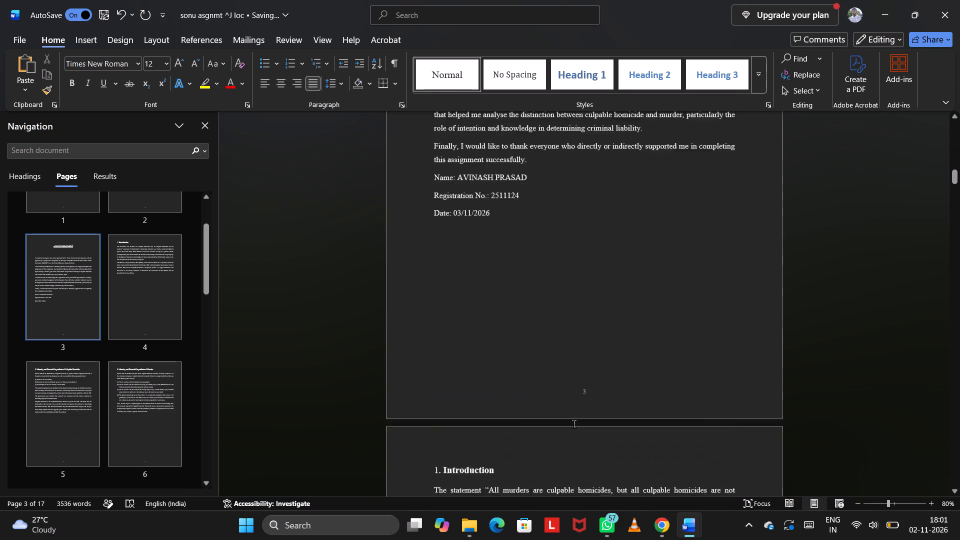
{"action": "scroll", "coordinate": [573, 423], "scroll_direction": "up", "scroll_amount": 5}
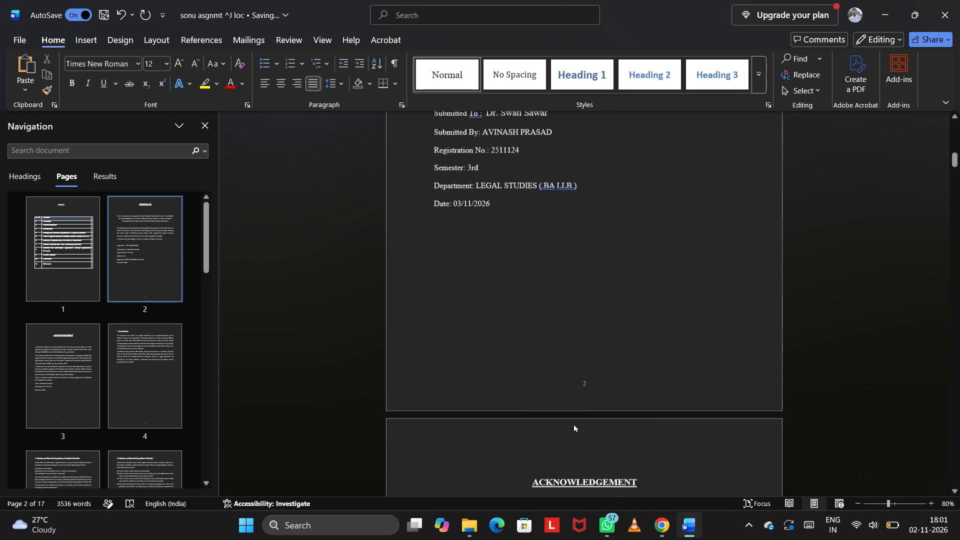
{"action": "scroll", "coordinate": [573, 423], "scroll_direction": "up", "scroll_amount": 1}
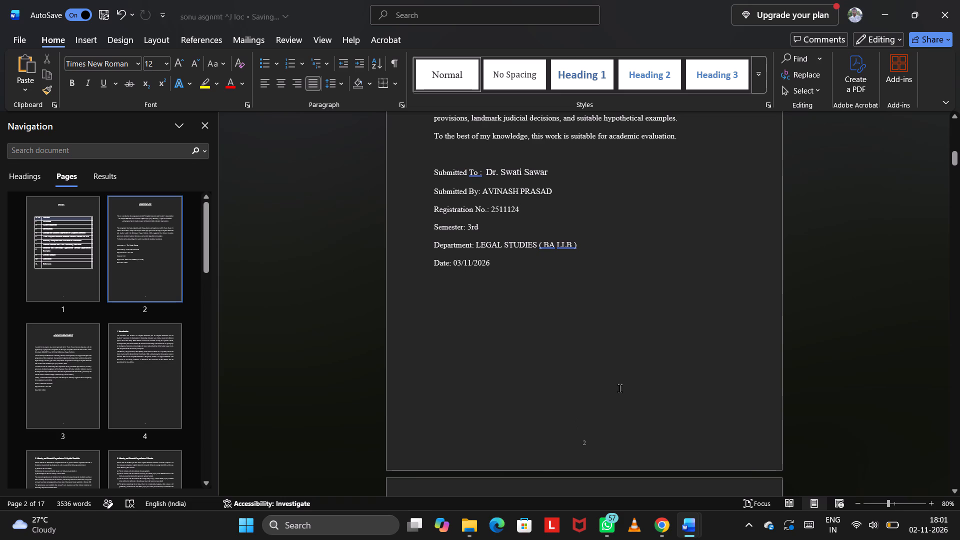
{"action": "scroll", "coordinate": [653, 363], "scroll_direction": "up", "scroll_amount": 7}
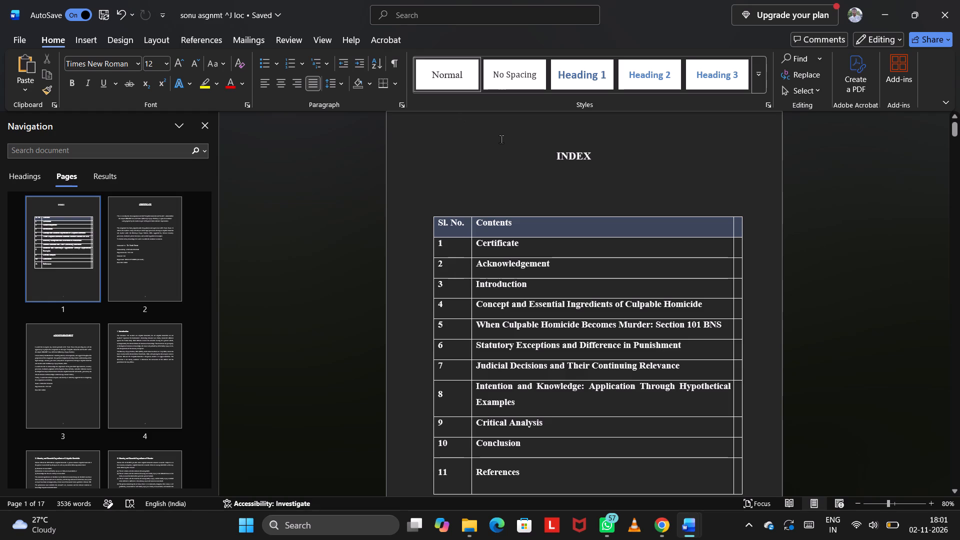
Save the updated assignment document.
{"action": "key", "text": "ctrl+s"}
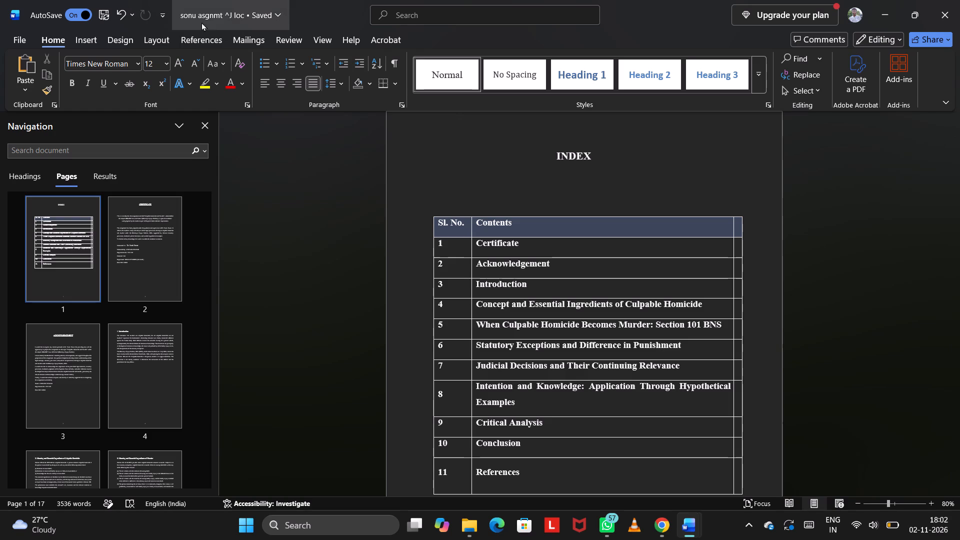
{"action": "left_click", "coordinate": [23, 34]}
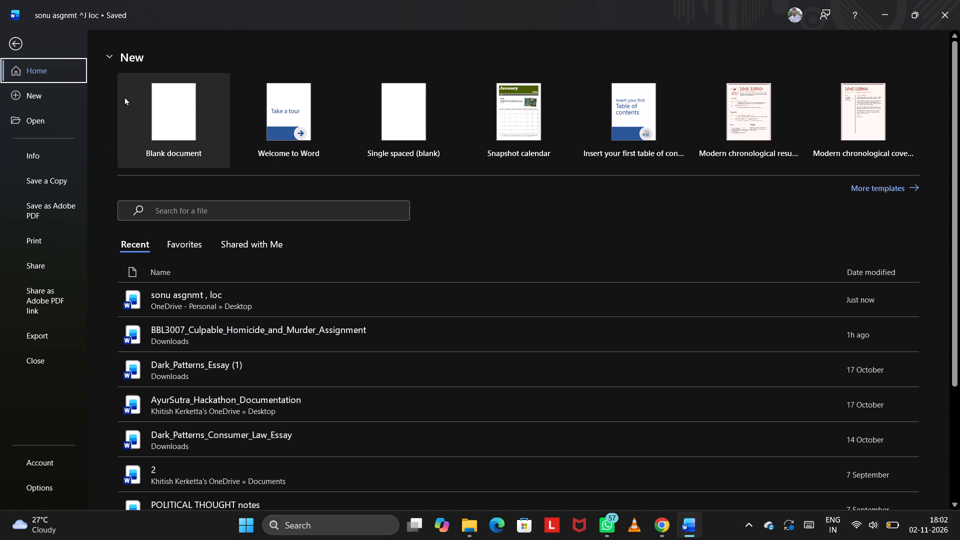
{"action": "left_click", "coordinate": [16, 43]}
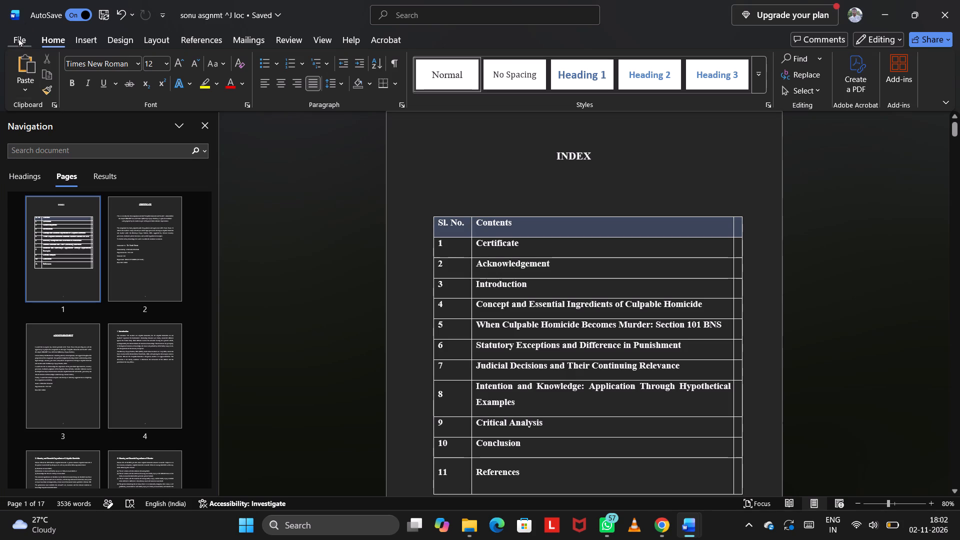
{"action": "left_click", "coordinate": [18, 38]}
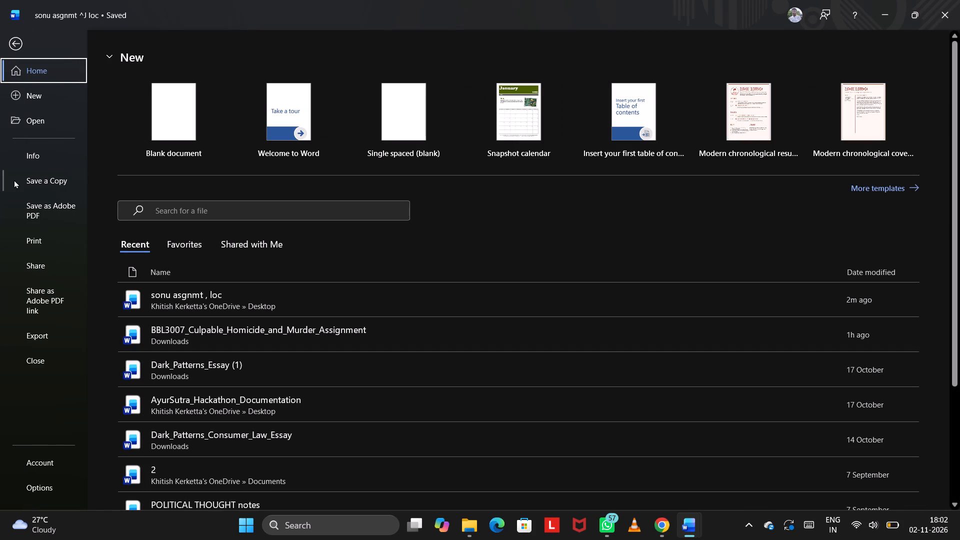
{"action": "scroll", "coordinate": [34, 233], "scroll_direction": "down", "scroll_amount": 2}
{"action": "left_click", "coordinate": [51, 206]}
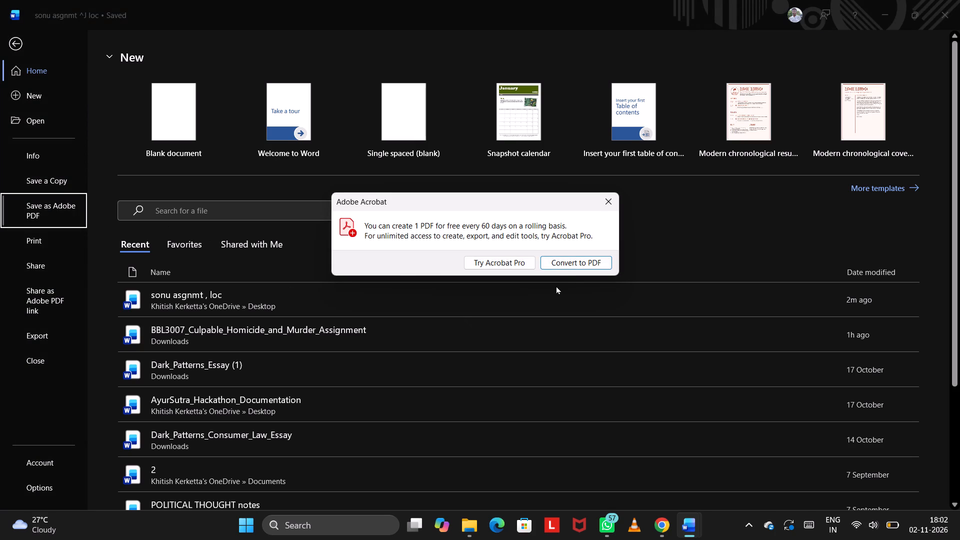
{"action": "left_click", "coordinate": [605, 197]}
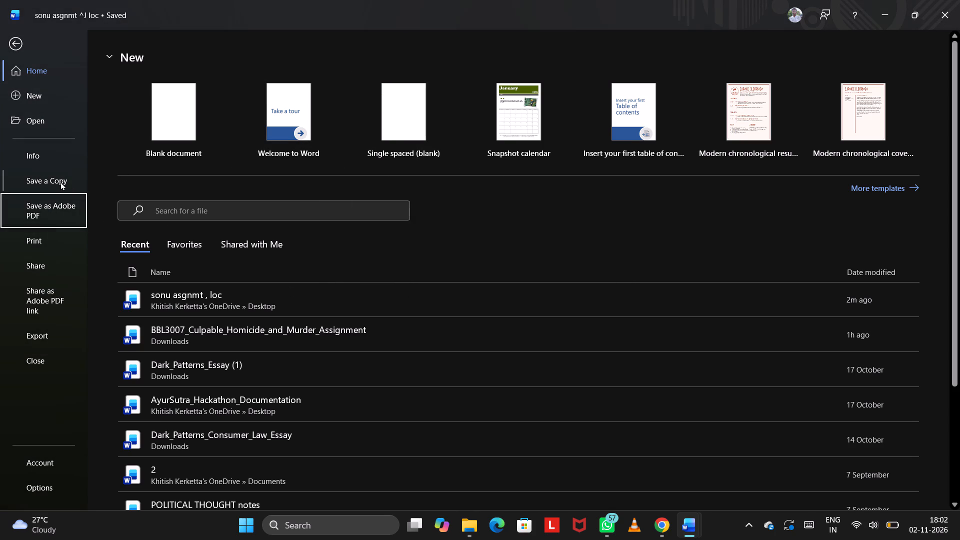
Save a copy of the assignment as a Word document in the Desktop folder, named "AVINASH asgnmt loc".
{"action": "left_click", "coordinate": [58, 181]}
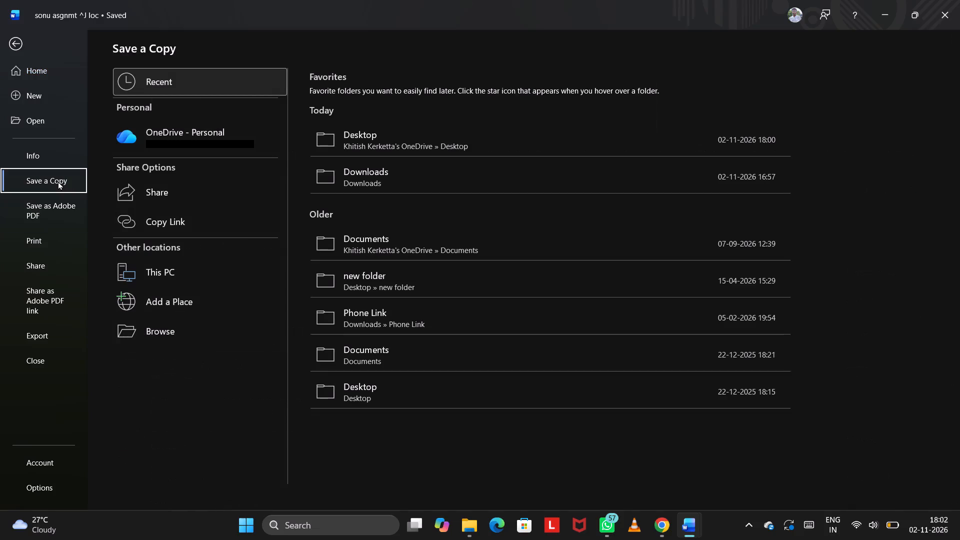
{"action": "left_click", "coordinate": [370, 140]}
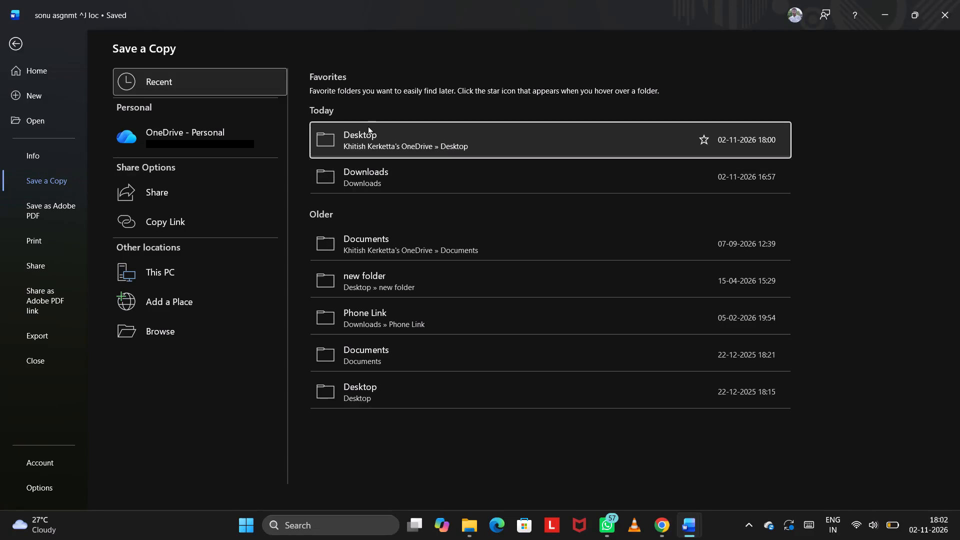
{"action": "double_click", "coordinate": [372, 142]}
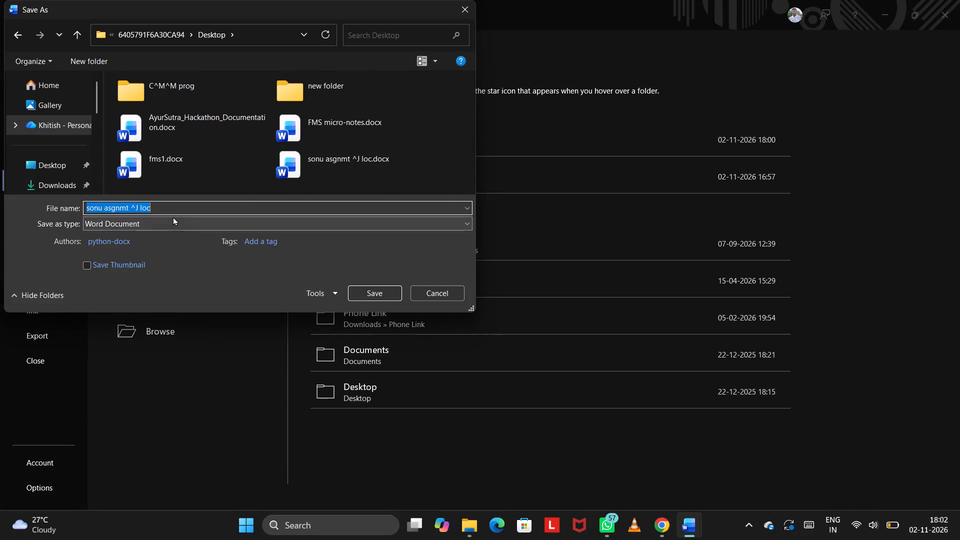
{"action": "left_click", "coordinate": [72, 173]}
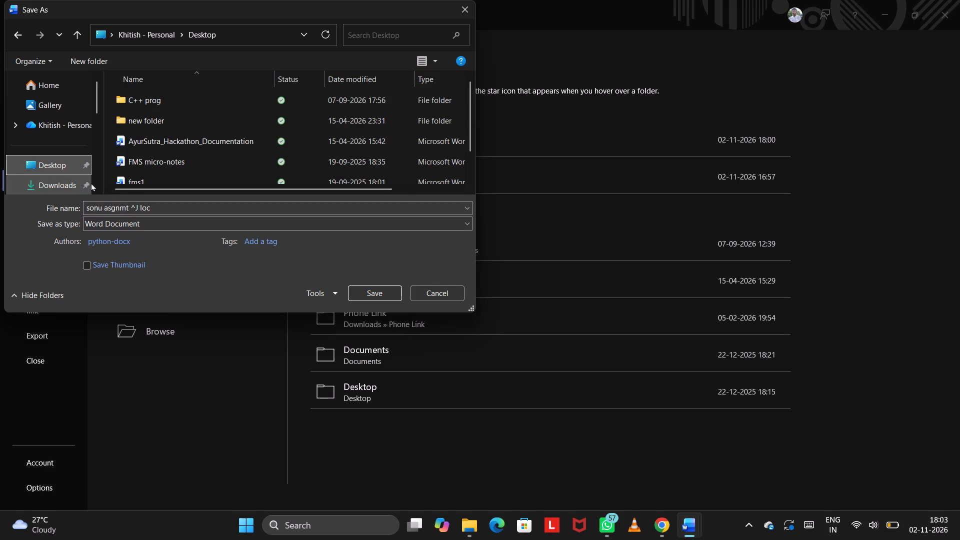
{"action": "left_click", "coordinate": [154, 206]}
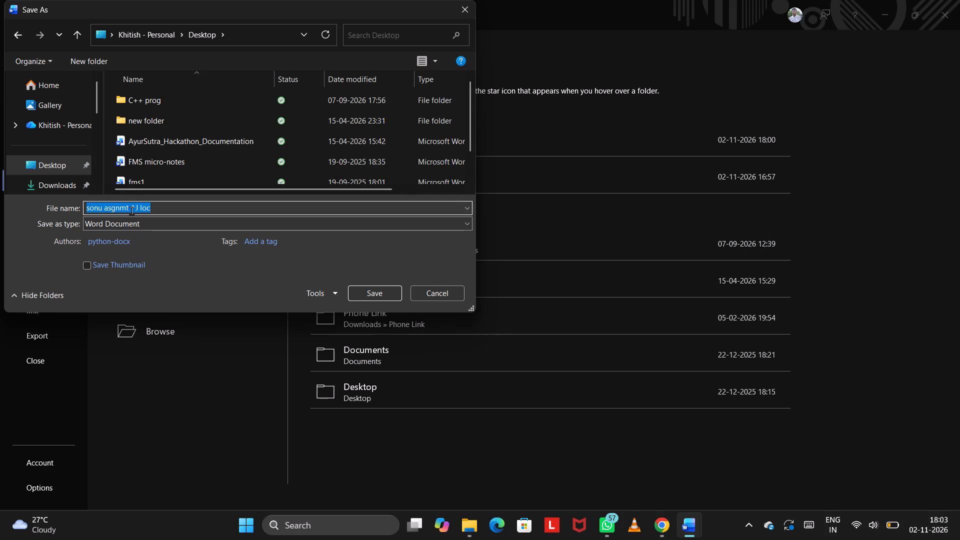
{"action": "left_click", "coordinate": [136, 205]}
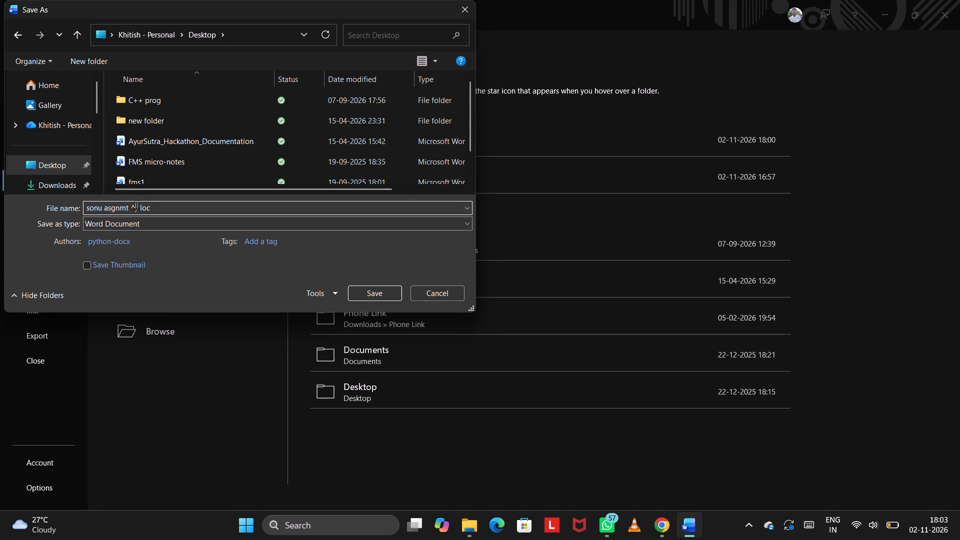
{"action": "key", "text": "BackSpace"}
{"action": "left_click", "coordinate": [134, 205]}
{"action": "key", "text": "BackSpace"}
{"action": "key", "text": "BackSpace"}
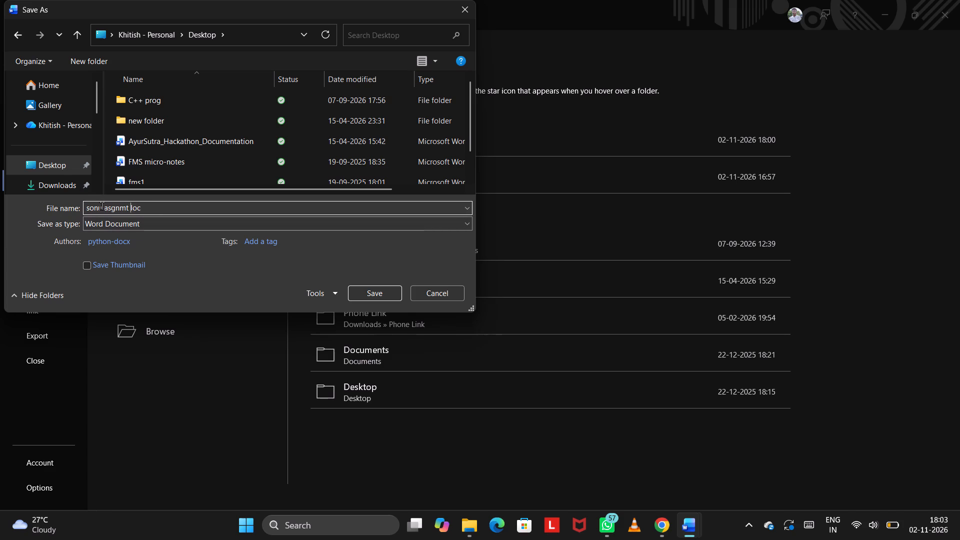
{"action": "left_click", "coordinate": [101, 206]}
{"action": "key", "text": "BackSpace"}
{"action": "key", "text": "BackSpace"}
{"action": "key", "text": "BackSpace"}
{"action": "key", "text": "BackSpace"}
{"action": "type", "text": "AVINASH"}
{"action": "left_click", "coordinate": [380, 295]}
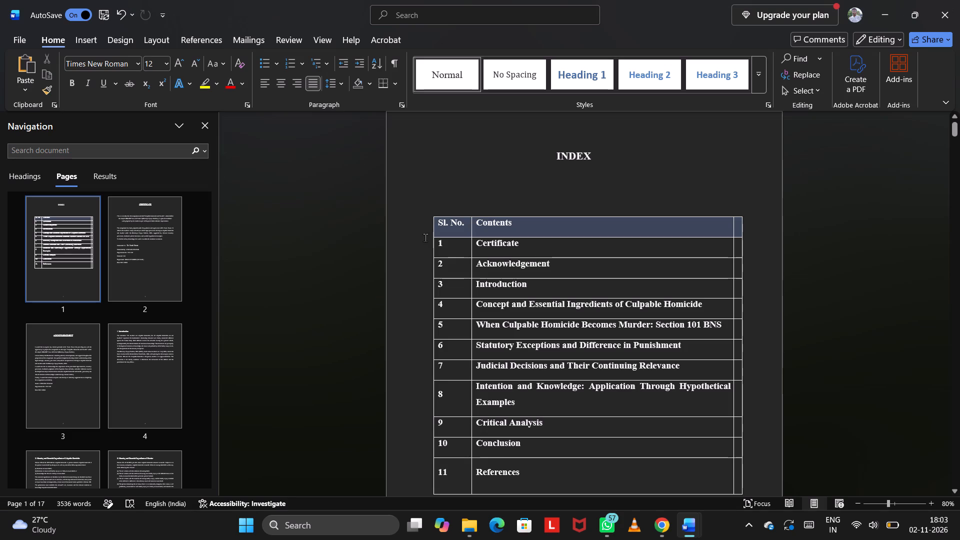
Minimize the Word document window.
{"action": "left_click", "coordinate": [886, 3]}
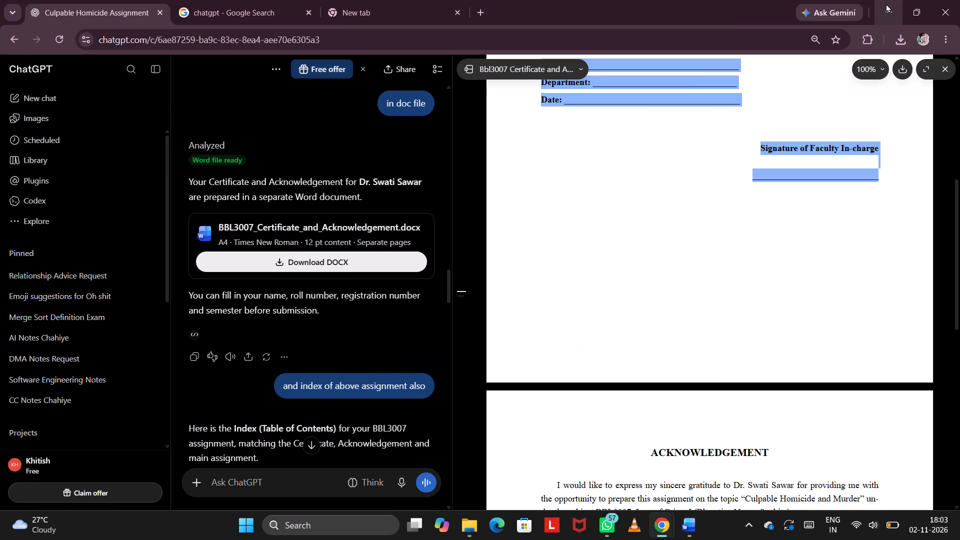